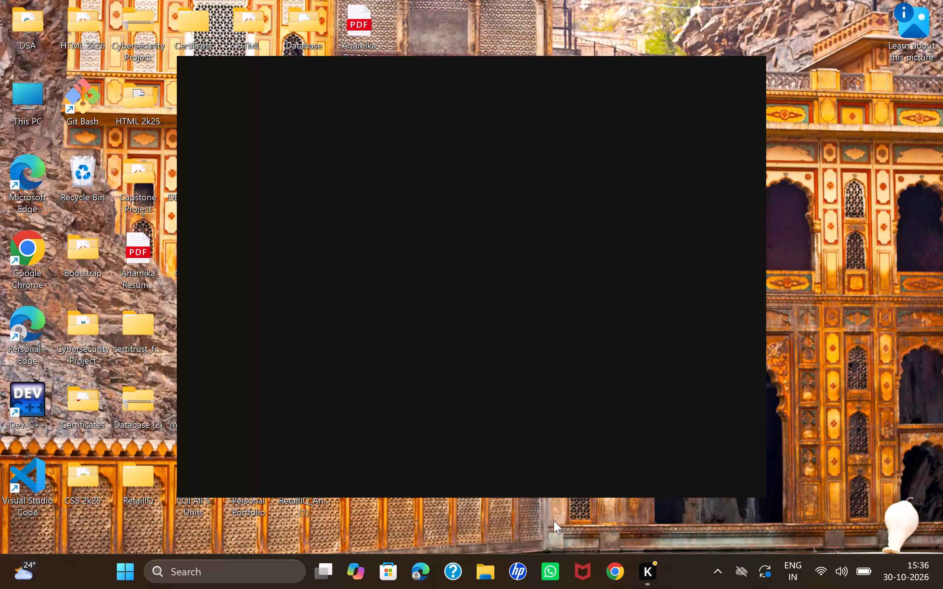
Open the ModelDiagnostiX_Synopsis 1 document in Word from File Explorer.
click(491, 588)
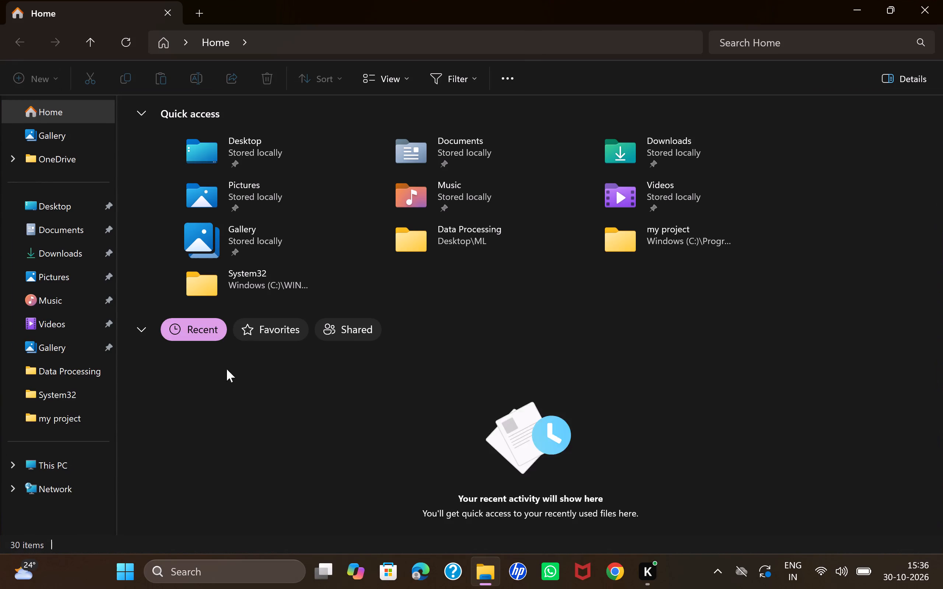
double_click(250, 406)
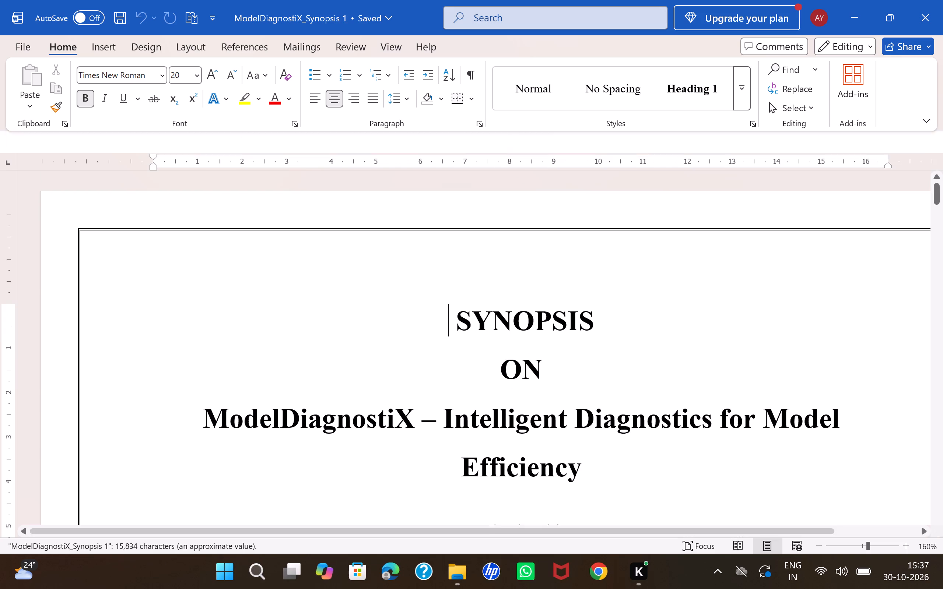
Select the title and first name of the supervisor beneath "Under the supervision of" on the cover page.
scroll(442, 408, left, 1)
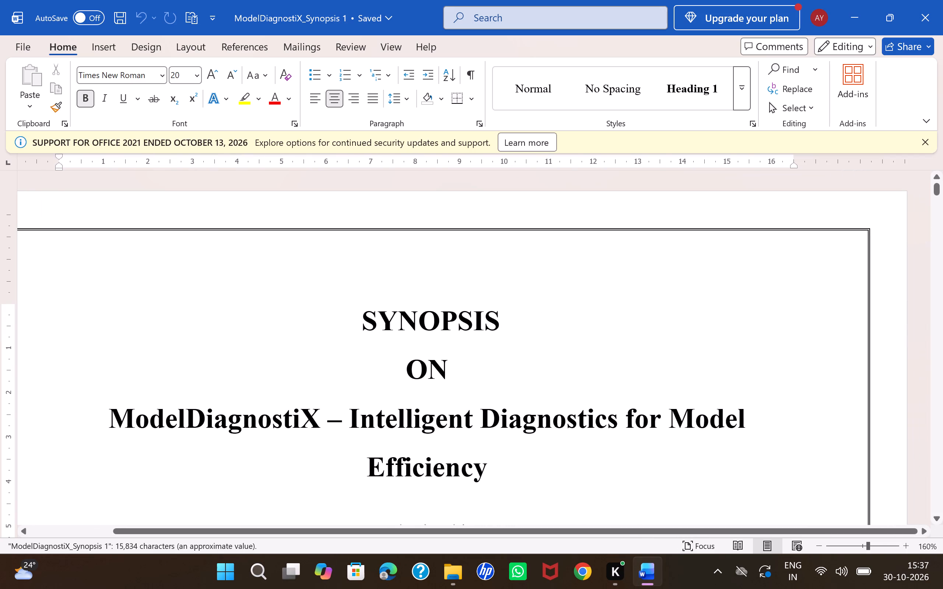
scroll(456, 407, right, 1)
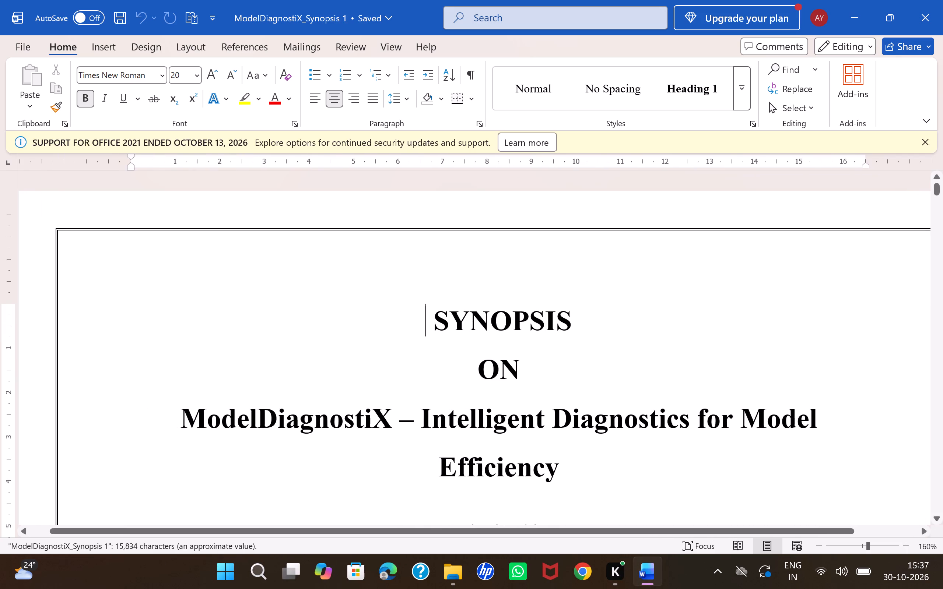
ctrl+scroll(427, 411, down, 2)
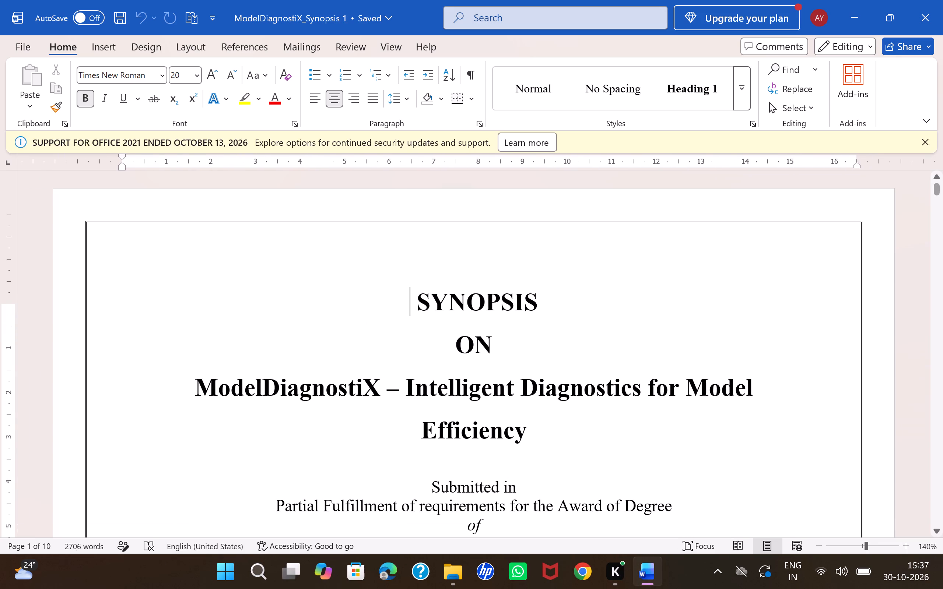
scroll(427, 411, down, 4)
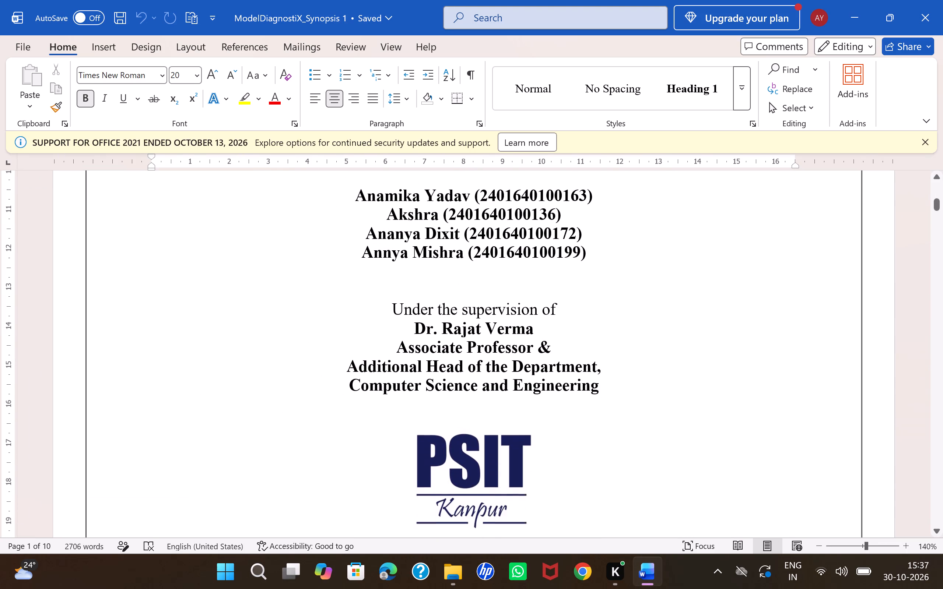
scroll(427, 411, down, 1)
drag(417, 323, 488, 325)
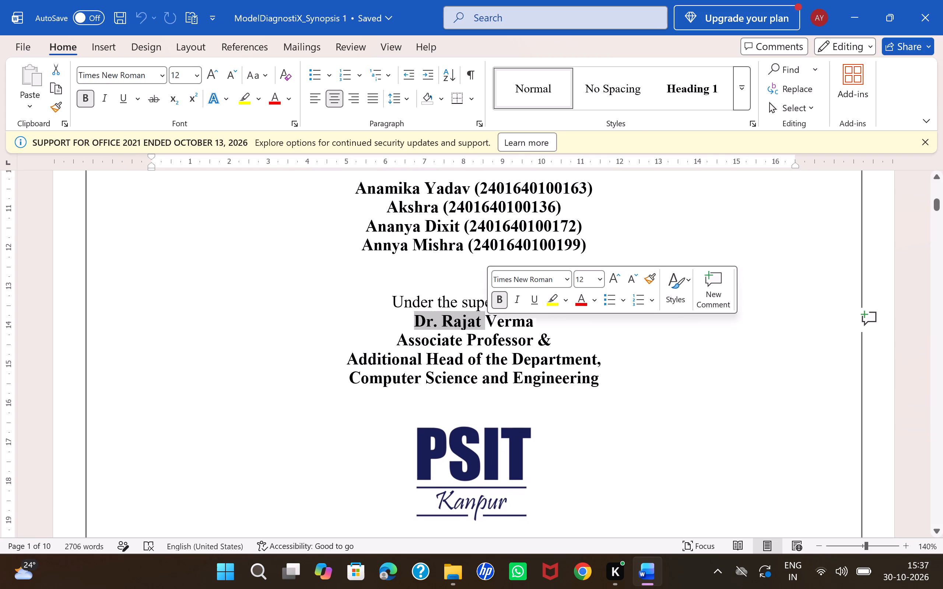
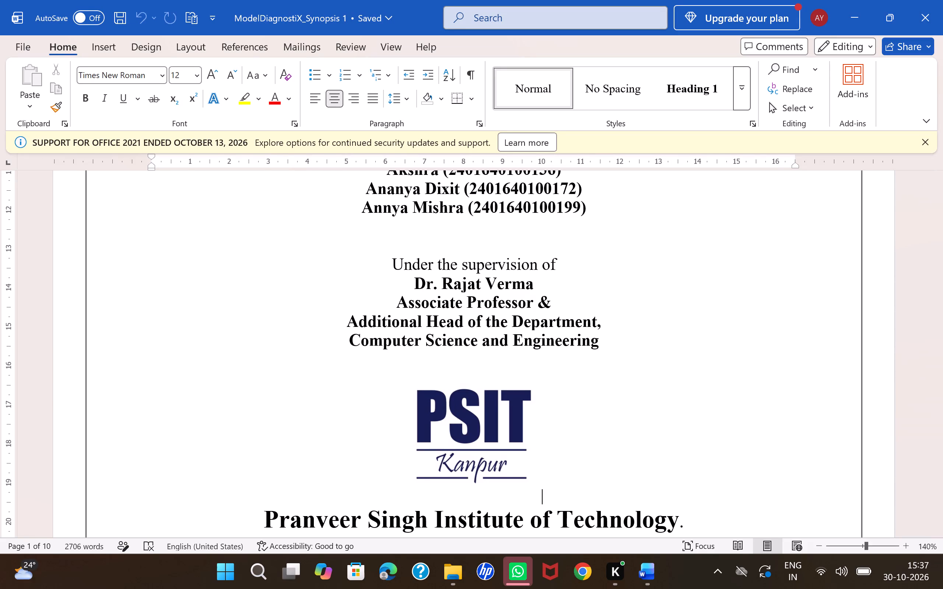
Insert the number 1.1 before the "Problem statement" run-in heading in the Introduction section.
scroll(593, 409, down, 3)
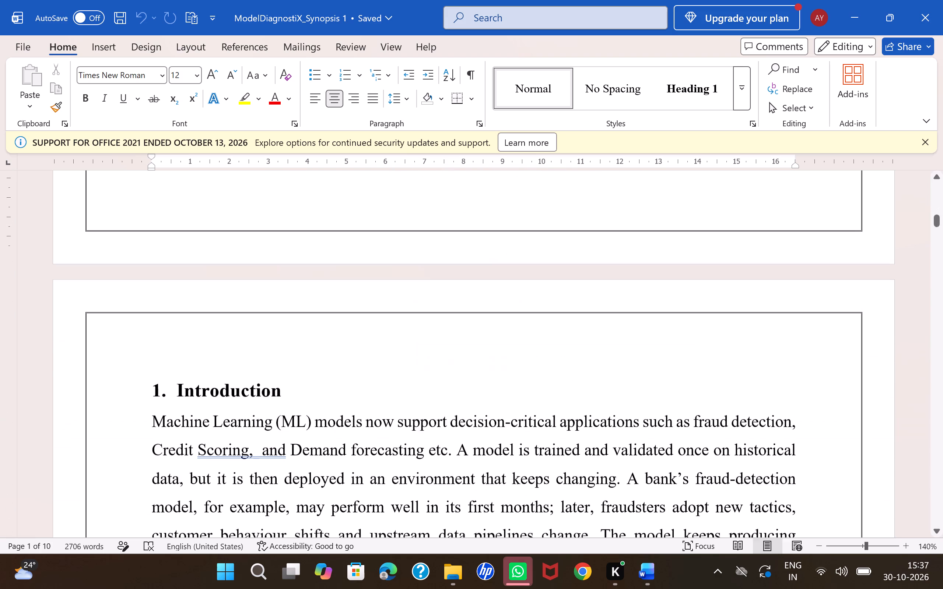
scroll(593, 409, down, 1)
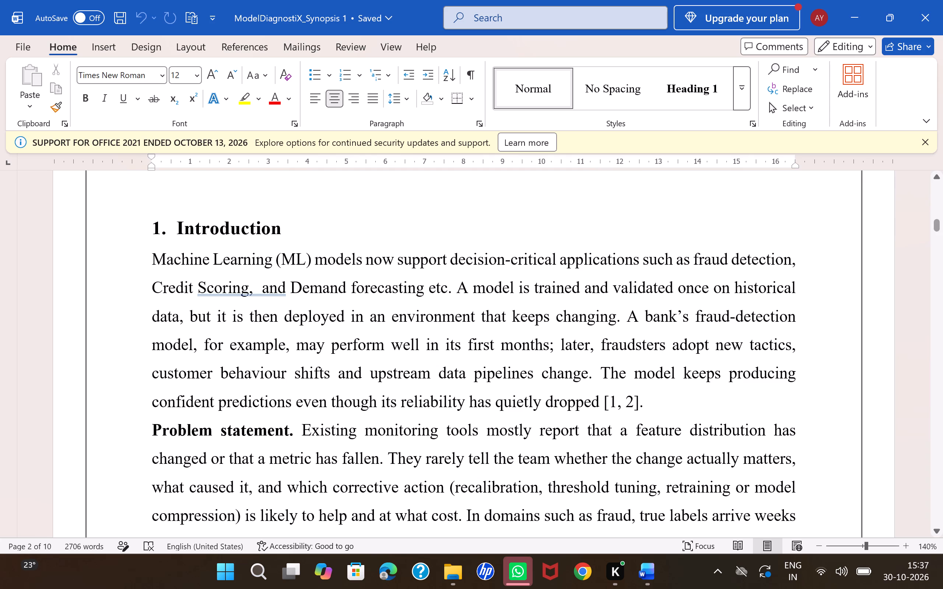
click(151, 429)
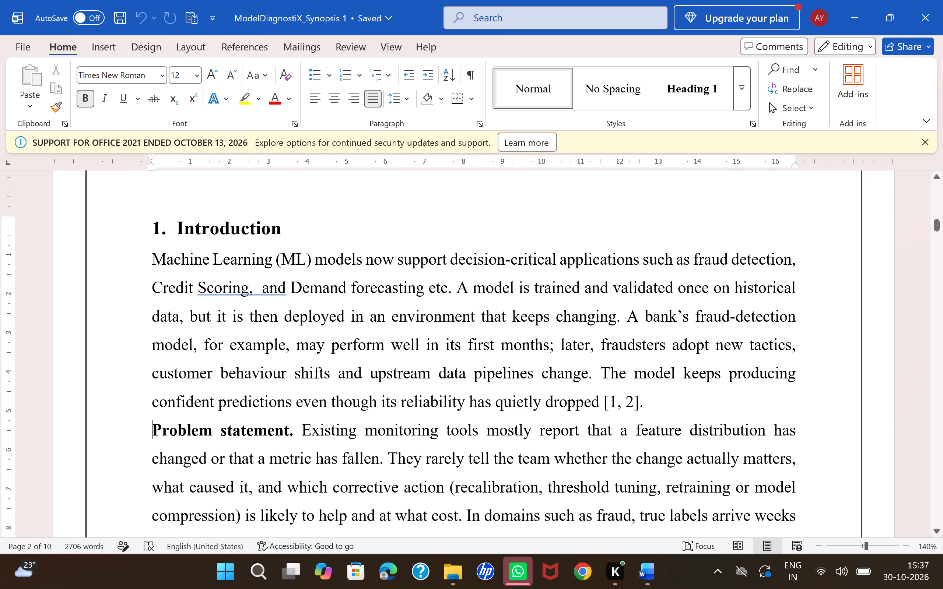
text(1.1)
key(space)
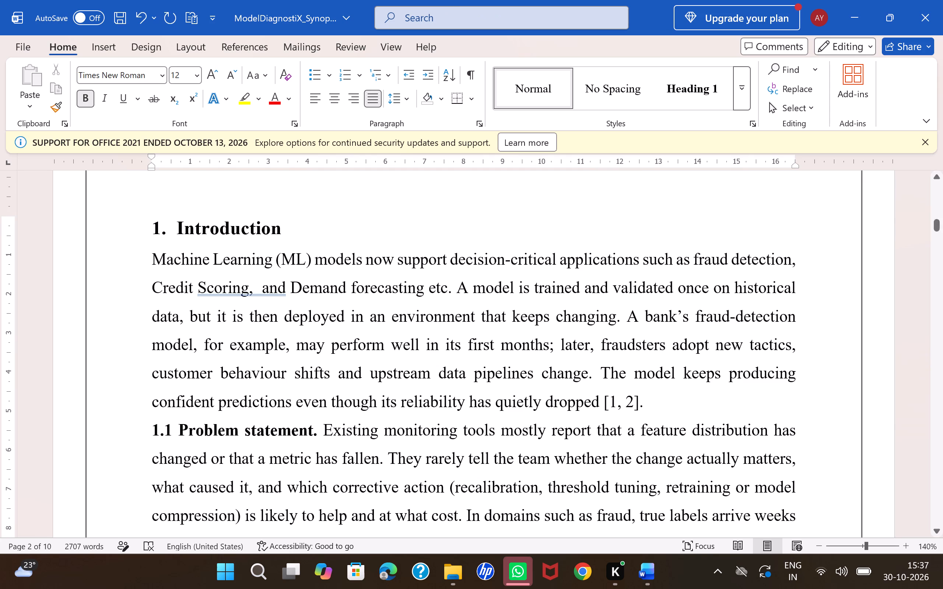
Put "1.1 Problem statement" on its own line without the trailing period, with its body text as an unnumbered paragraph below.
scroll(233, 394, down, 3)
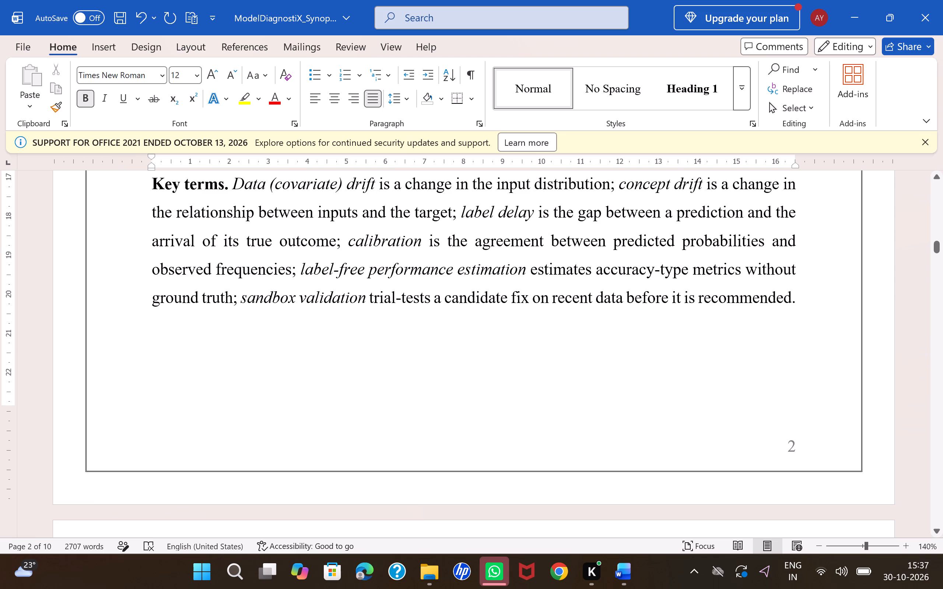
scroll(271, 219, up, 1)
scroll(335, 220, up, 1)
scroll(307, 300, up, 1)
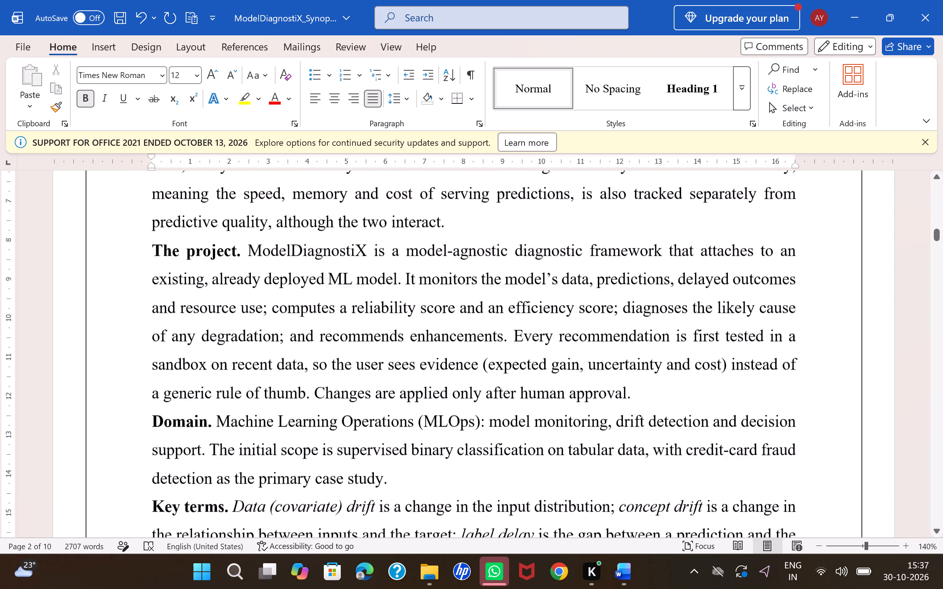
scroll(307, 300, up, 1)
click(318, 257)
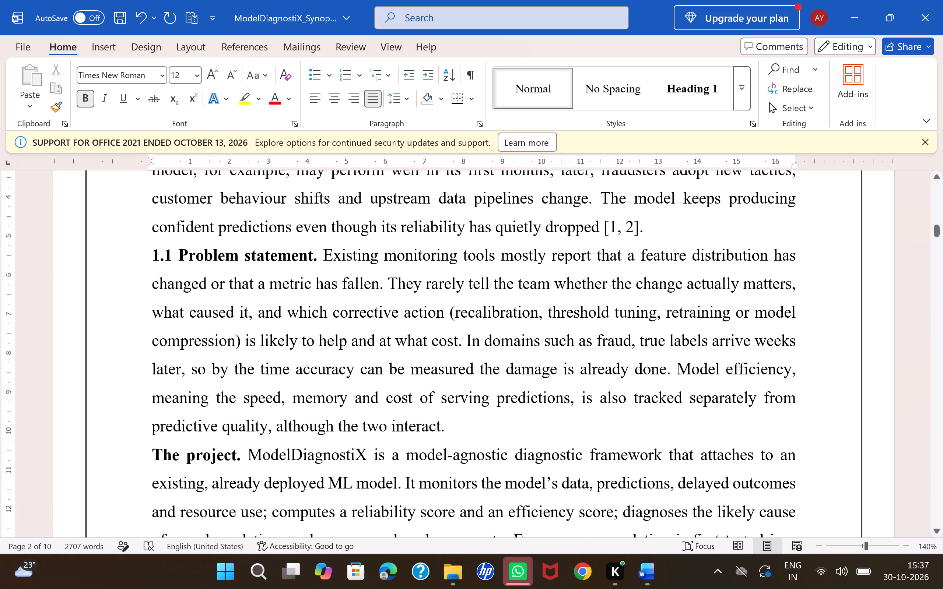
key(BackSpace)
key(shift+colon)
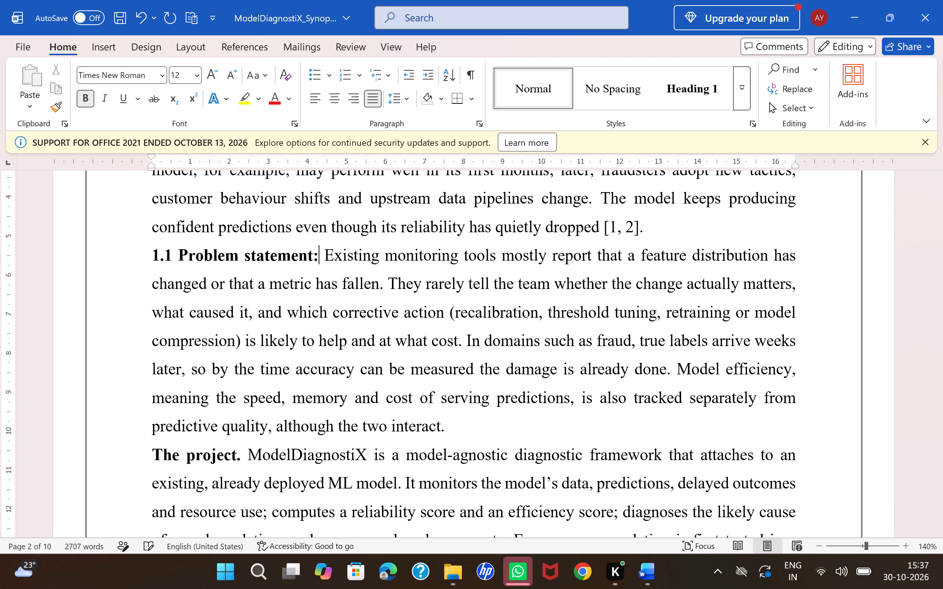
key(BackSpace)
key(Return)
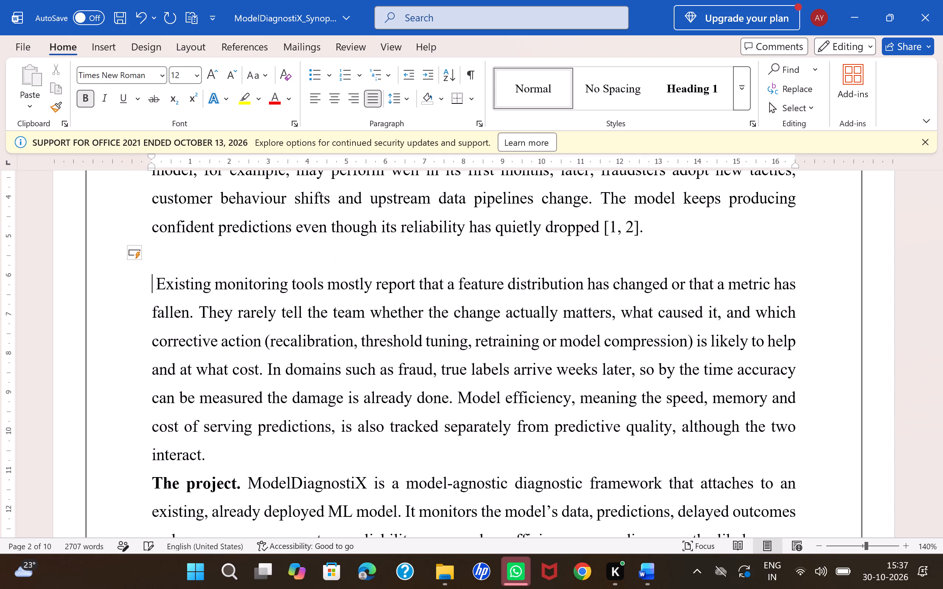
key(BackSpace)
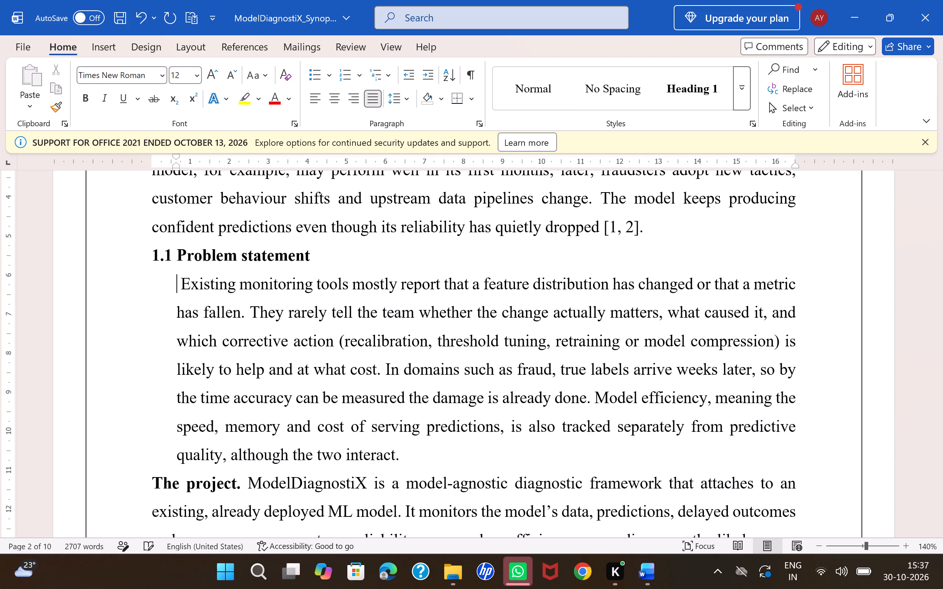
Turn "The project." into the heading "1.2 The project" on its own line, with its body text as an unnumbered paragraph below.
scroll(262, 349, down, 1)
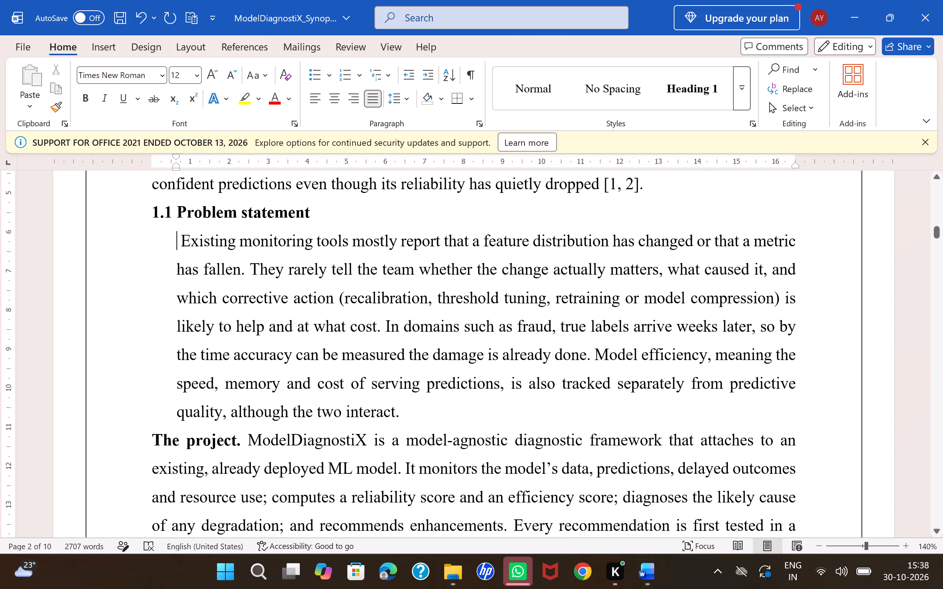
click(155, 439)
text(1.2)
key(space)
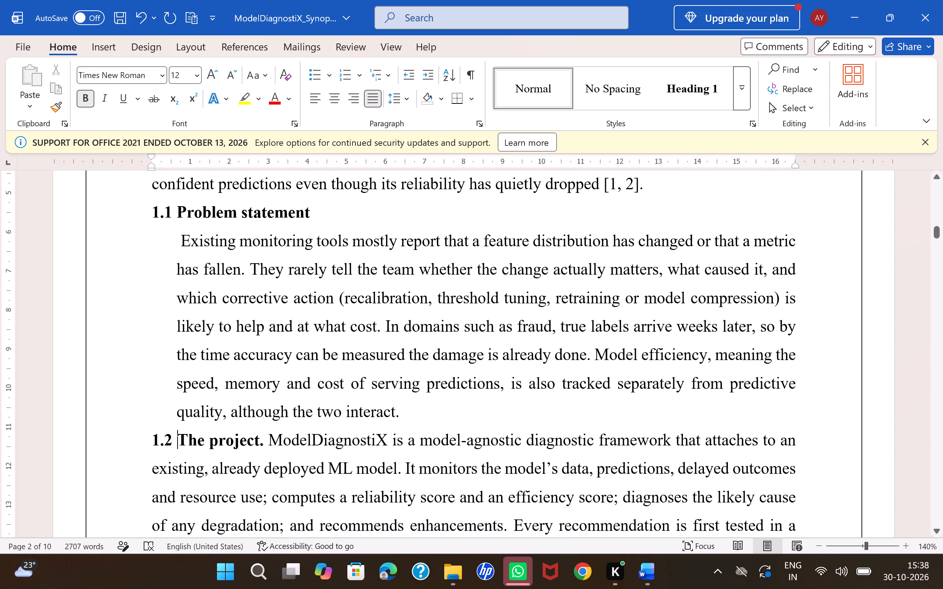
click(264, 437)
key(BackSpace)
key(Return)
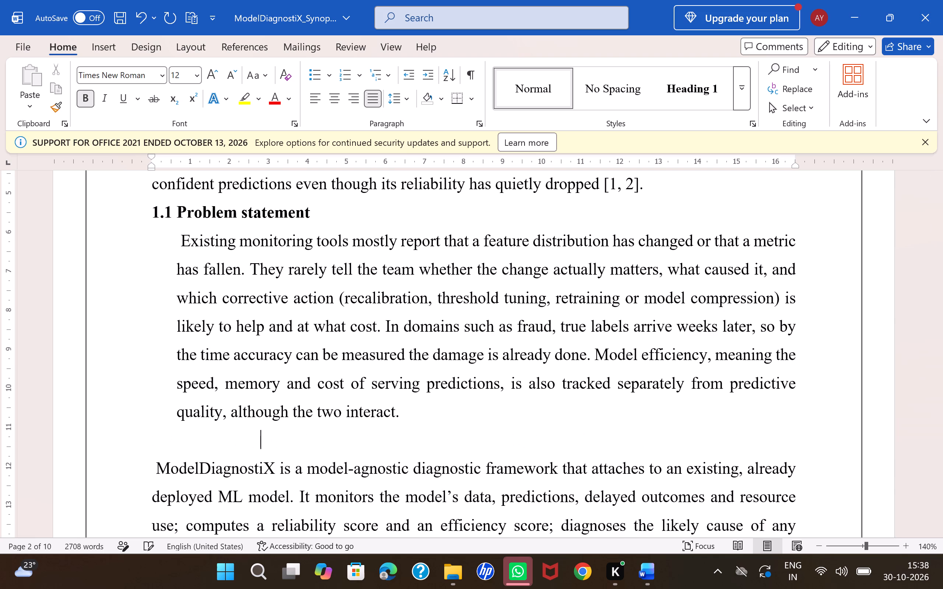
key(BackSpace)
scroll(264, 437, down, 1)
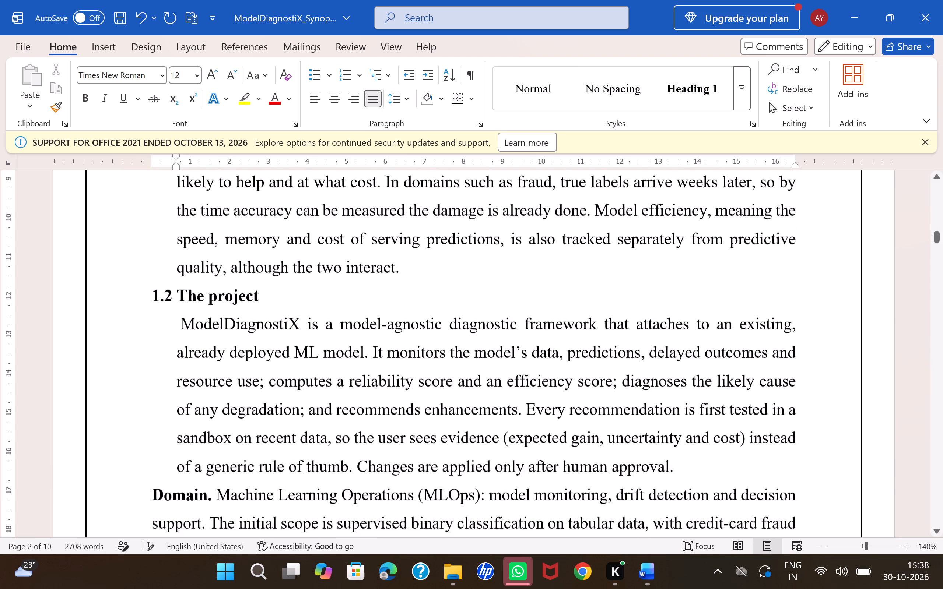
scroll(264, 437, down, 1)
scroll(253, 364, up, 1)
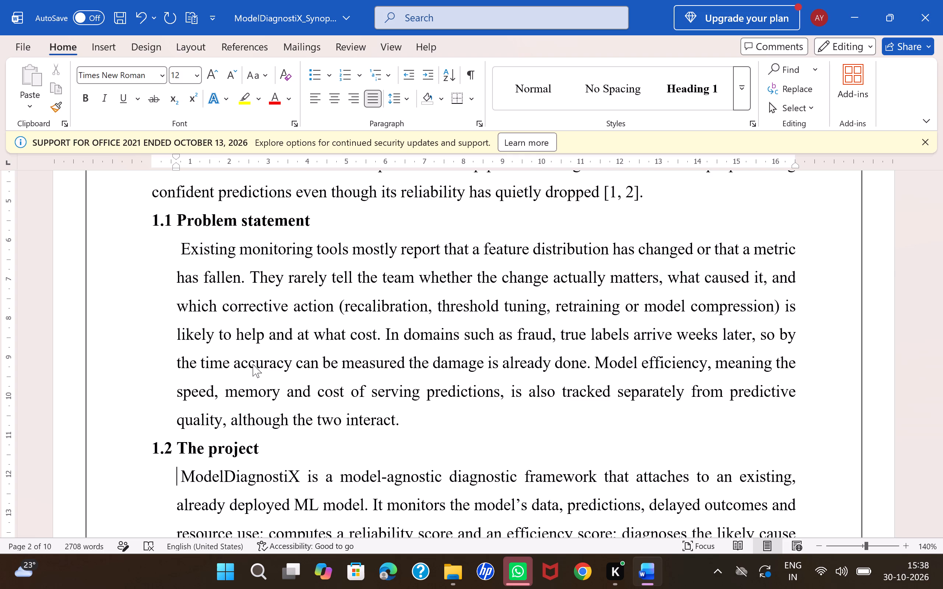
scroll(253, 364, down, 2)
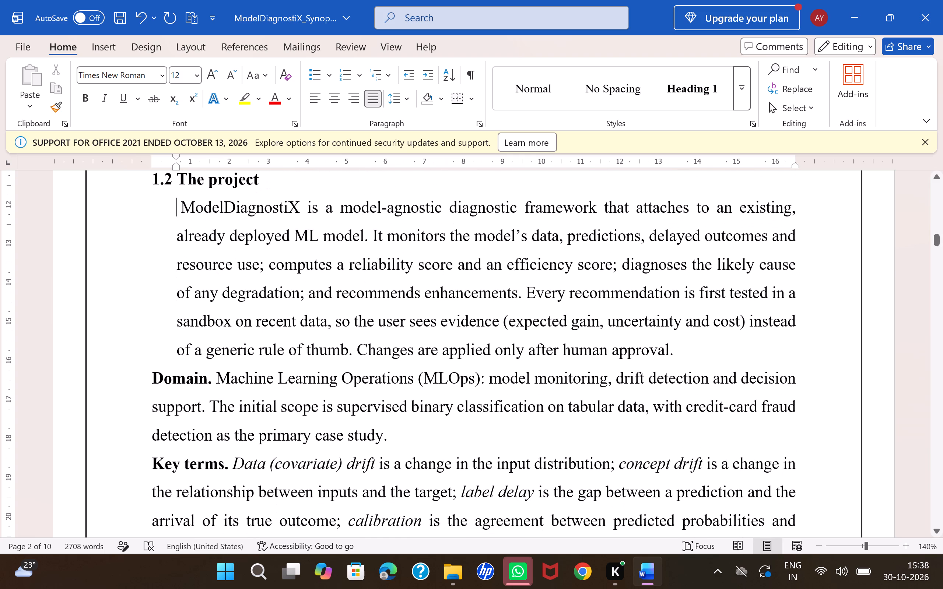
click(581, 574)
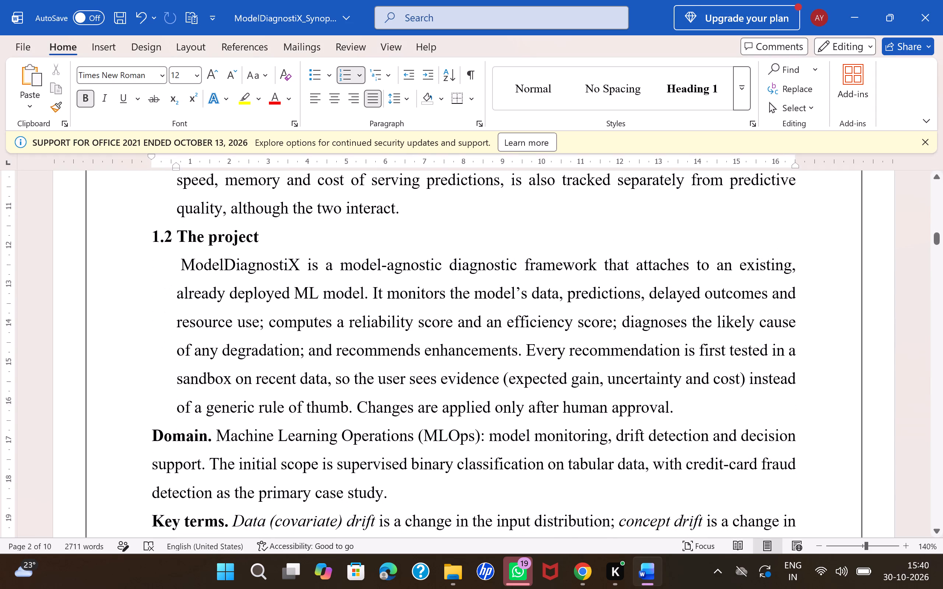
scroll(393, 392, down, 1)
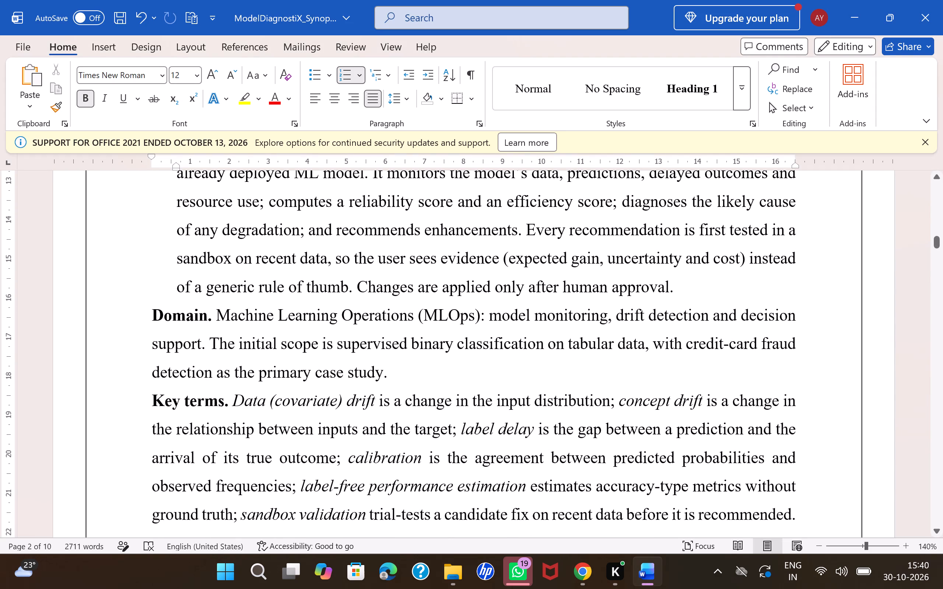
click(156, 315)
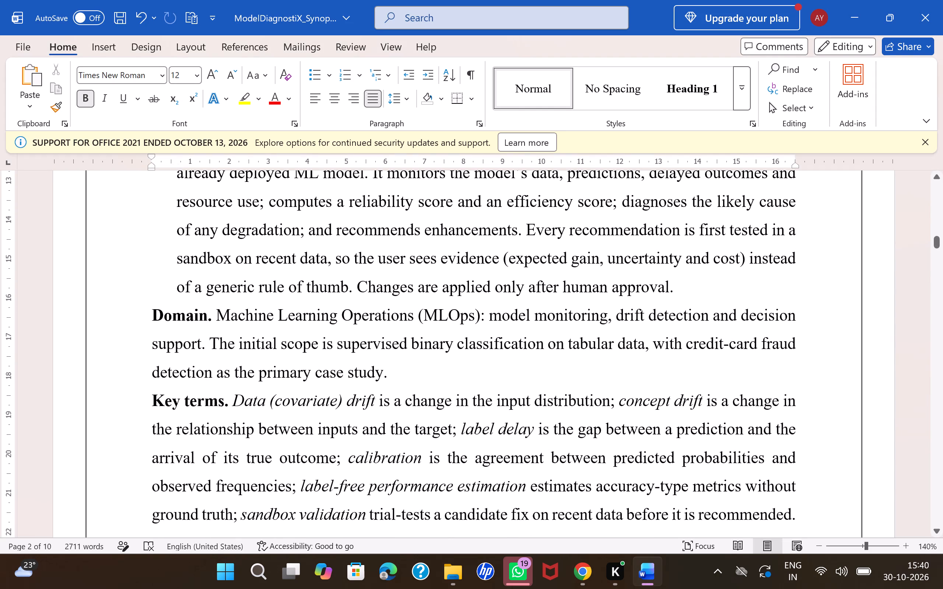
click(154, 315)
scroll(154, 315, up, 1)
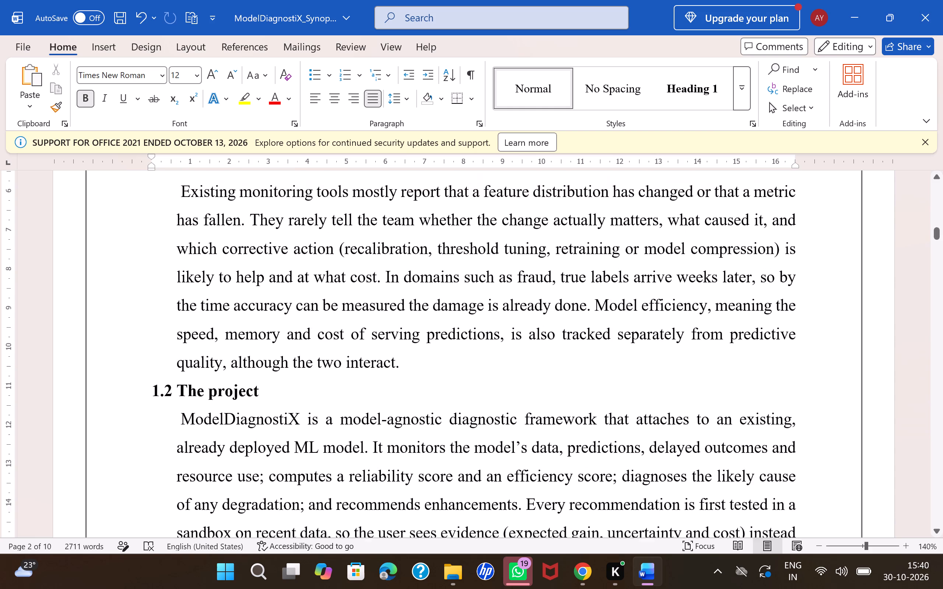
scroll(154, 315, up, 1)
text(1.3)
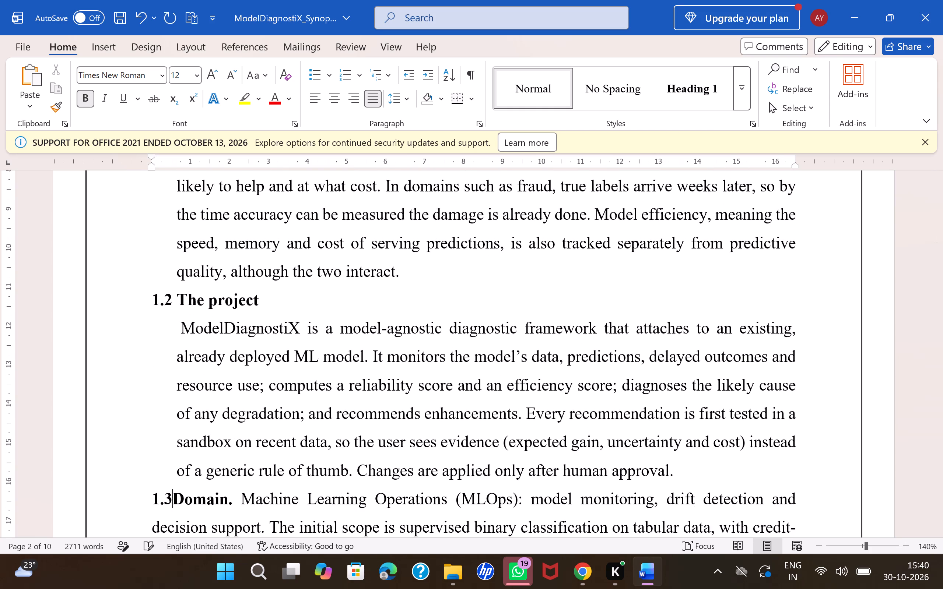
key(space)
key(Right)
key(Right)
key(Right)
key(Right)
key(Right)
key(Right)
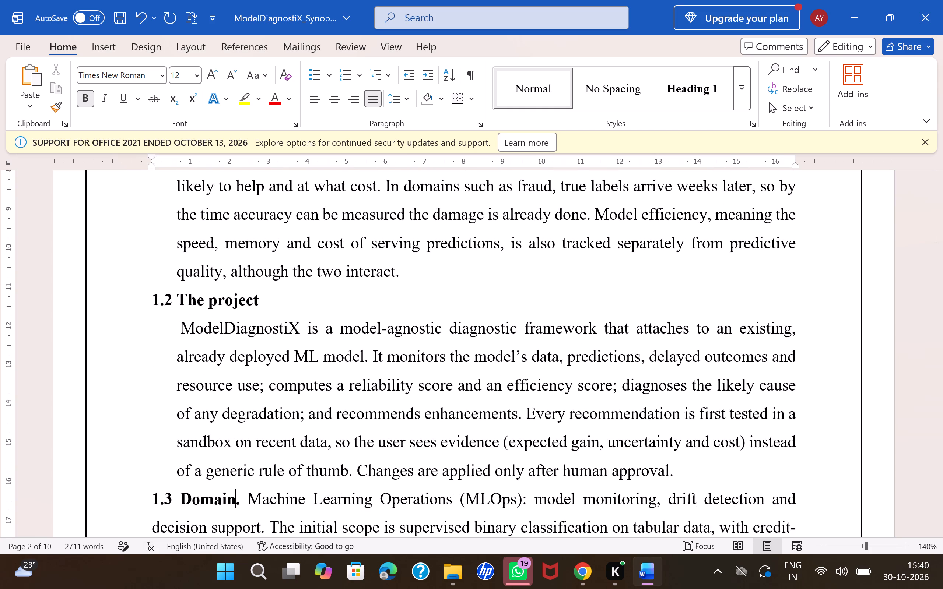
key(Right)
key(BackSpace)
key(Return)
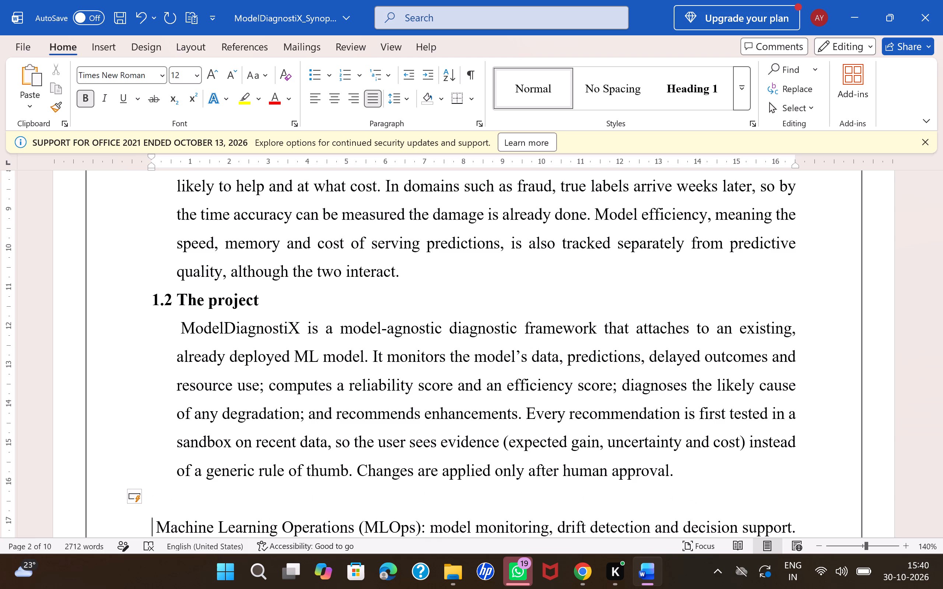
key(BackSpace)
scroll(154, 315, down, 1)
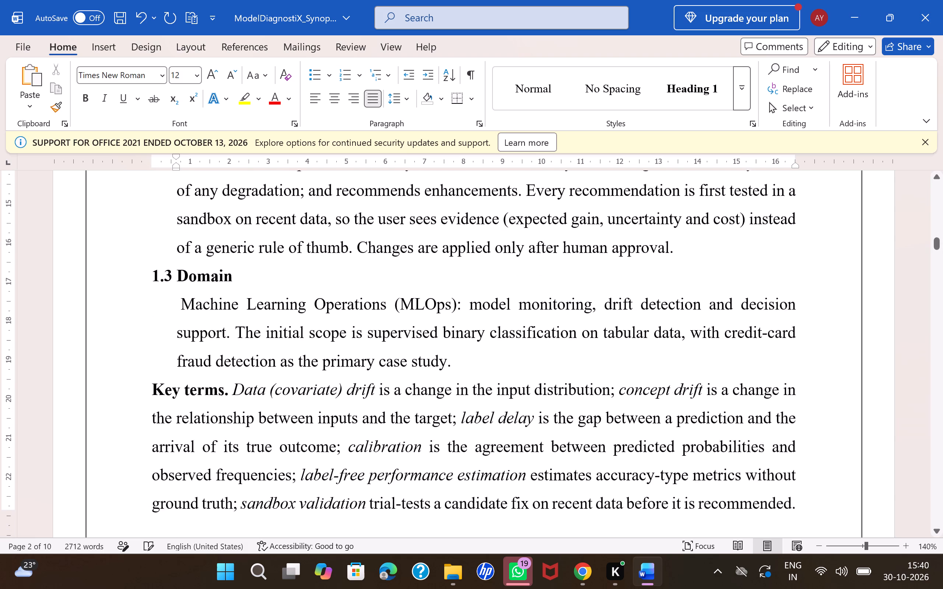
scroll(154, 315, down, 1)
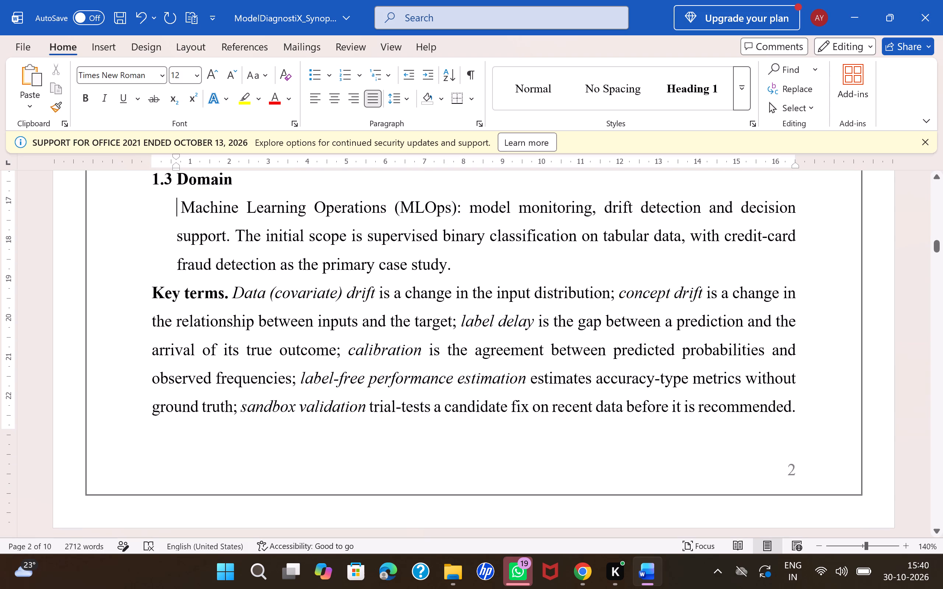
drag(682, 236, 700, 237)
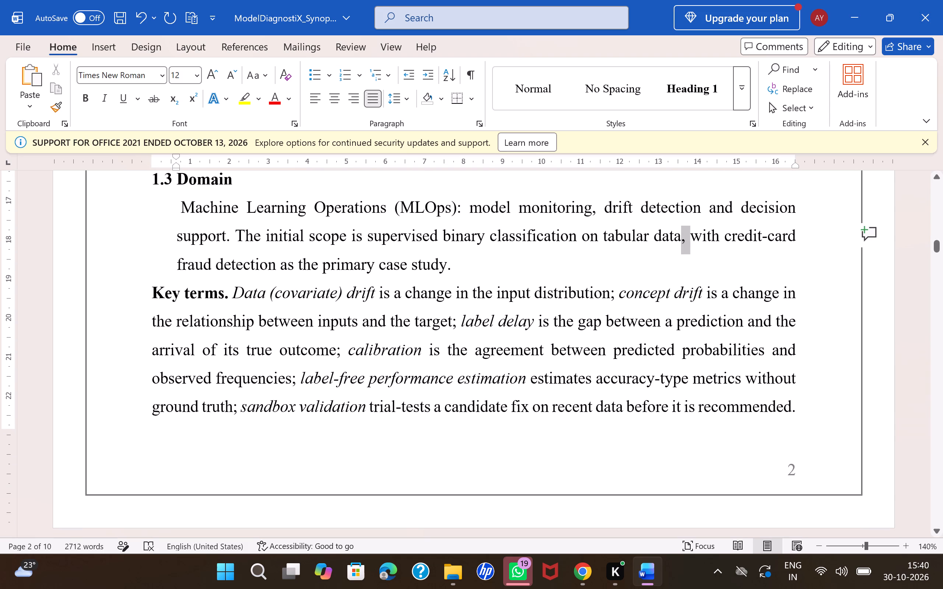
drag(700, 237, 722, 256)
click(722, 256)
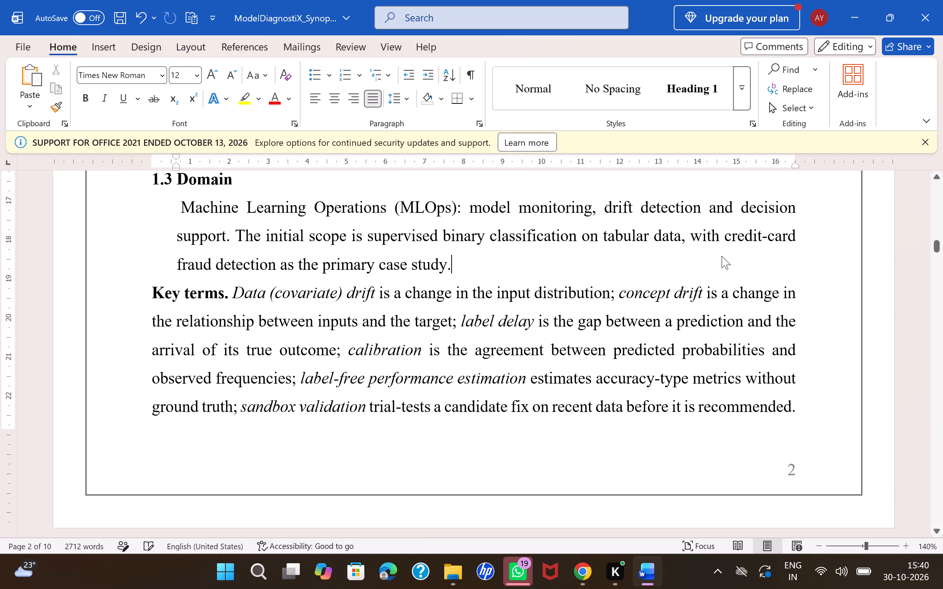
Break up the Key terms paragraph so the label and each definition, from "Data (covariate) drift" to "sandbox validation", start on their own line.
click(232, 297)
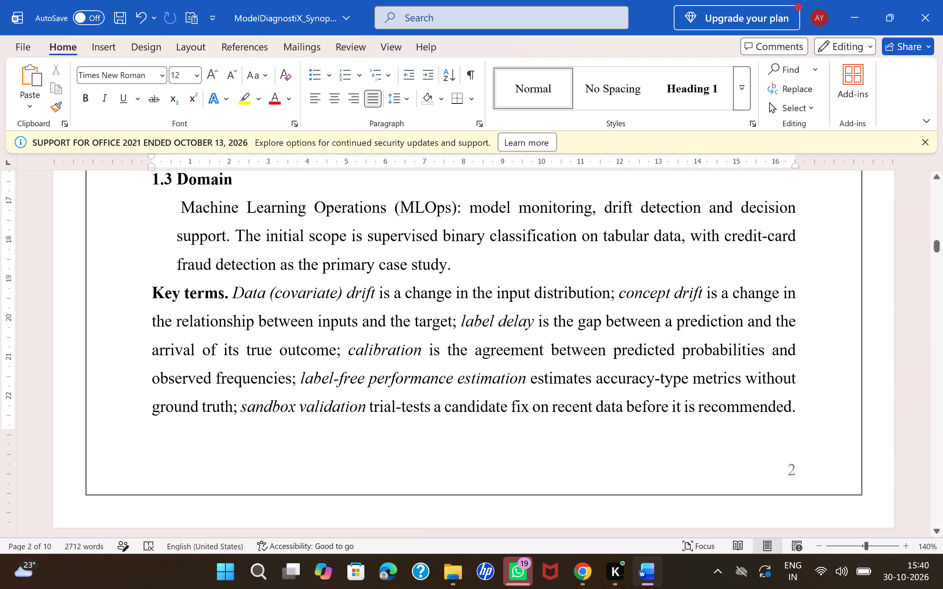
key(Return)
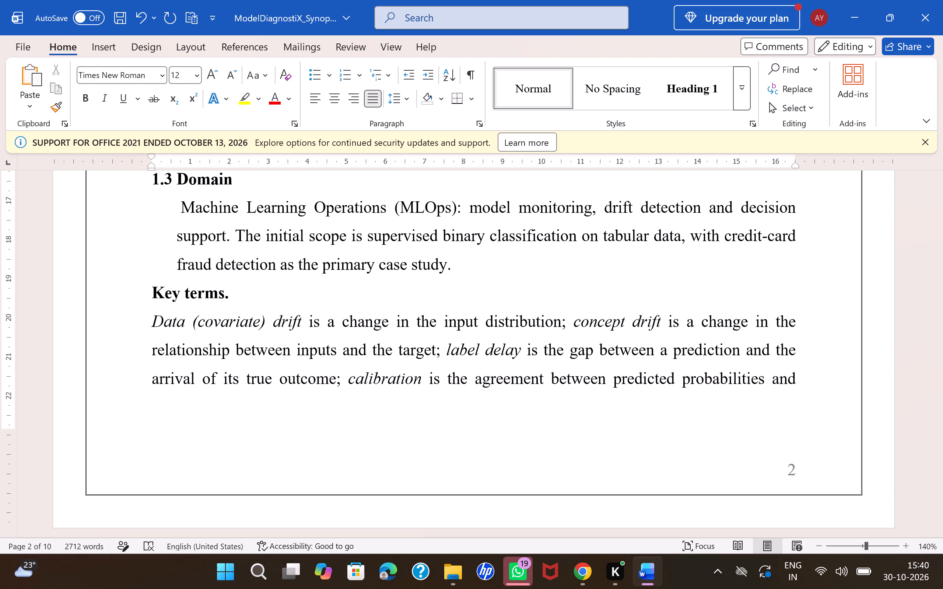
click(571, 323)
key(Return)
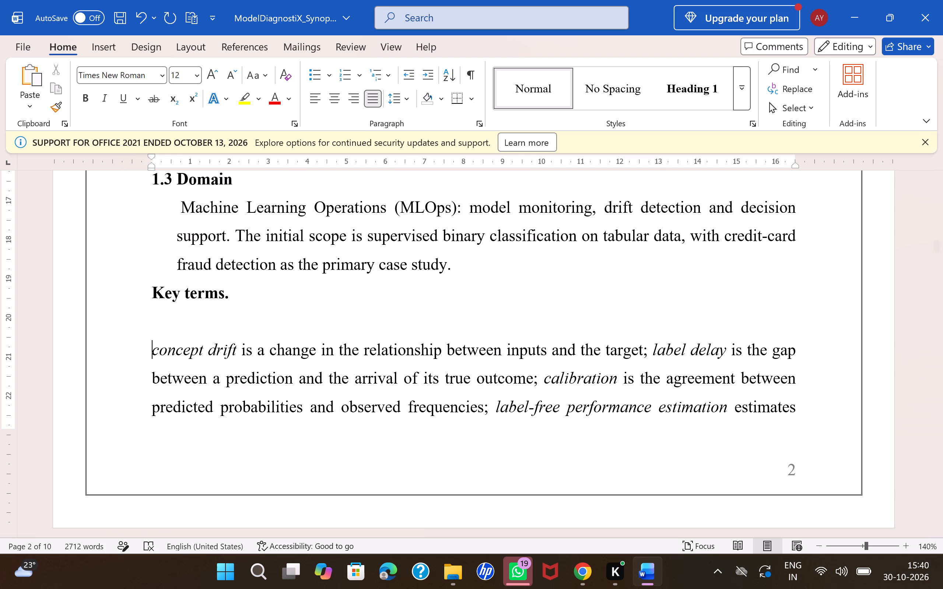
click(655, 347)
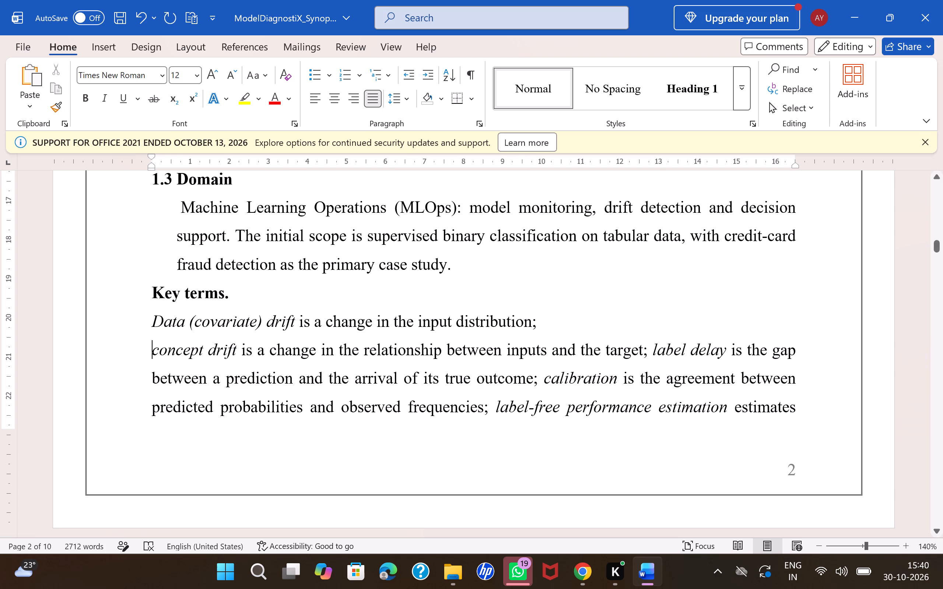
key(Return)
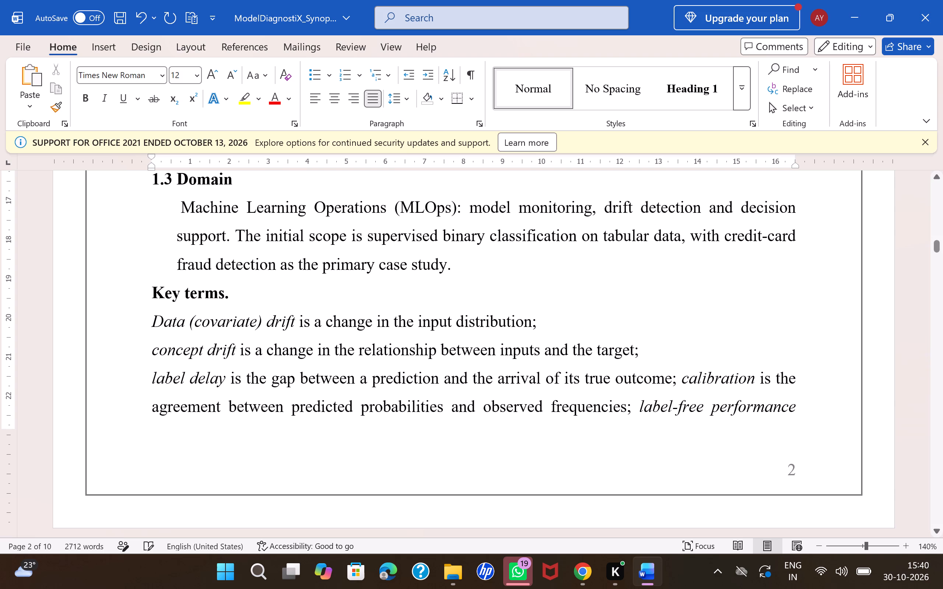
click(682, 378)
key(Return)
scroll(391, 260, down, 1)
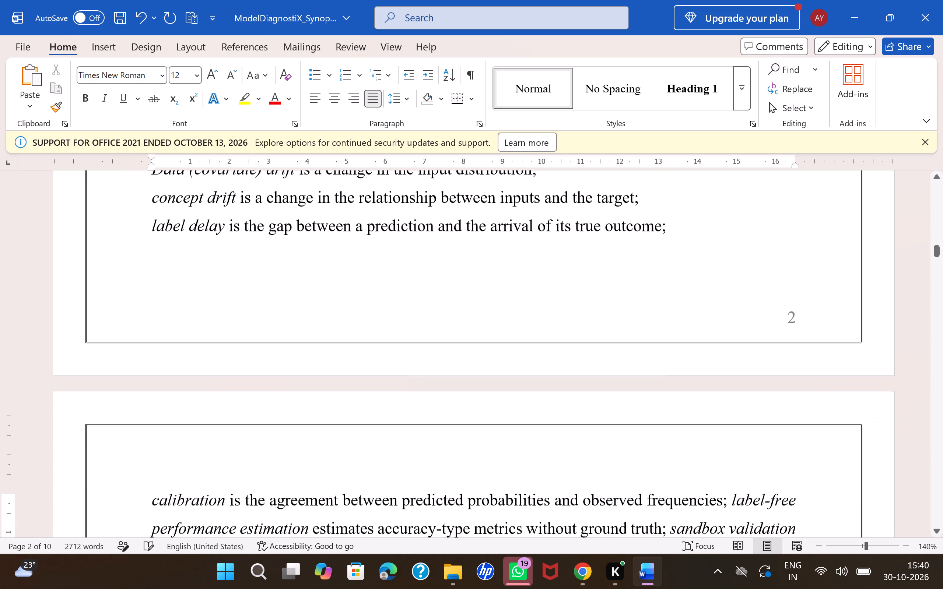
scroll(391, 260, down, 1)
click(729, 361)
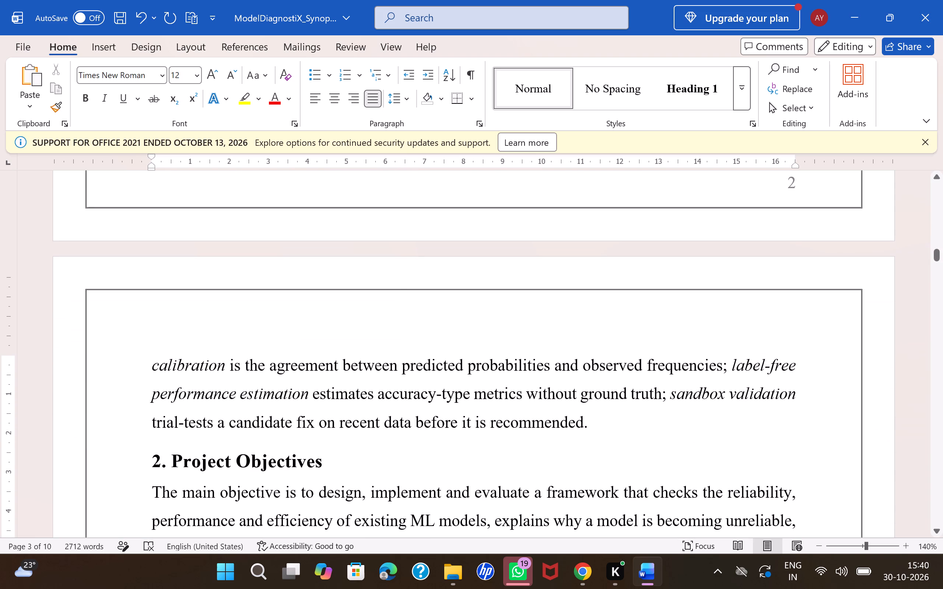
key(Return)
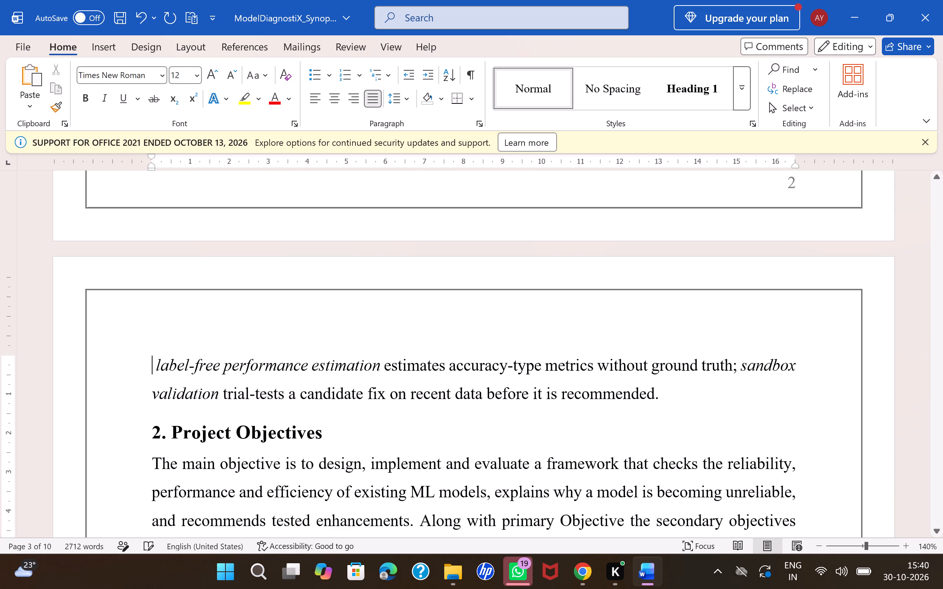
click(741, 366)
key(Return)
Capitalize the first letters of the key terms "Concept drift" and "Label delay".
scroll(533, 335, up, 1)
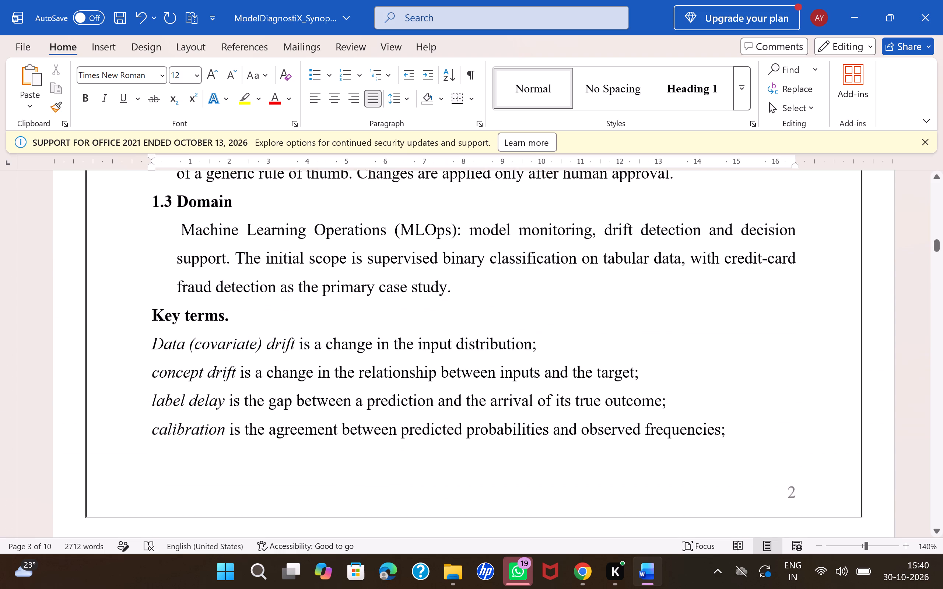
scroll(533, 335, up, 1)
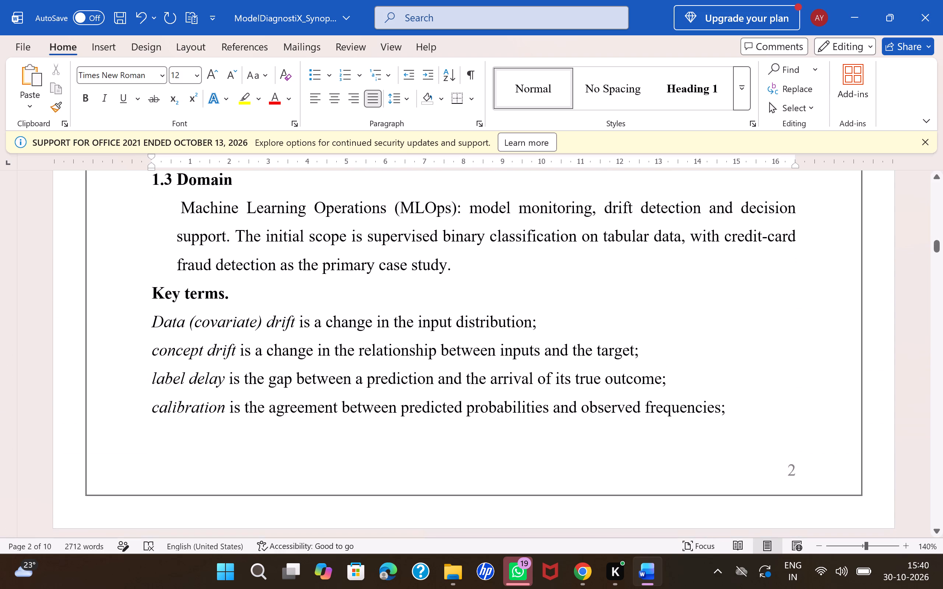
click(162, 350)
key(BackSpace)
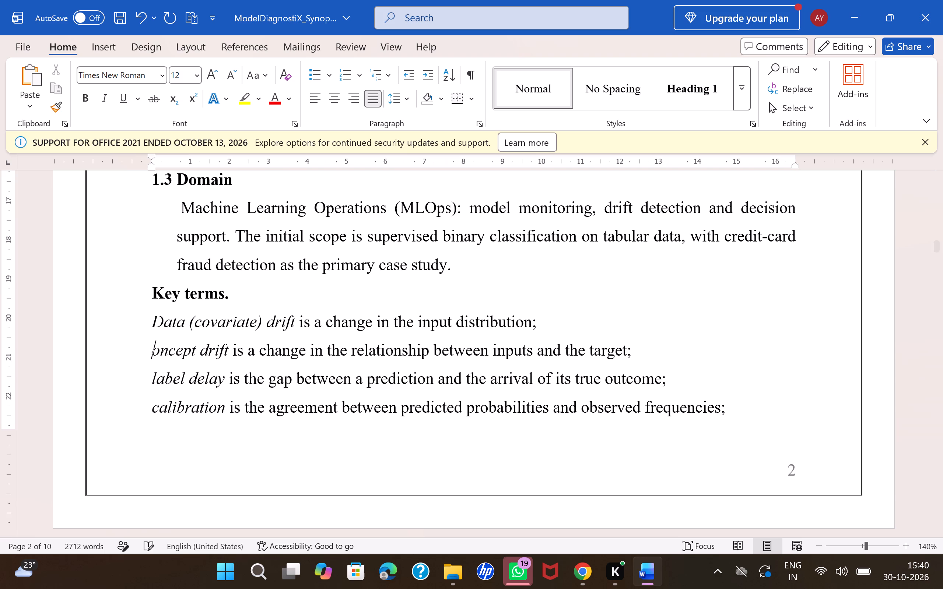
key(shift+c)
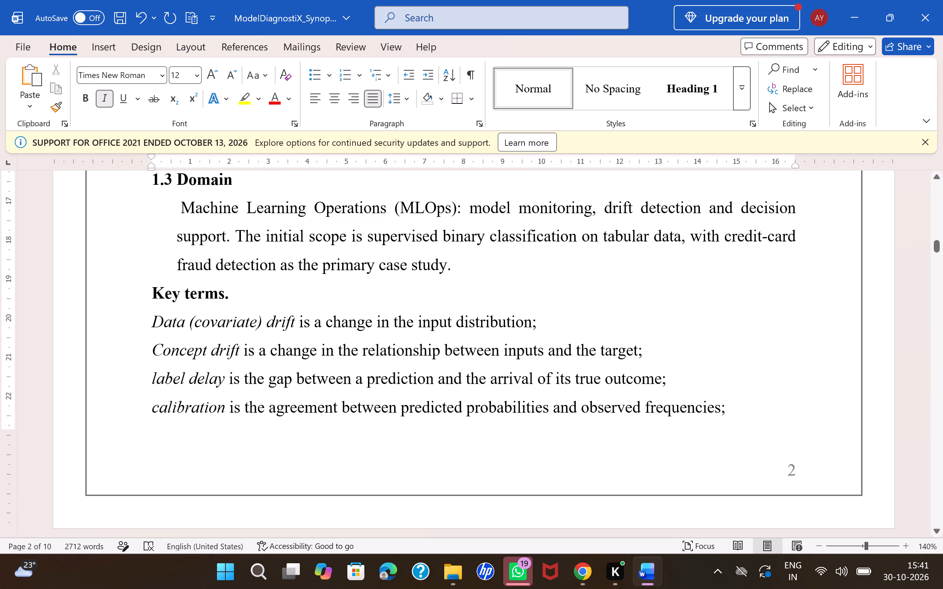
click(157, 378)
key(BackSpace)
key(shift+l)
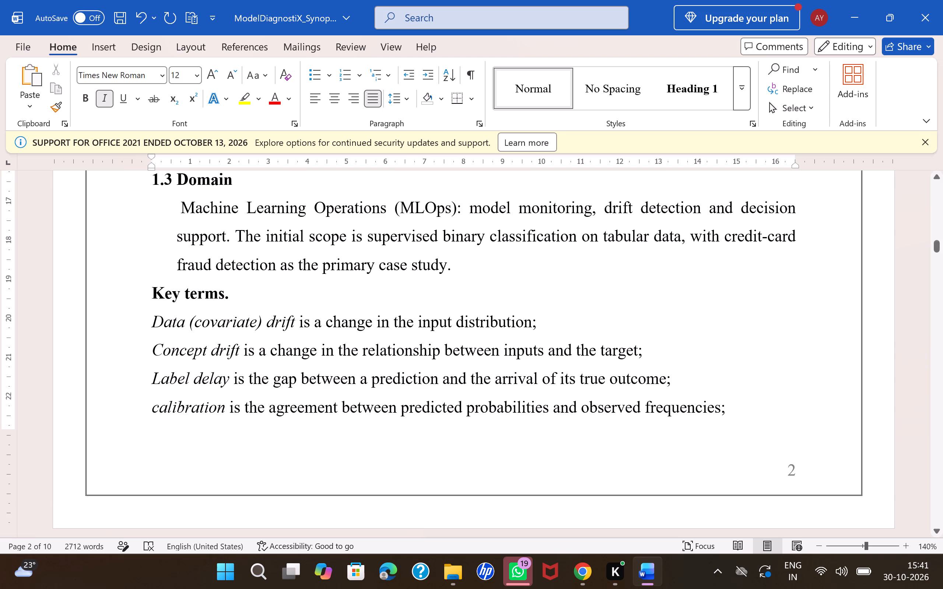
Finish capitalizing the first four key terms as "Data (covariate) Drift", "Concept Drift", "Label Delay" and "Calibration".
click(277, 319)
key(BackSpace)
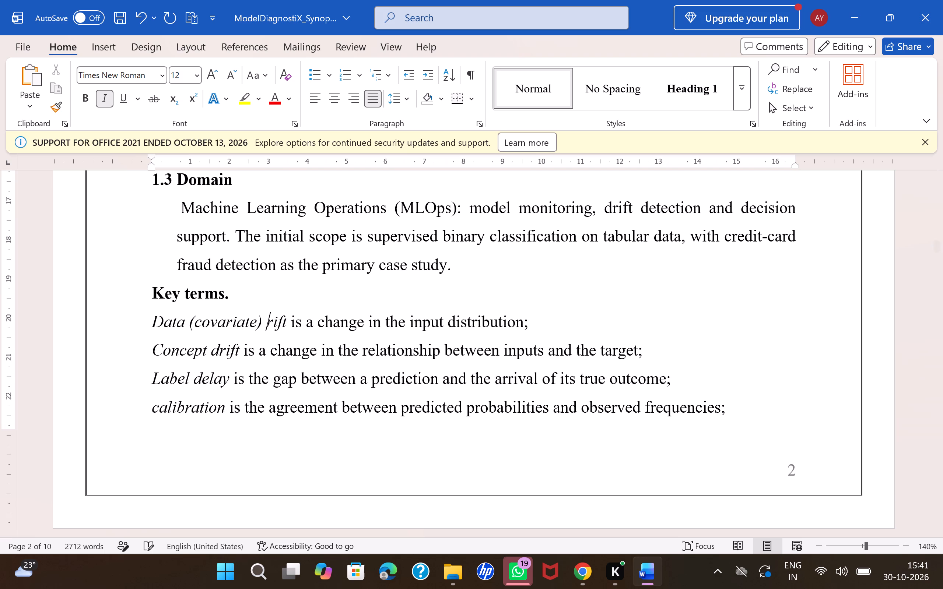
key(shift+d)
click(216, 350)
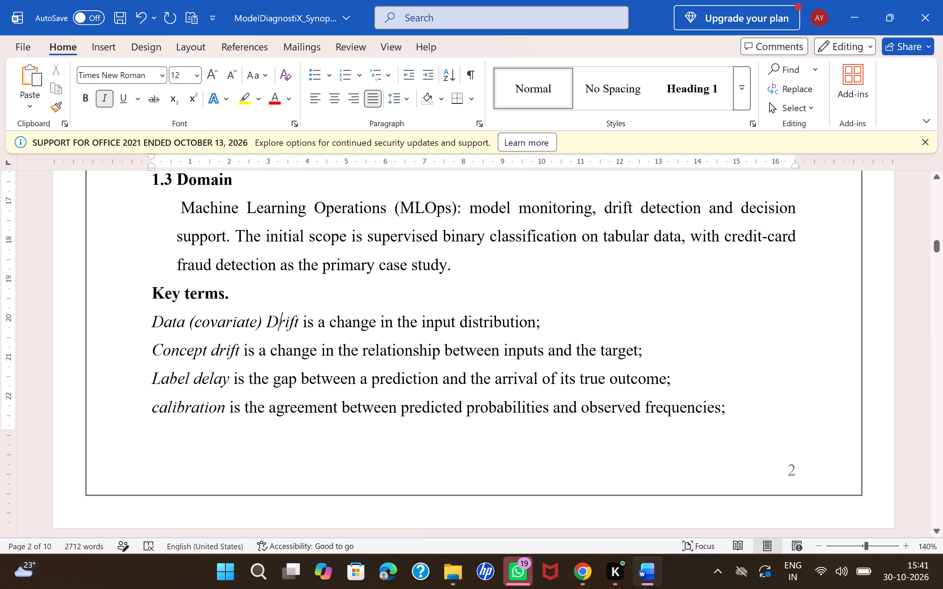
key(Right)
key(BackSpace)
key(shift+d)
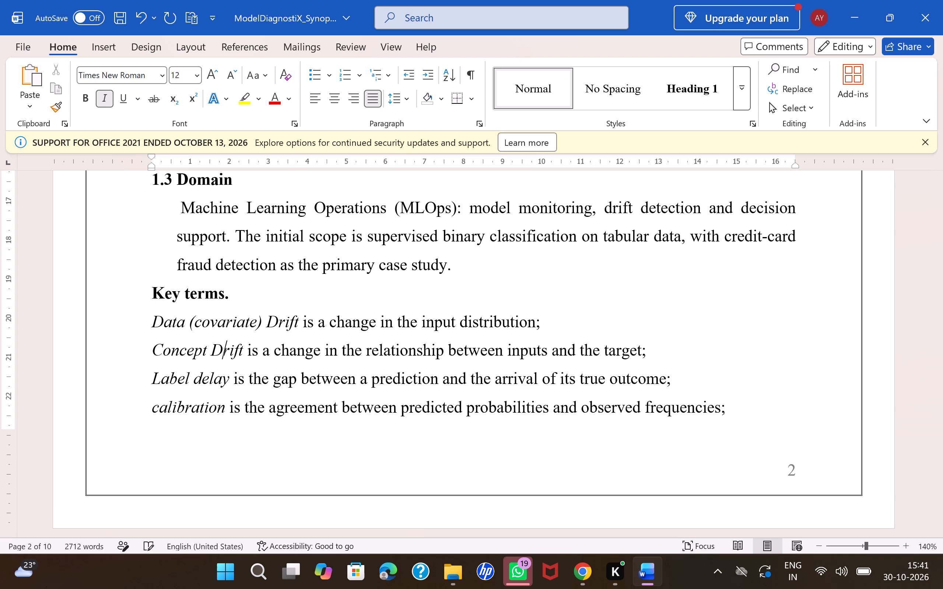
click(201, 381)
key(BackSpace)
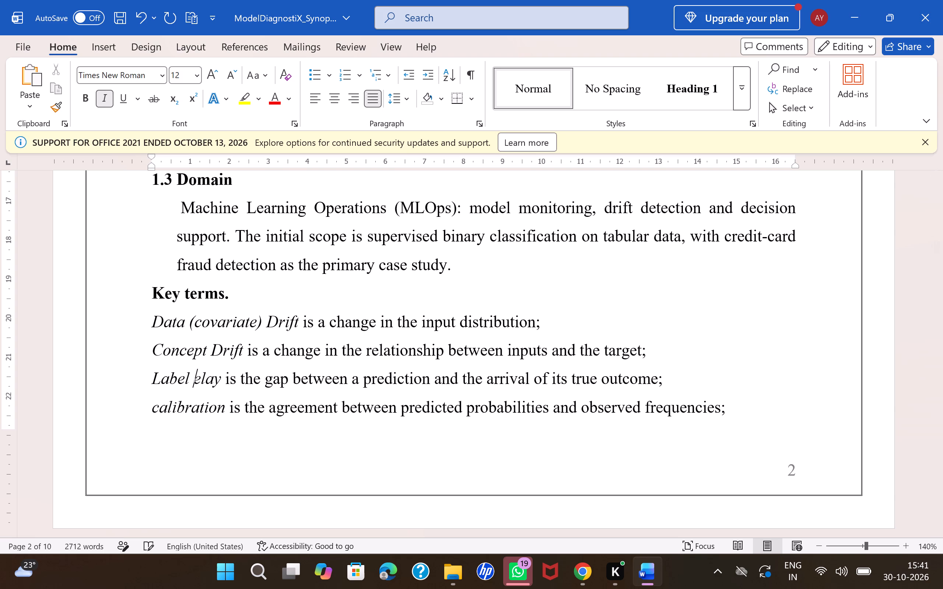
key(shift+d)
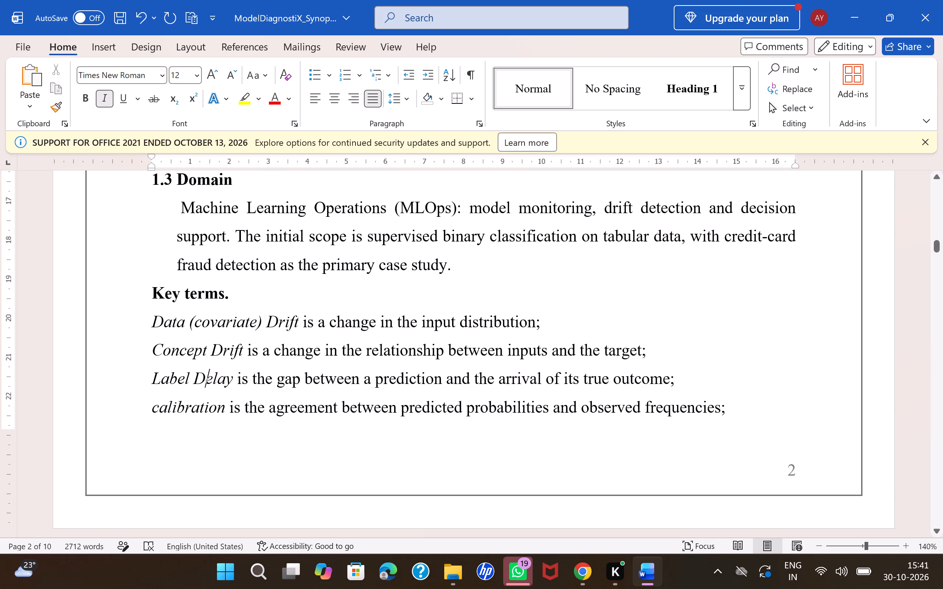
click(158, 410)
key(BackSpace)
key(shift+c)
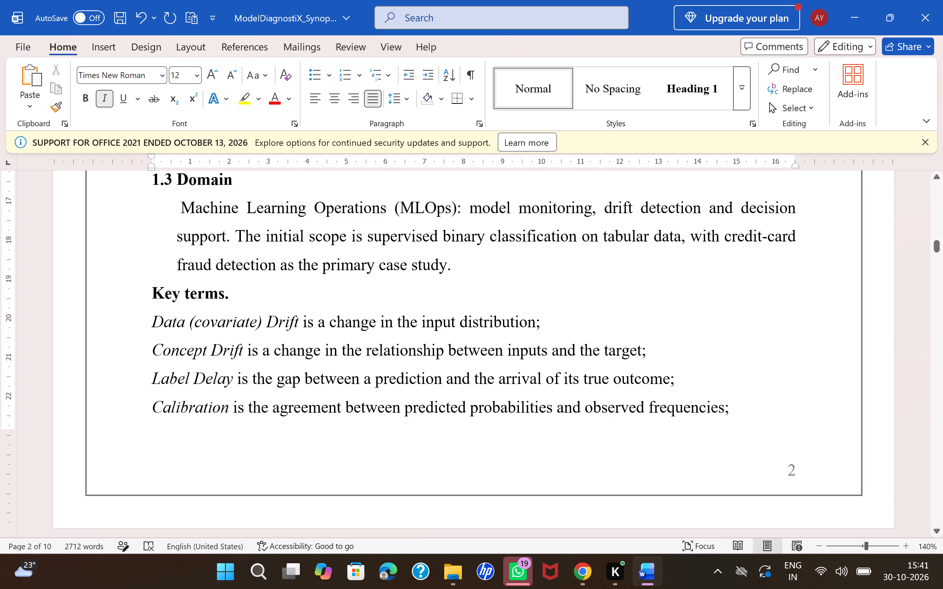
Capitalize each word of the label-free key term so it reads "Label-Free Performance Estimation".
scroll(275, 438, down, 3)
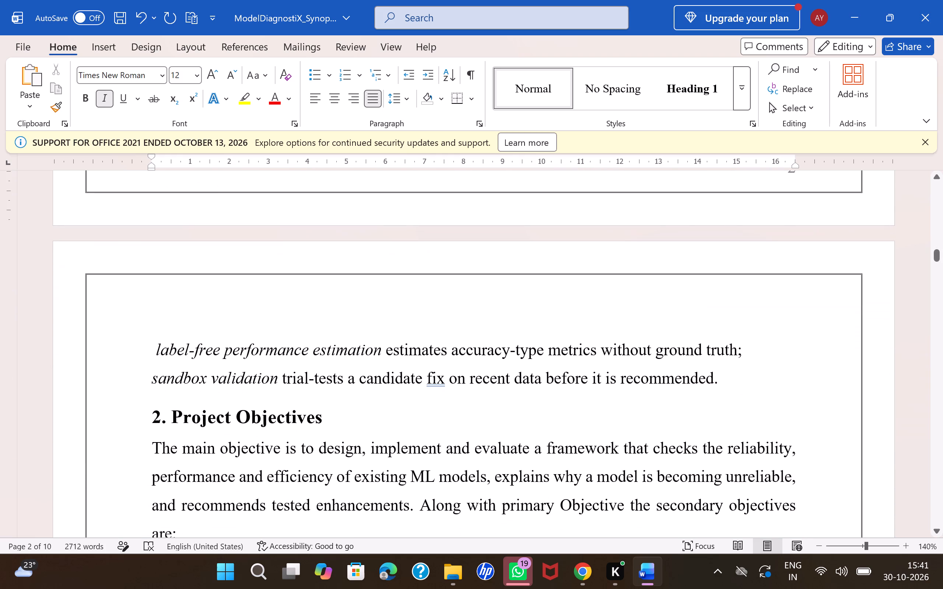
scroll(275, 438, down, 1)
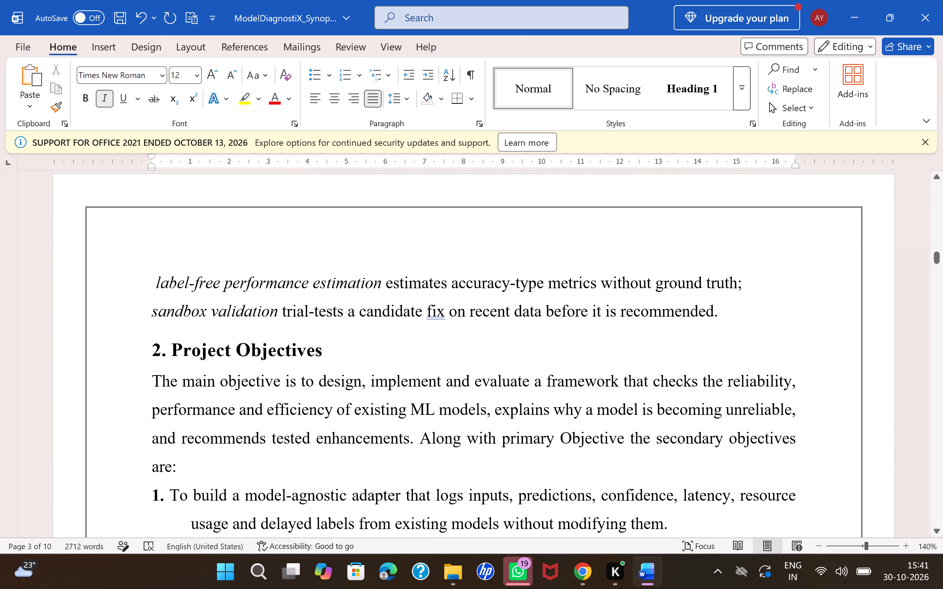
click(160, 281)
key(BackSpace)
key(shift+l)
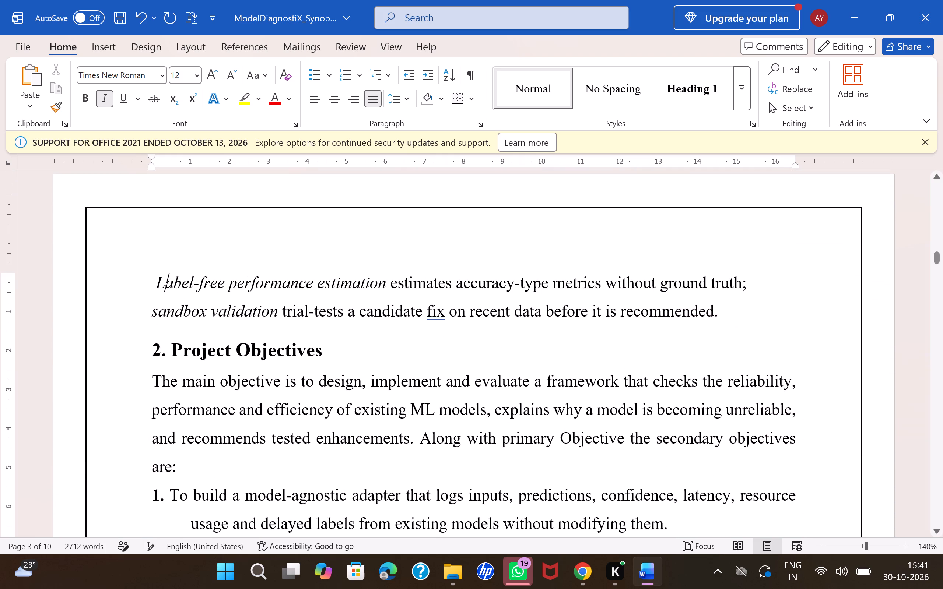
click(206, 281)
key(BackSpace)
key(shift+f)
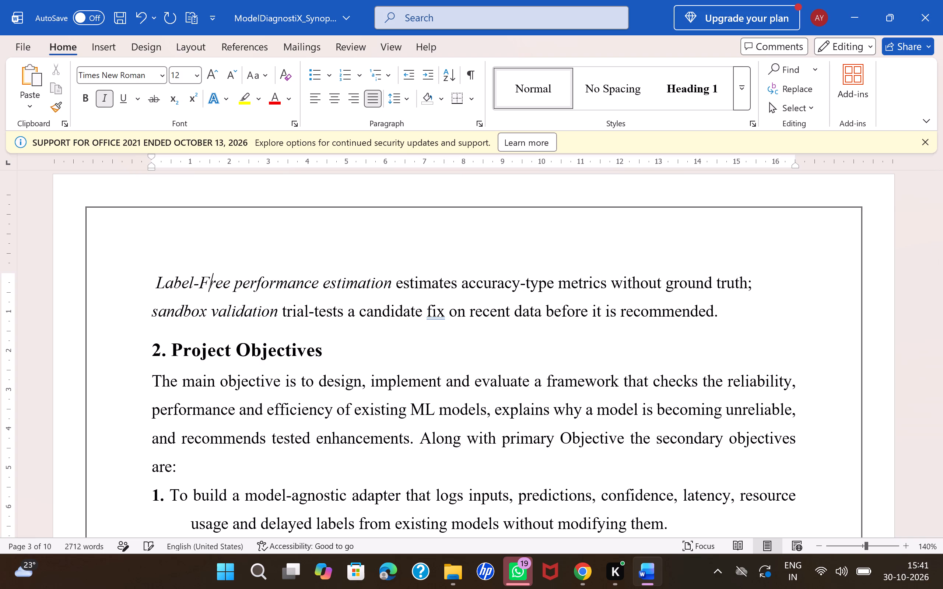
click(243, 282)
key(BackSpace)
key(shift+p)
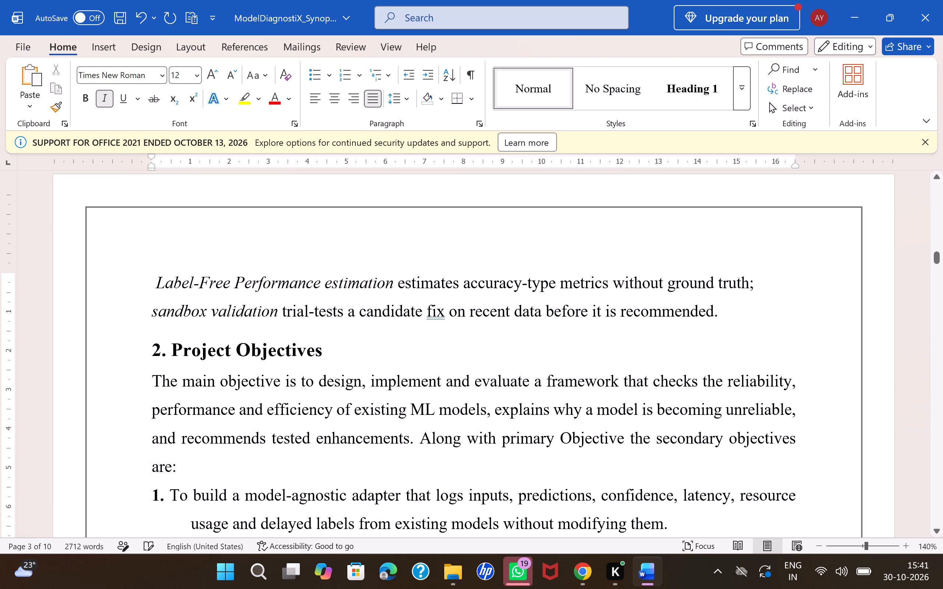
click(337, 285)
key(Left)
key(BackSpace)
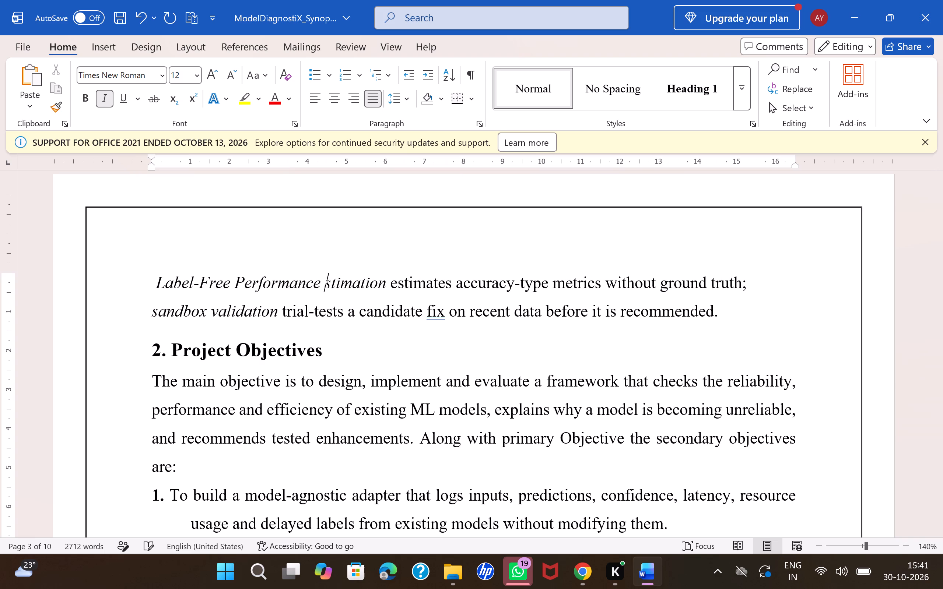
key(shift+e)
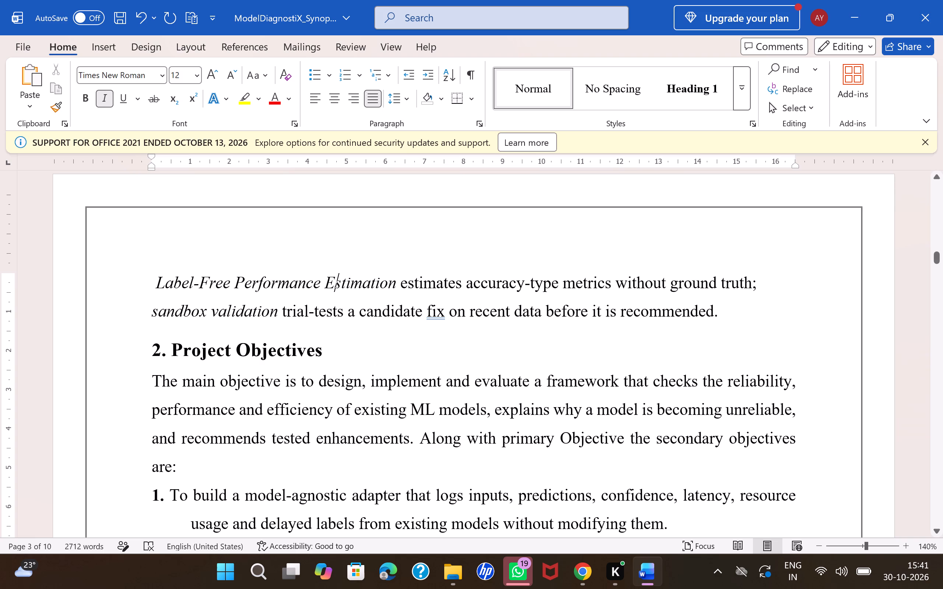
Capitalize both words of the last key term so it reads "Sandbox Validation".
click(161, 312)
key(BackSpace)
key(shift+s)
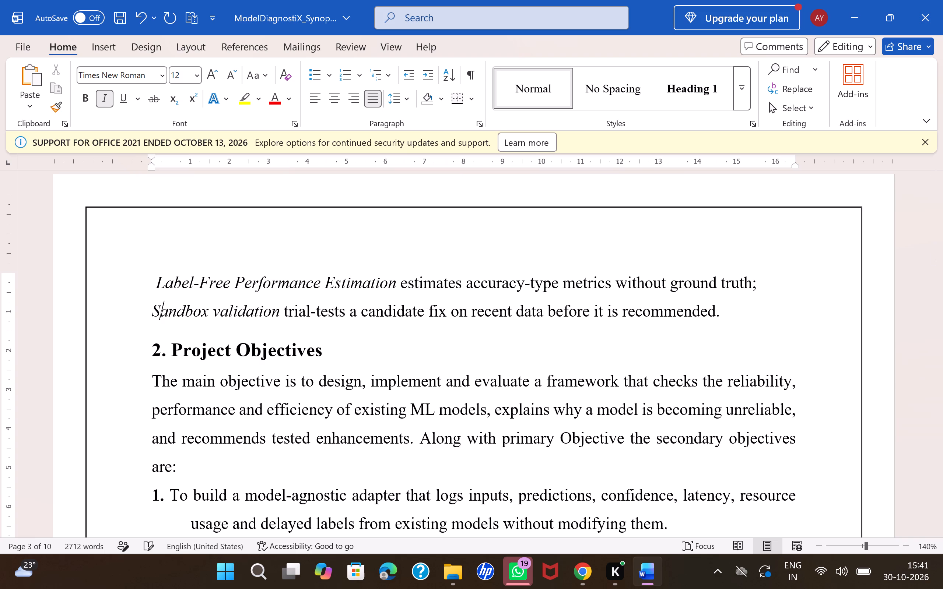
click(218, 313)
key(BackSpace)
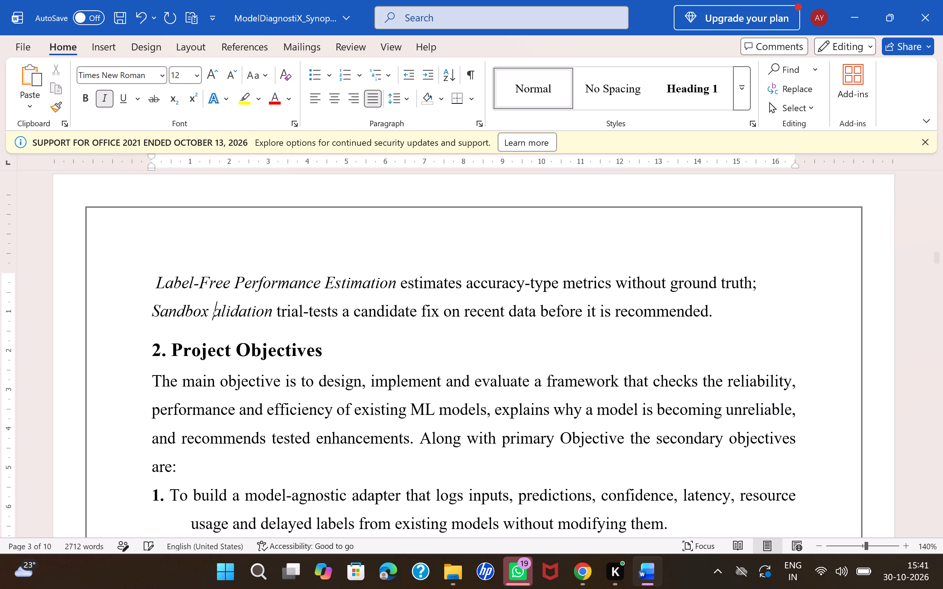
key(shift+v)
Format all the key term definitions, from "Data (covariate) Drift" to "Sandbox Validation", as a list with solid round bullets.
scroll(247, 256, up, 1)
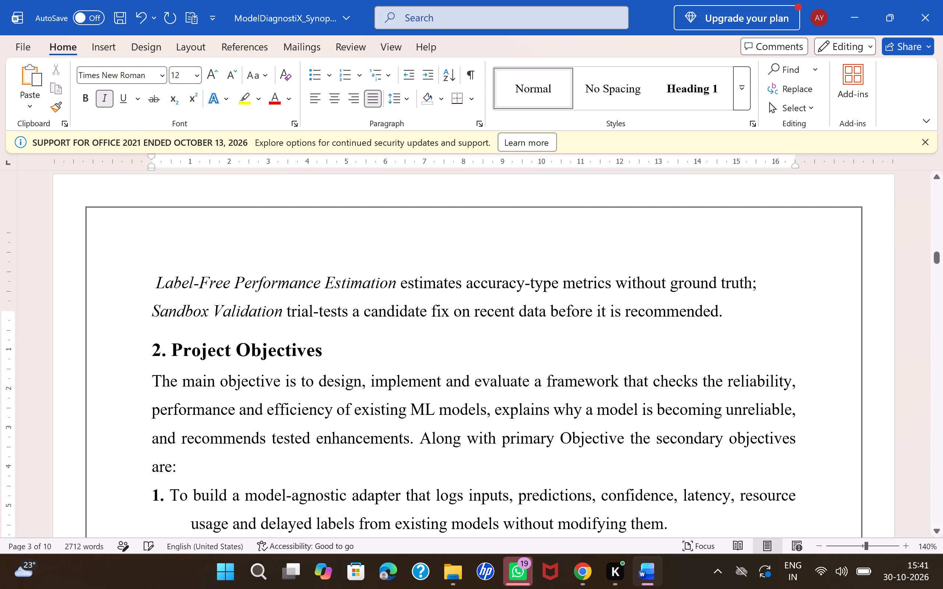
scroll(247, 256, up, 1)
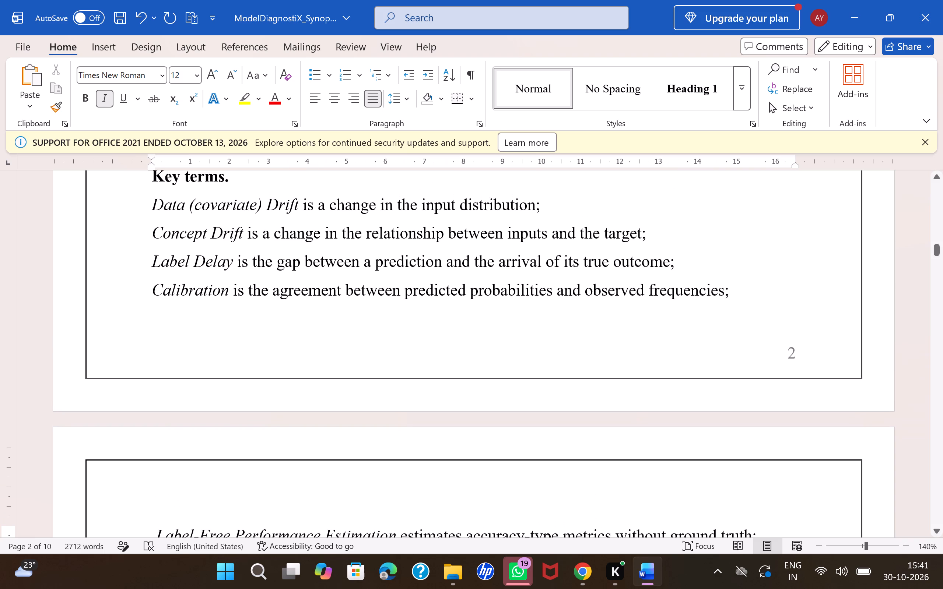
drag(153, 204, 554, 550)
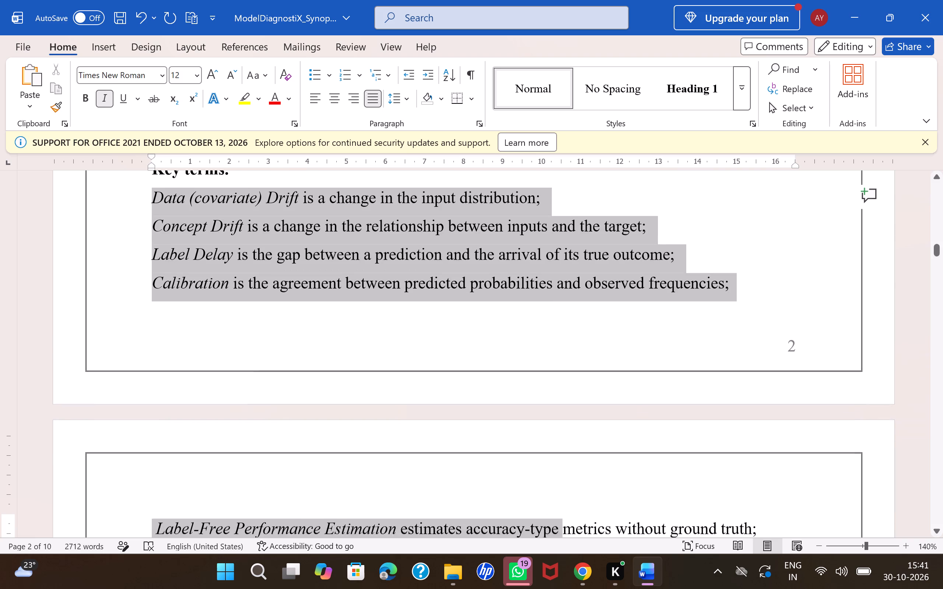
drag(554, 550, 734, 395)
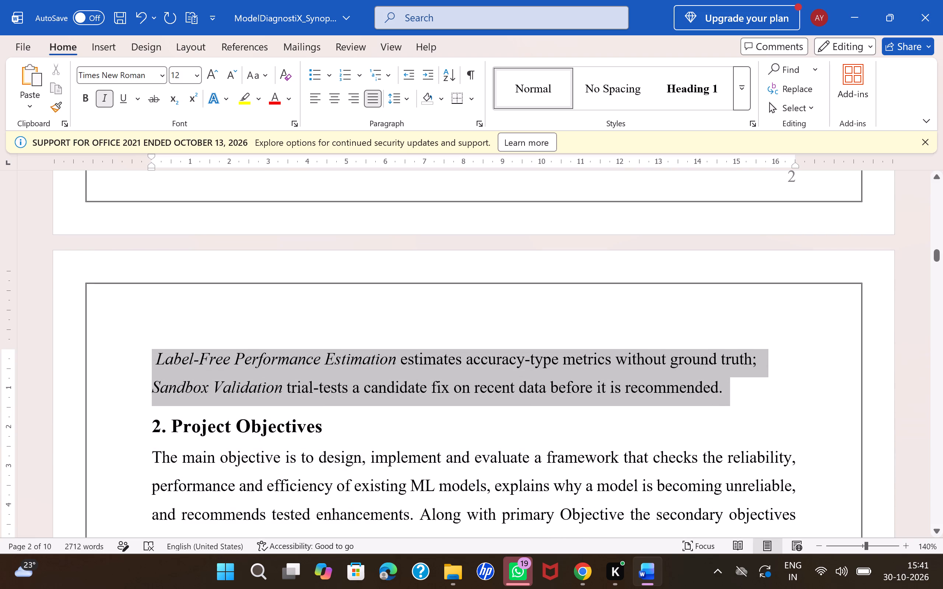
drag(734, 395, 721, 387)
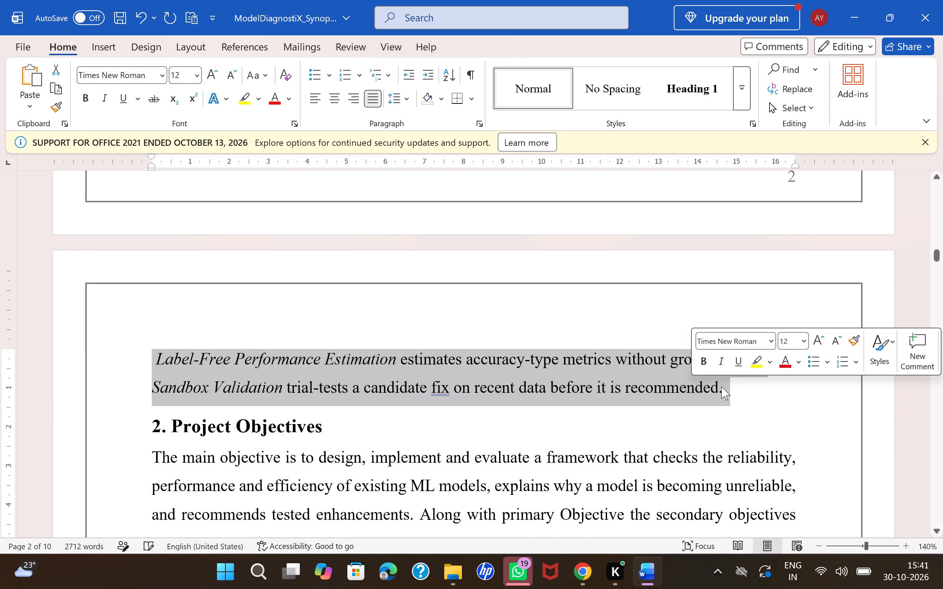
click(820, 358)
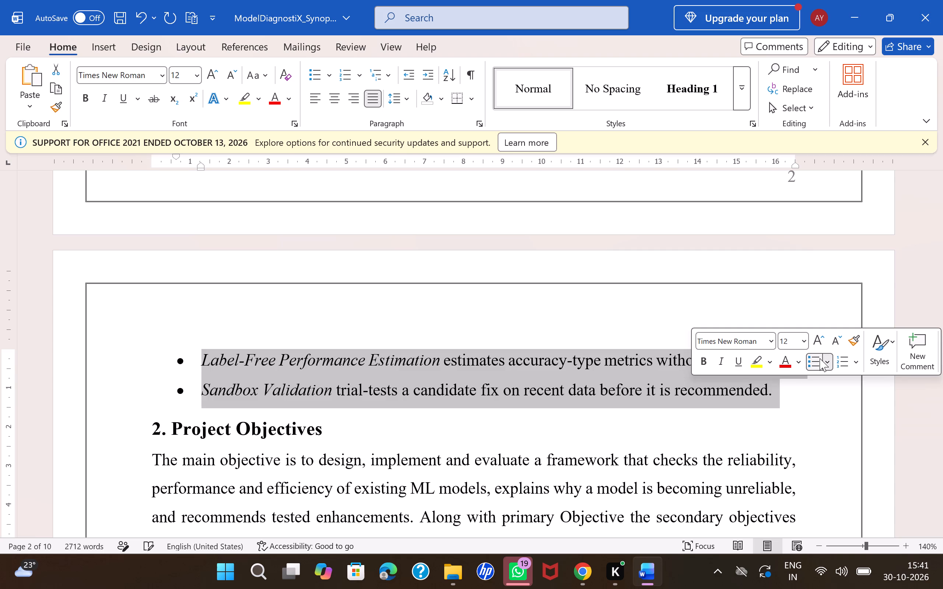
click(825, 364)
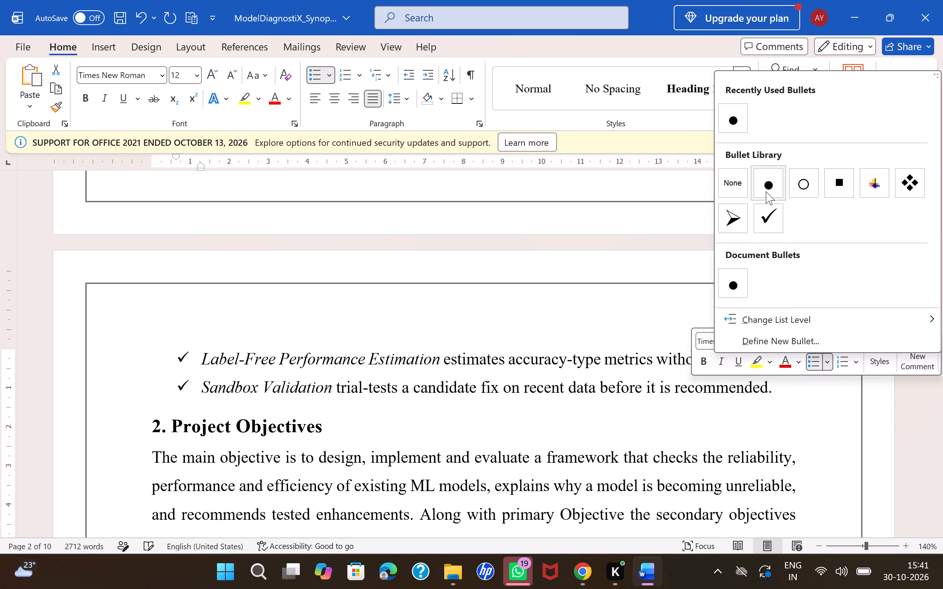
click(765, 188)
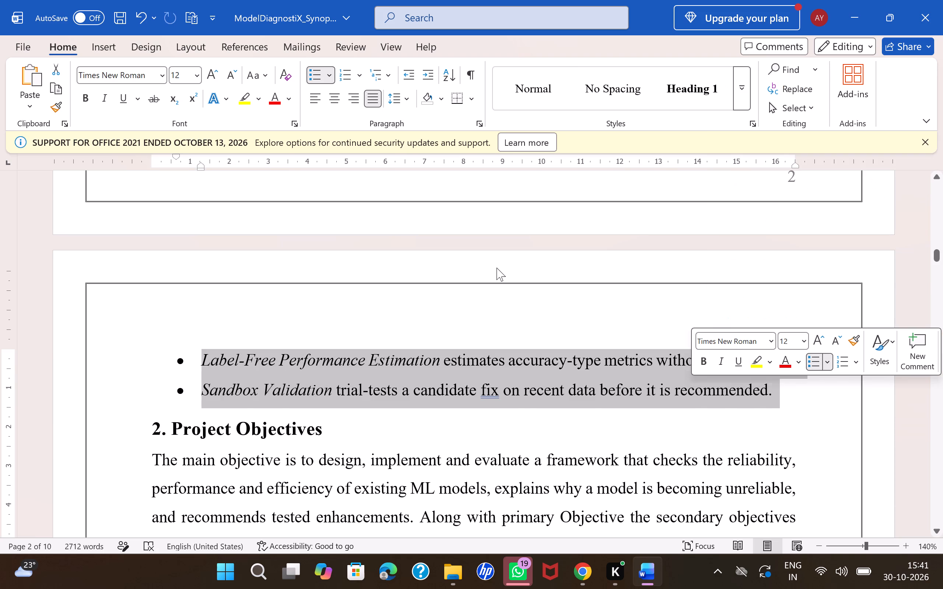
click(497, 268)
Replace the semicolon ending the "Data (covariate) Drift" definition with a period.
scroll(497, 268, up, 1)
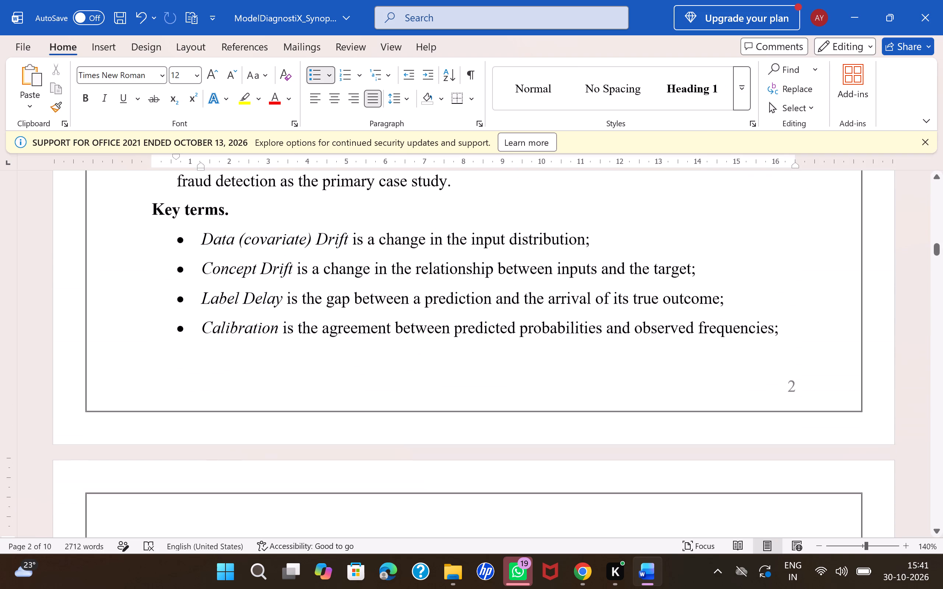
scroll(497, 268, up, 1)
click(595, 217)
key(BackSpace)
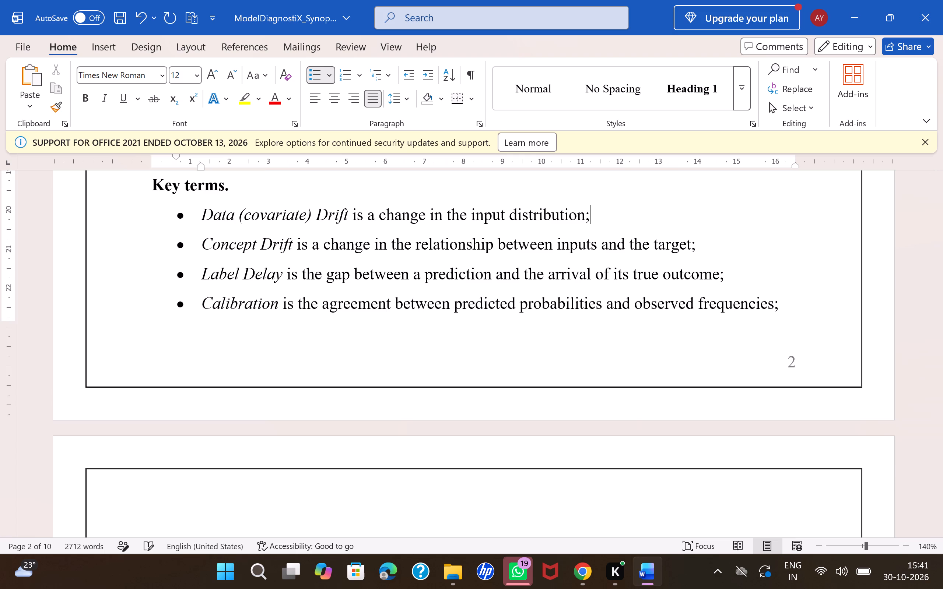
key(BackSpace)
key(period)
Replace the semicolon ending the "Concept Drift" definition with a period.
key(Down)
key(Right)
key(Right)
key(Right)
key(Right)
key(Right)
key(Right)
key(Right)
key(Right)
key(Right)
key(Right)
key(Right)
key(Right)
key(Right)
key(Right)
key(Right)
key(Right)
key(Right)
key(BackSpace)
key(period)
Replace the semicolon ending the "Label Delay" definition with a period.
key(Down)
key(Right)
key(Right)
key(Right)
key(Right)
key(BackSpace)
key(period)
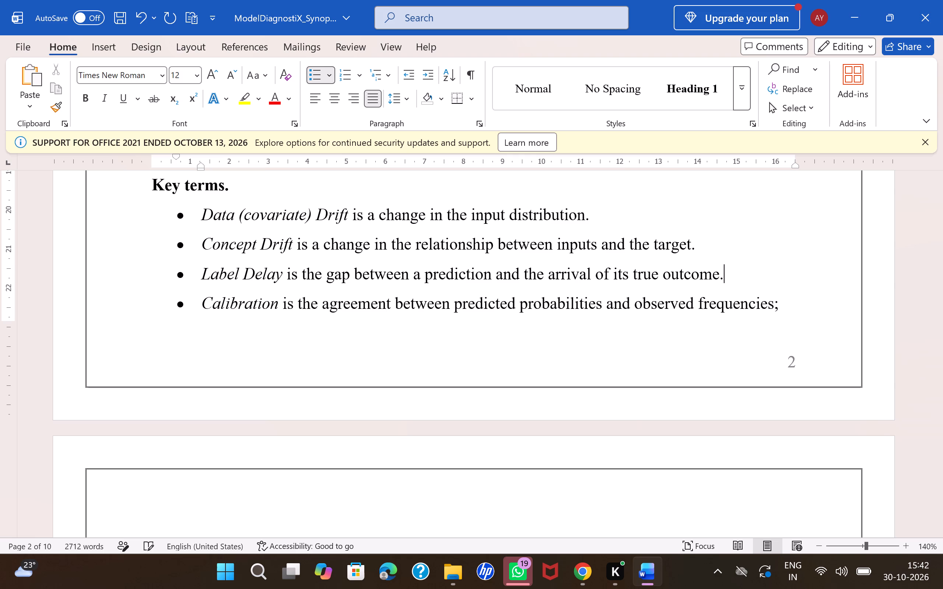
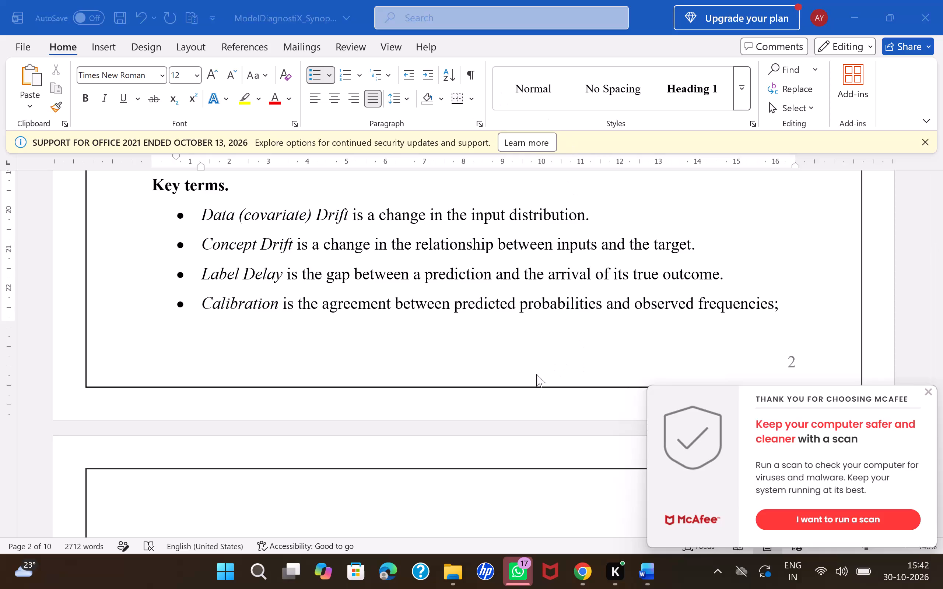
Dismiss the McAfee scan pop-up covering the Project Objectives text.
scroll(522, 368, down, 2)
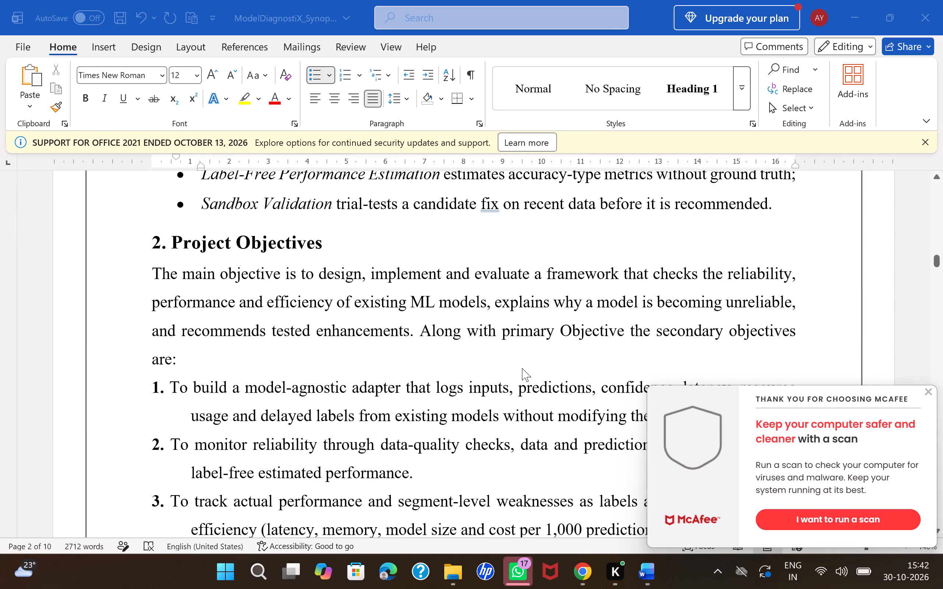
scroll(522, 368, down, 1)
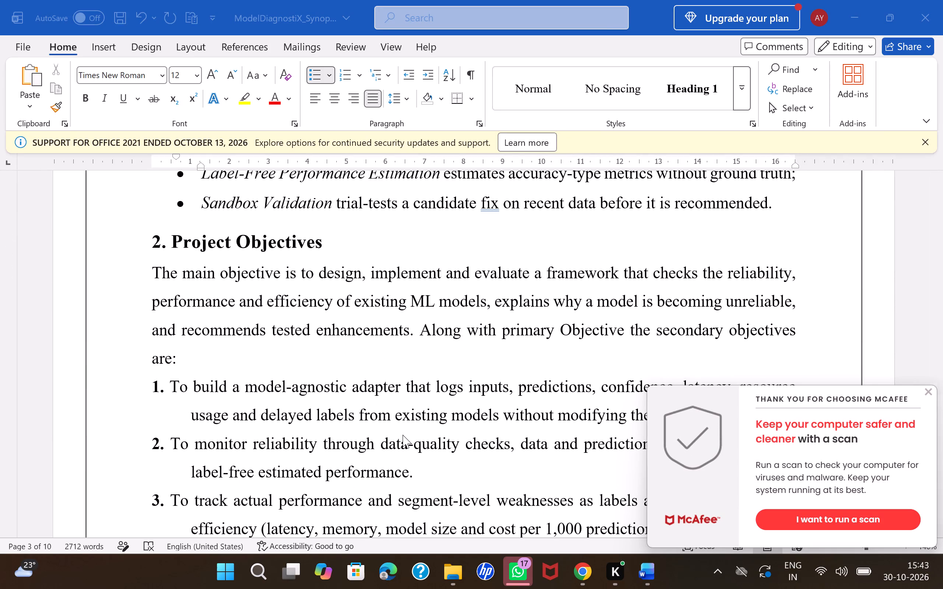
click(933, 390)
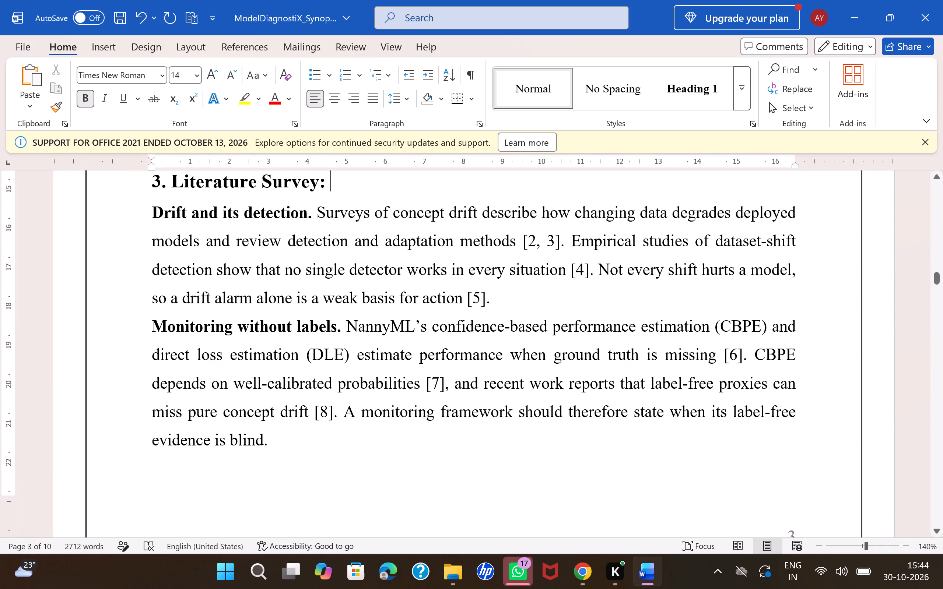
key(space)
key(Return)
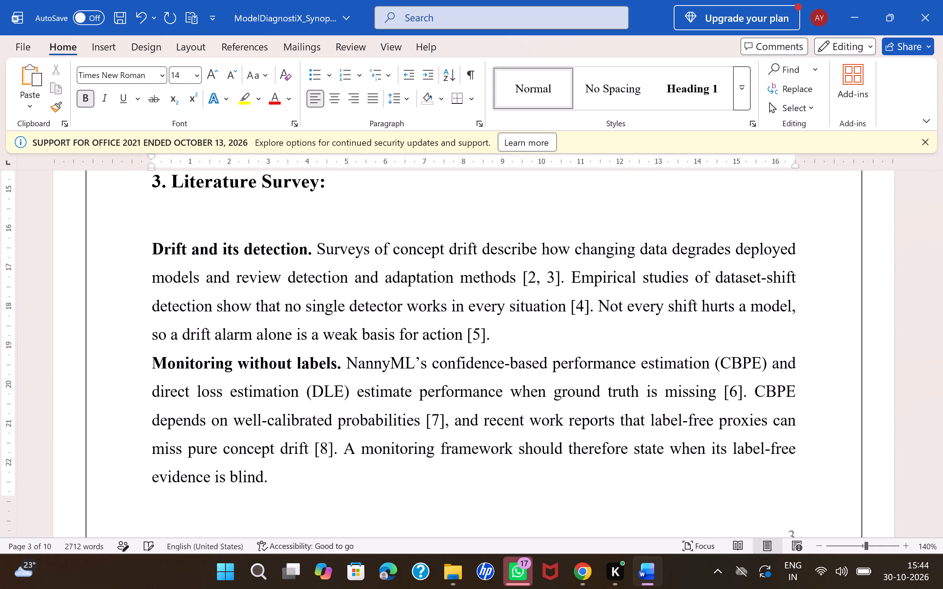
key(Down)
In the Research gap text, start a new line before "(ii)" and remove the duplicate automatic number added to it.
scroll(459, 371, down, 7)
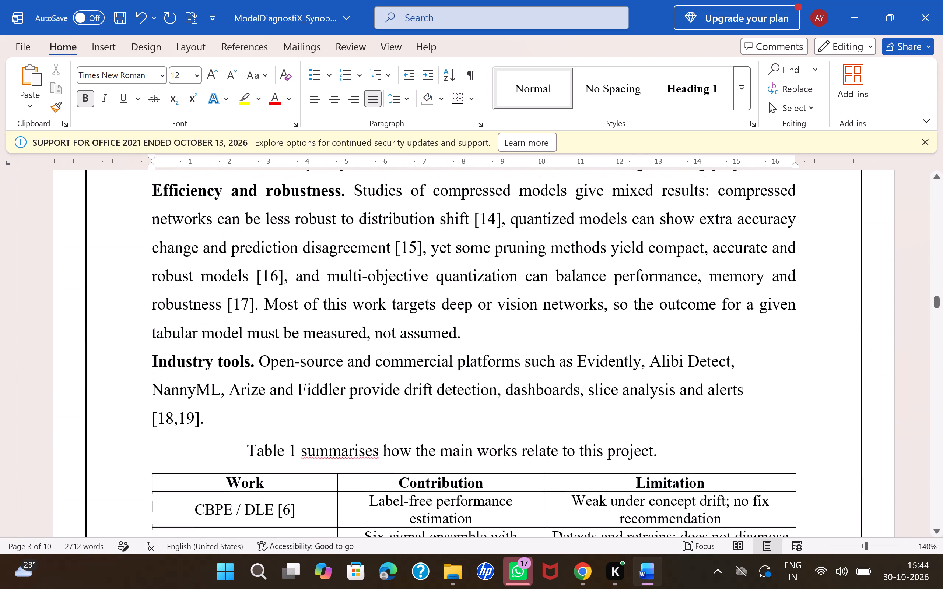
scroll(459, 371, down, 1)
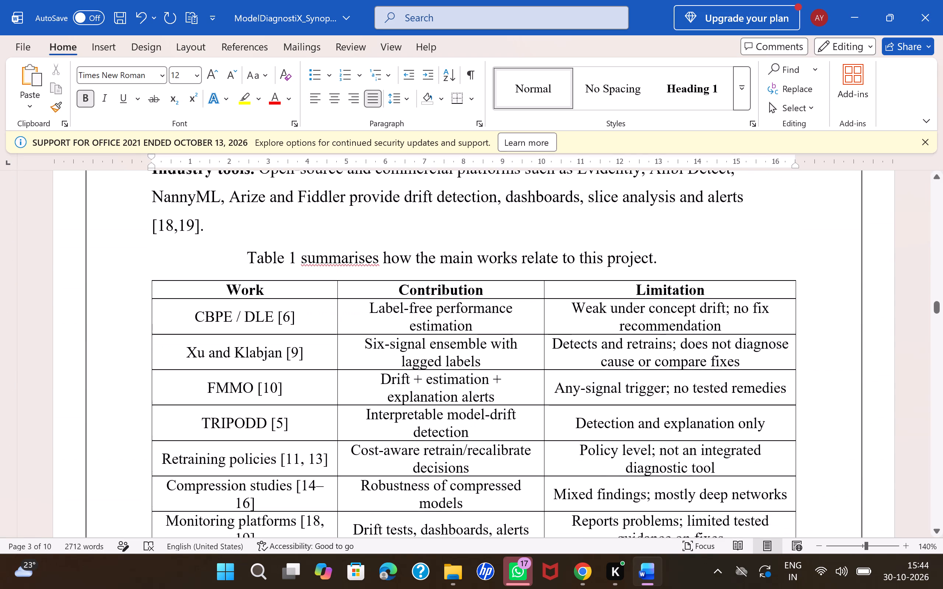
scroll(459, 371, down, 4)
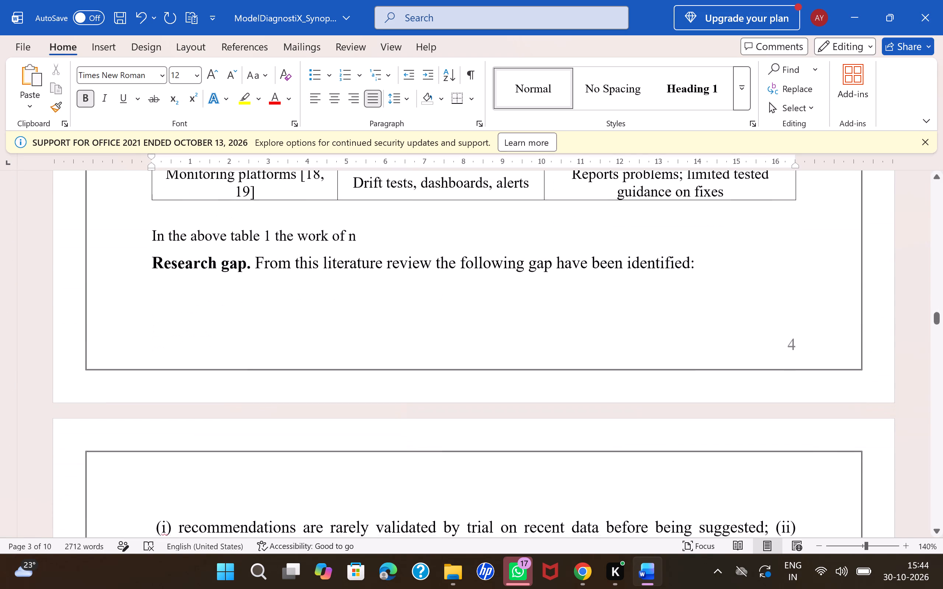
scroll(459, 371, down, 2)
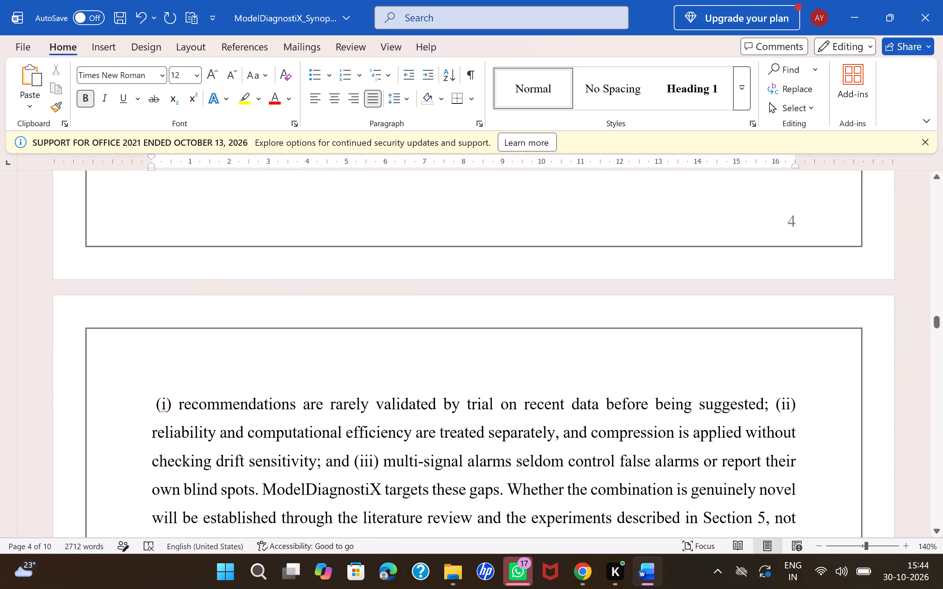
scroll(459, 371, down, 1)
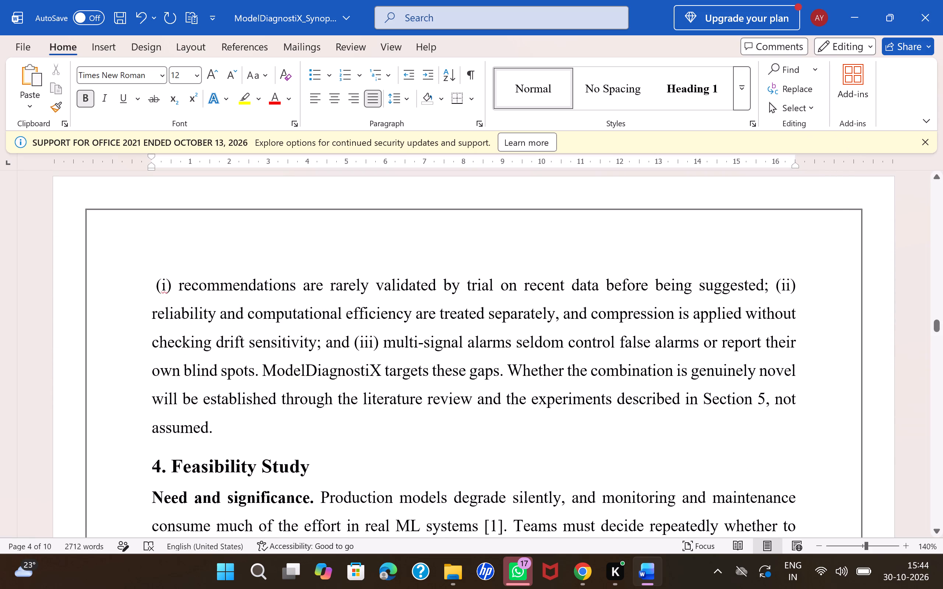
click(775, 282)
key(Return)
scroll(775, 282, up, 1)
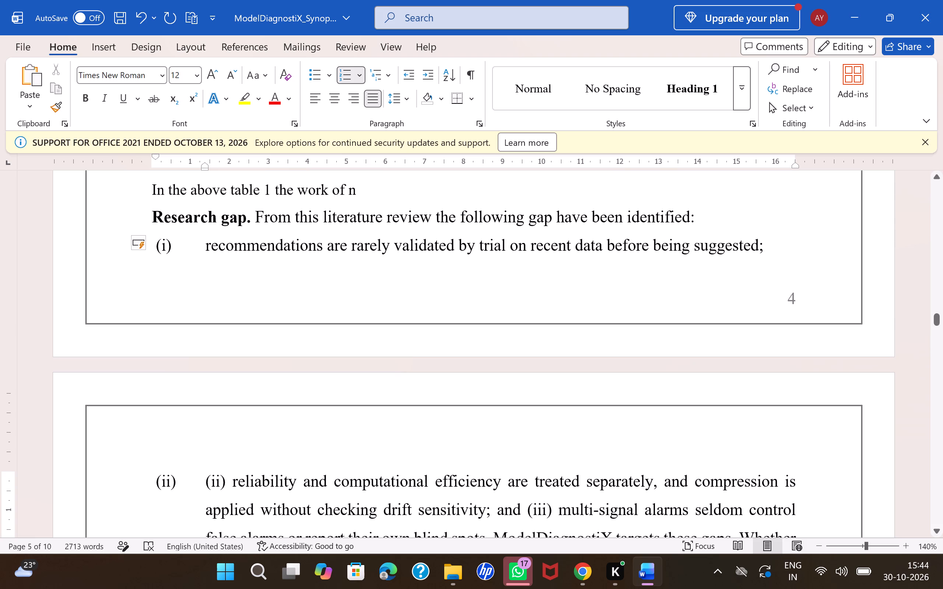
key(BackSpace)
key(BackSpace)
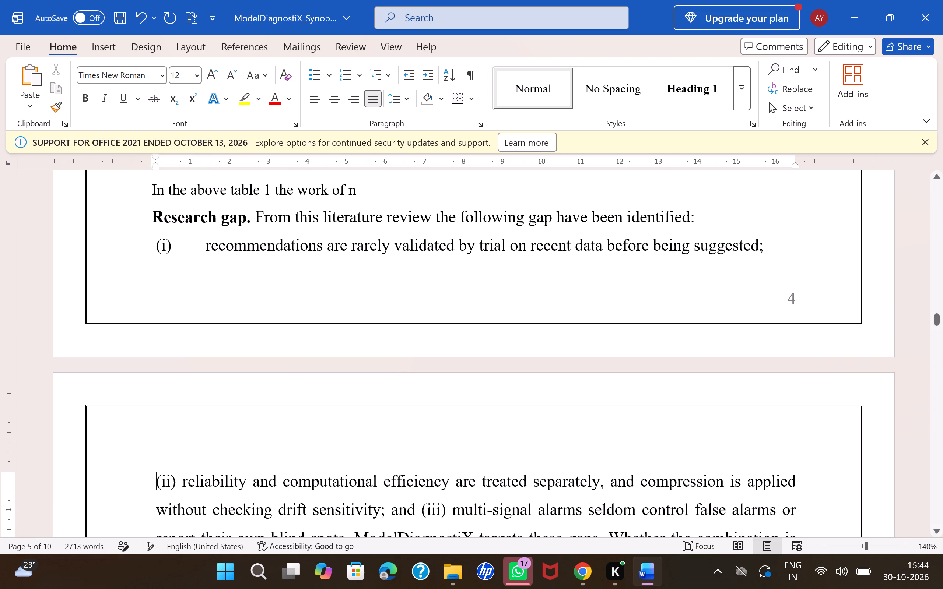
Start a new line before "(iii) multi-signal alarms" and remove the duplicate automatic number added to it.
scroll(740, 337, down, 1)
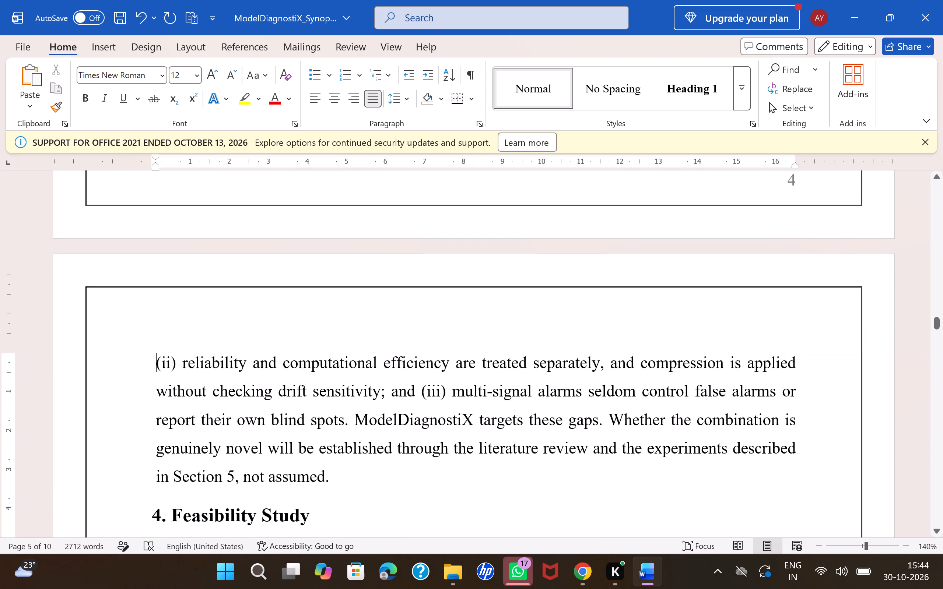
click(419, 393)
key(Return)
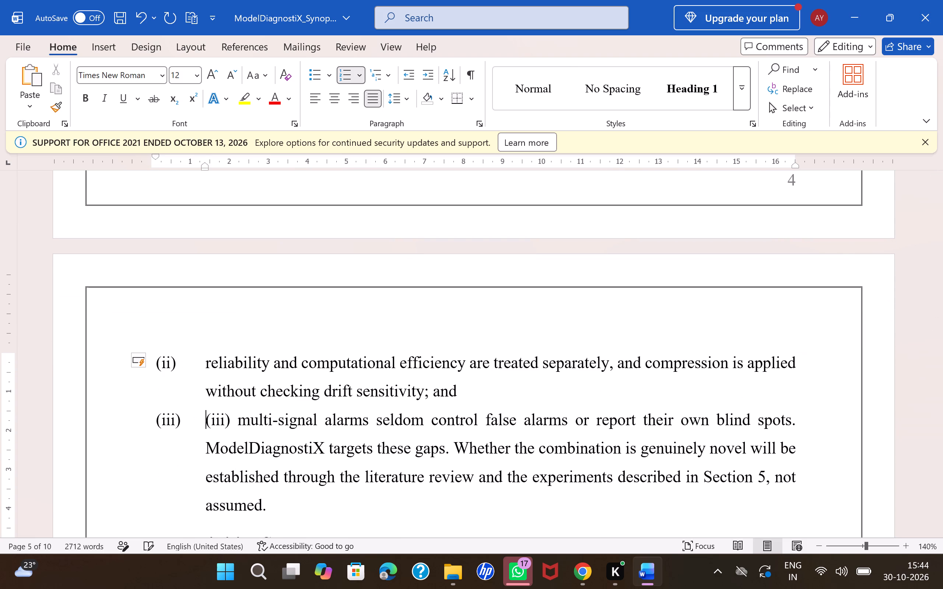
key(BackSpace)
key(BackSpace)
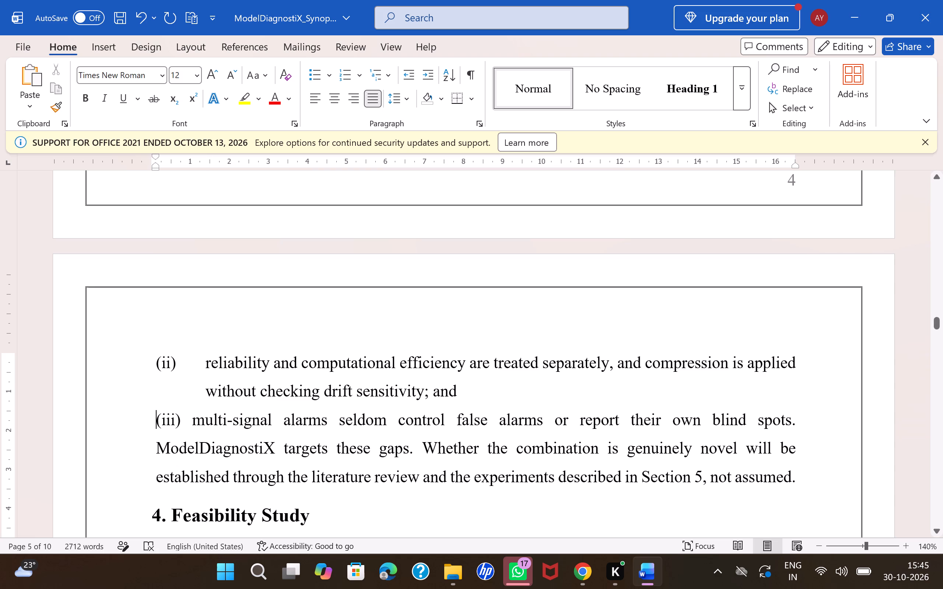
scroll(503, 391, down, 1)
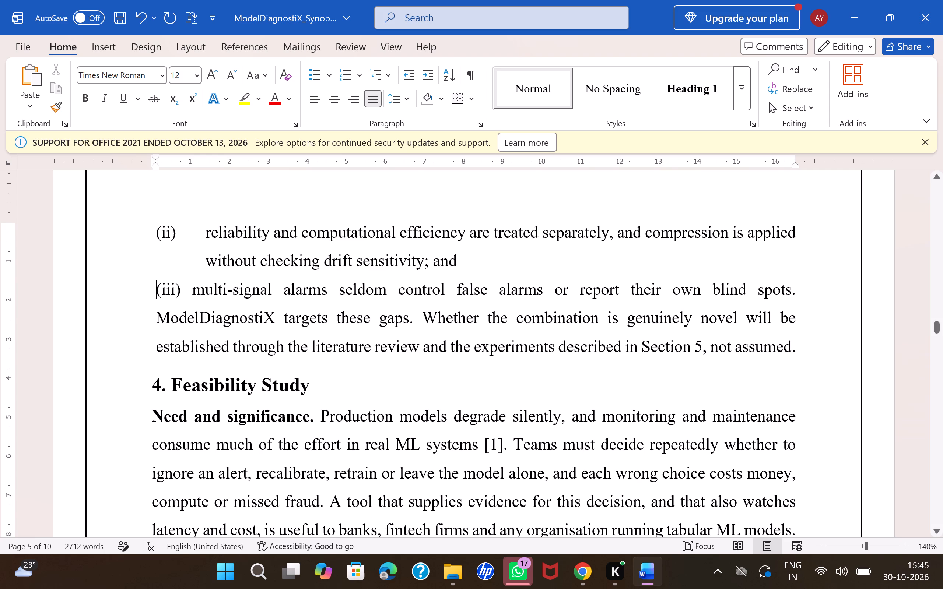
scroll(578, 384, up, 1)
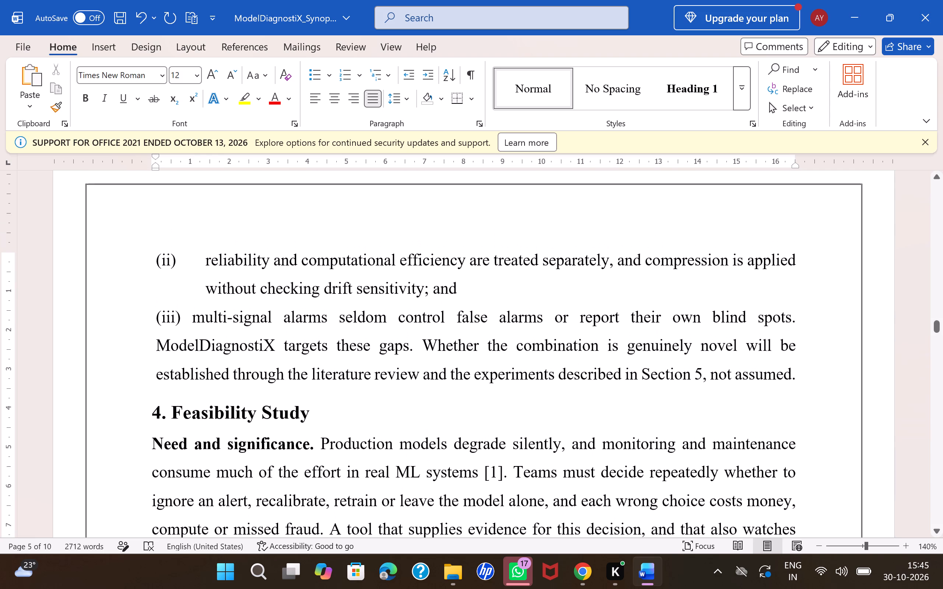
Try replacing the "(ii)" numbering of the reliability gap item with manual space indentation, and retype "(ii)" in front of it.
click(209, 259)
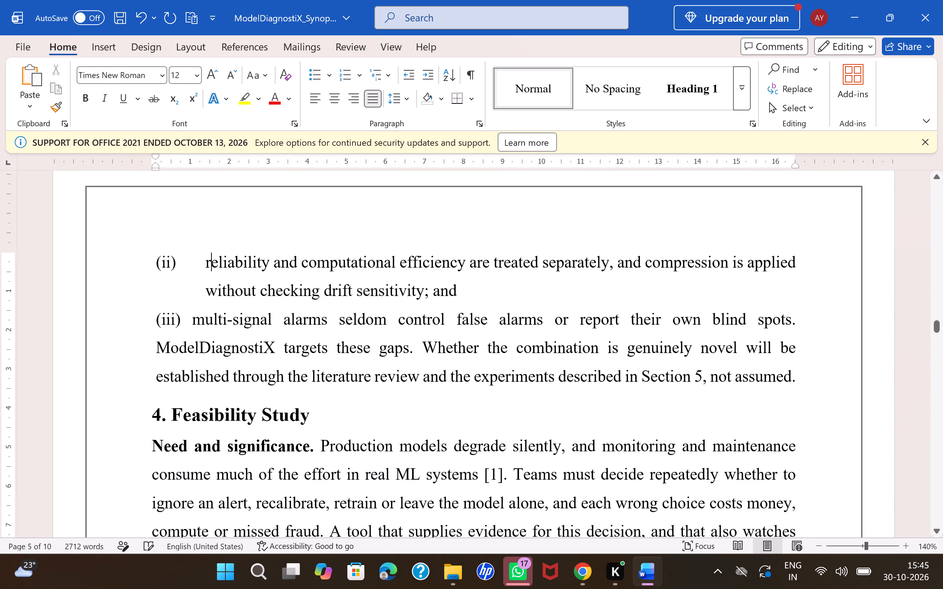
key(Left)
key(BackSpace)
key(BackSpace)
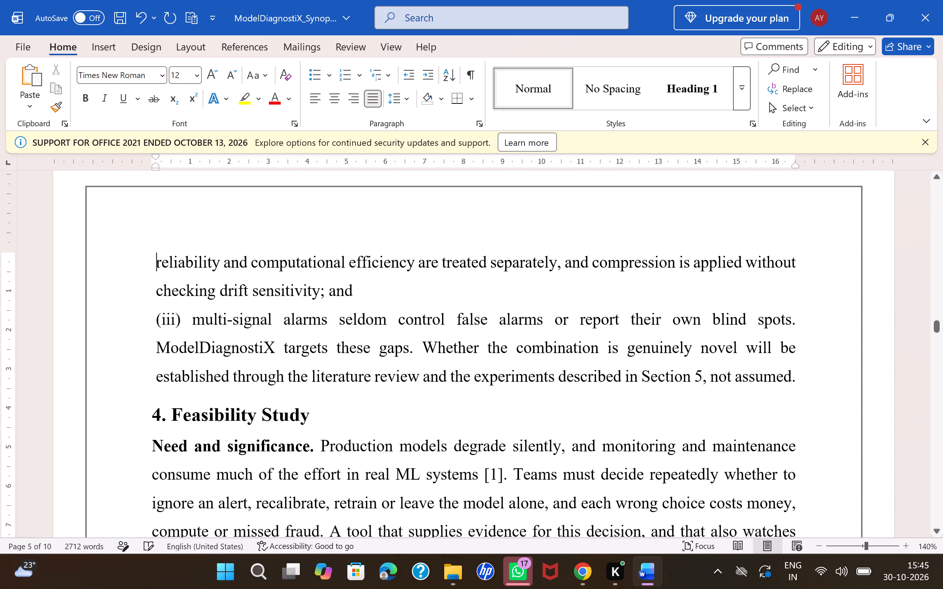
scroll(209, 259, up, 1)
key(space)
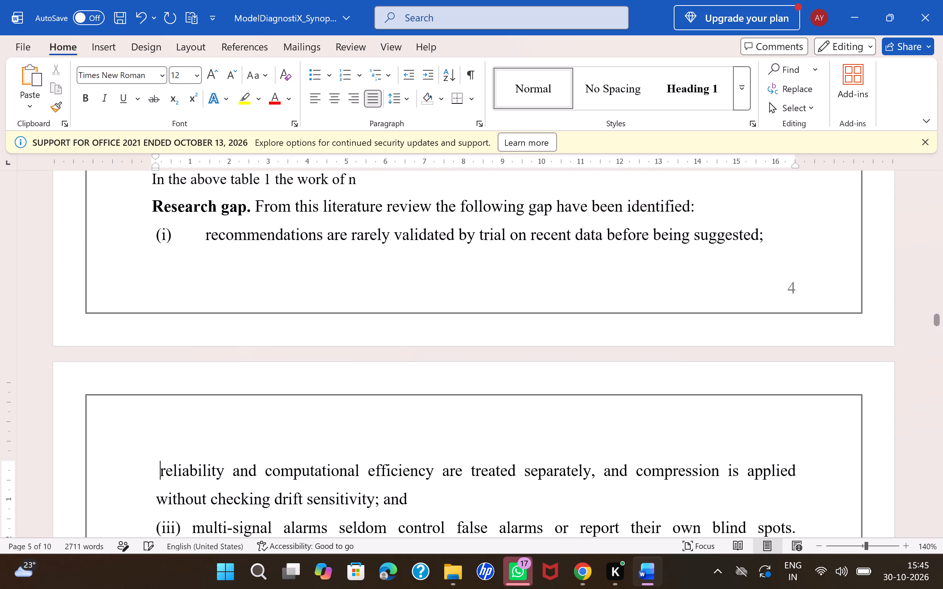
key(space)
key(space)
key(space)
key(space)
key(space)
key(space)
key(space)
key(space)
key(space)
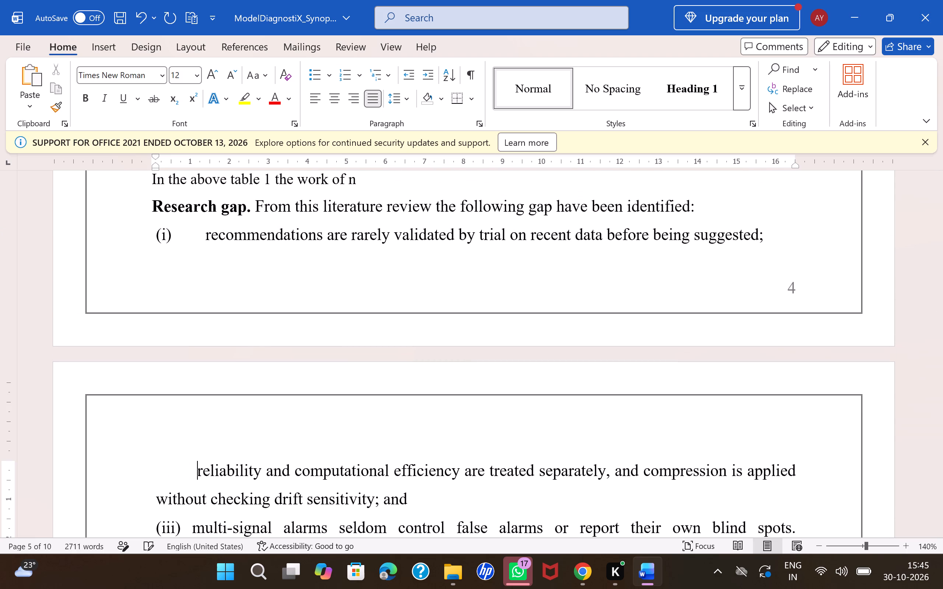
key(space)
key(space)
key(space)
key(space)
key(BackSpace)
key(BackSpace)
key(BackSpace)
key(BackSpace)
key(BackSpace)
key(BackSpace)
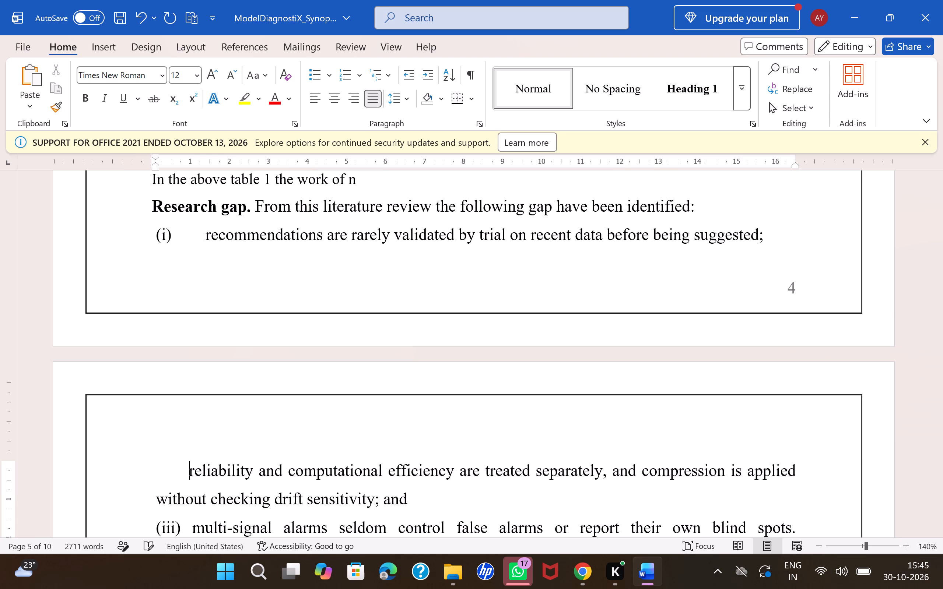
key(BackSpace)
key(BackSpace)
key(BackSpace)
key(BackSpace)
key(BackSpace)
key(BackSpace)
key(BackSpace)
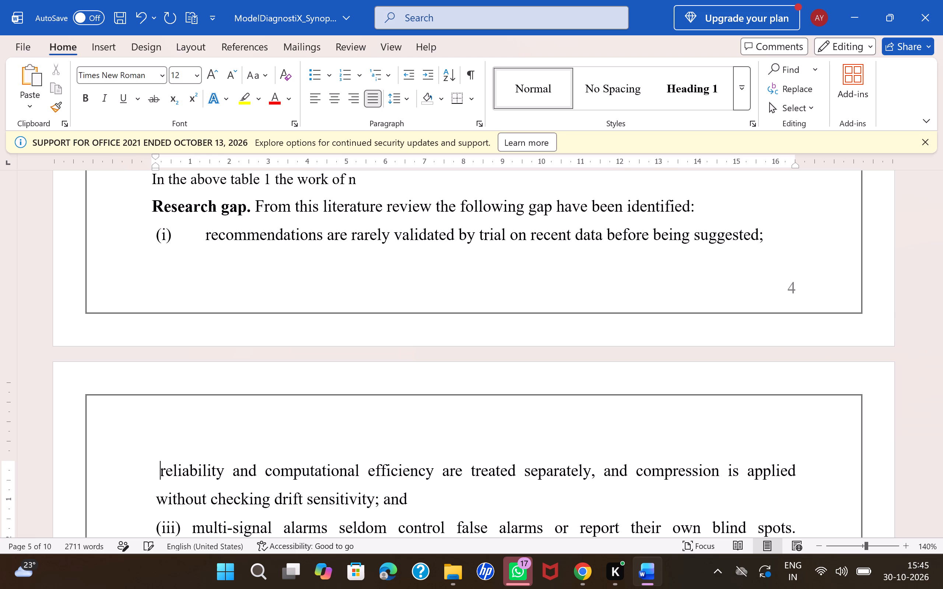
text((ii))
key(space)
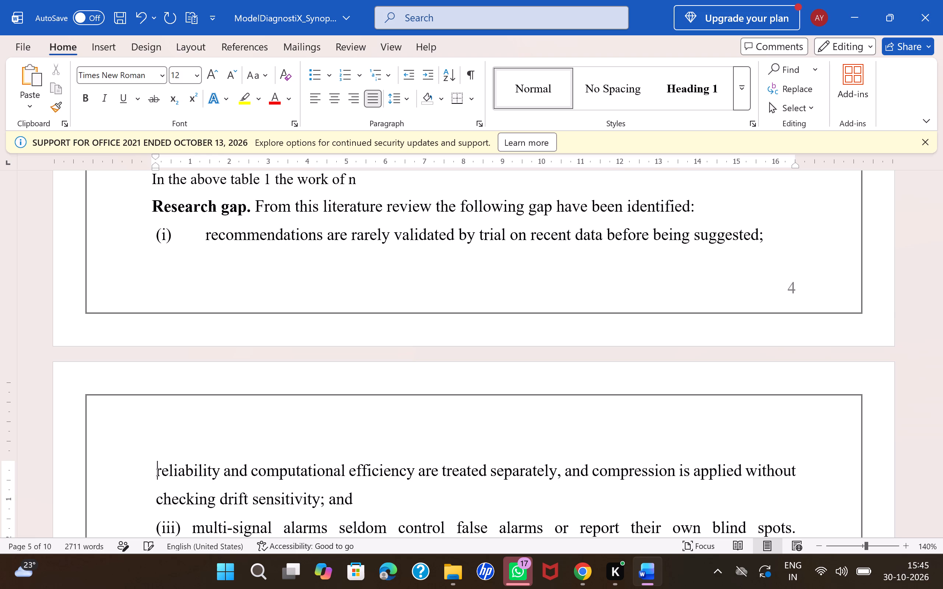
Add two spaces after "(iii)" to line its text up with the item above.
scroll(309, 378, down, 1)
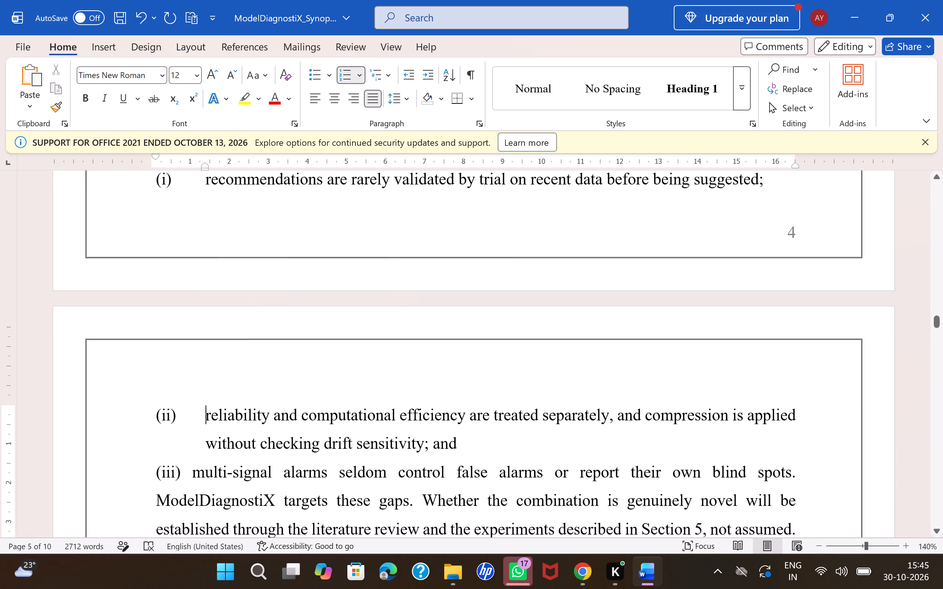
click(193, 475)
key(space)
key(space)
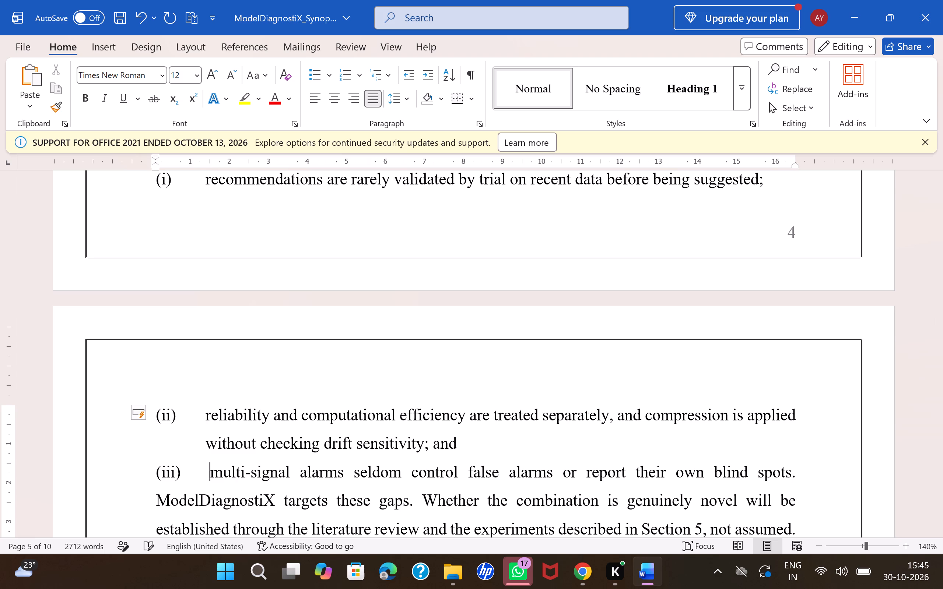
Start a new paragraph at "ModelDiagnostiX targets these gaps", separating it from the multi-signal alarms item.
scroll(279, 429, down, 1)
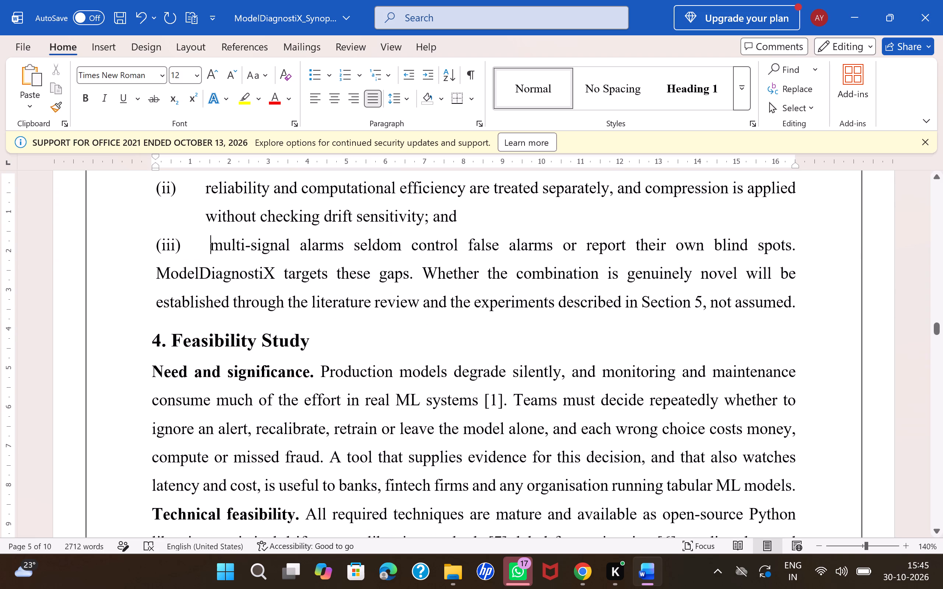
click(799, 240)
key(Return)
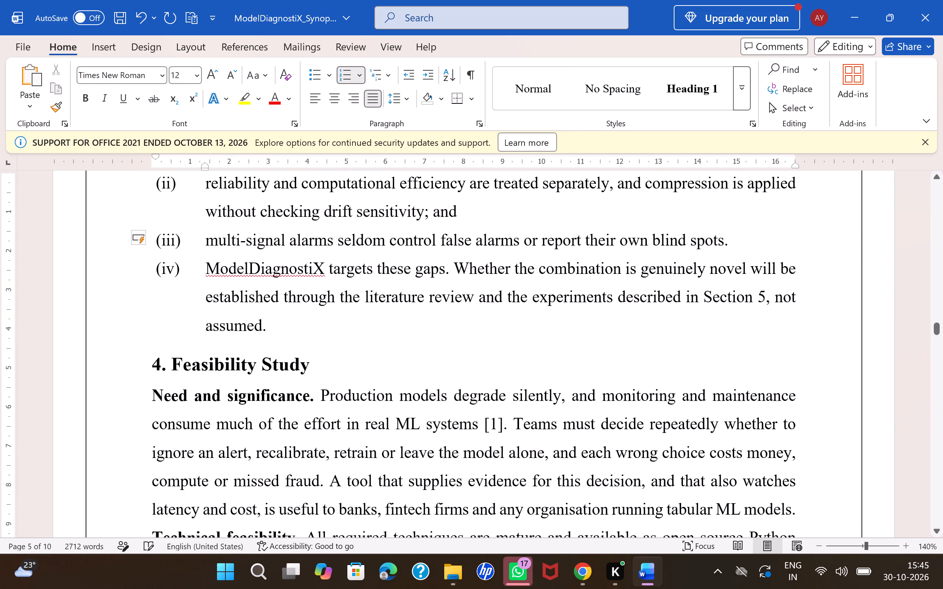
Add a colon and a space after the "4. Feasibility Study" heading.
click(559, 363)
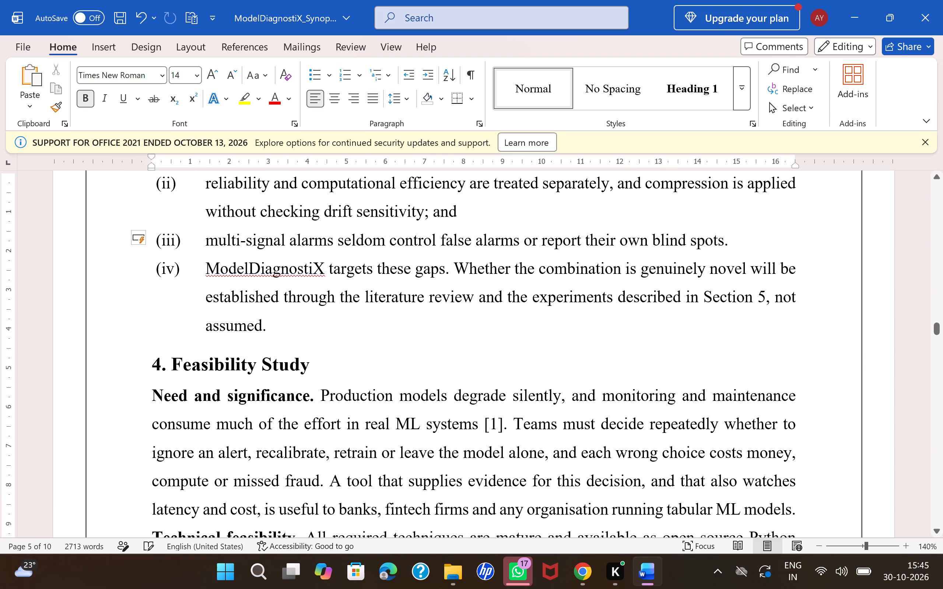
key(shift+colon)
key(space)
Prefix the "Need and significance" subheading with "1.1" and replace its period with a colon.
scroll(473, 398, down, 1)
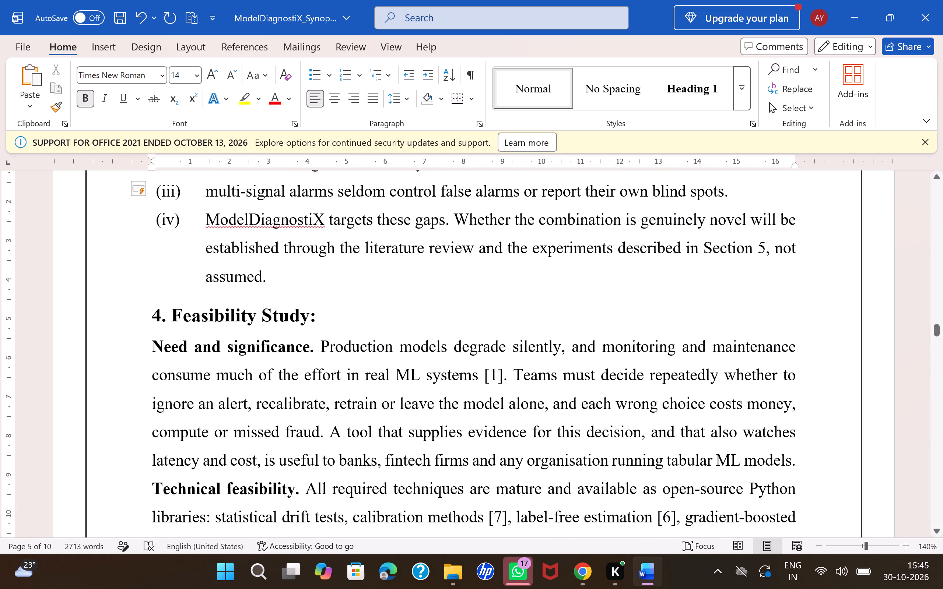
click(150, 344)
text(.1)
key(BackSpace)
key(BackSpace)
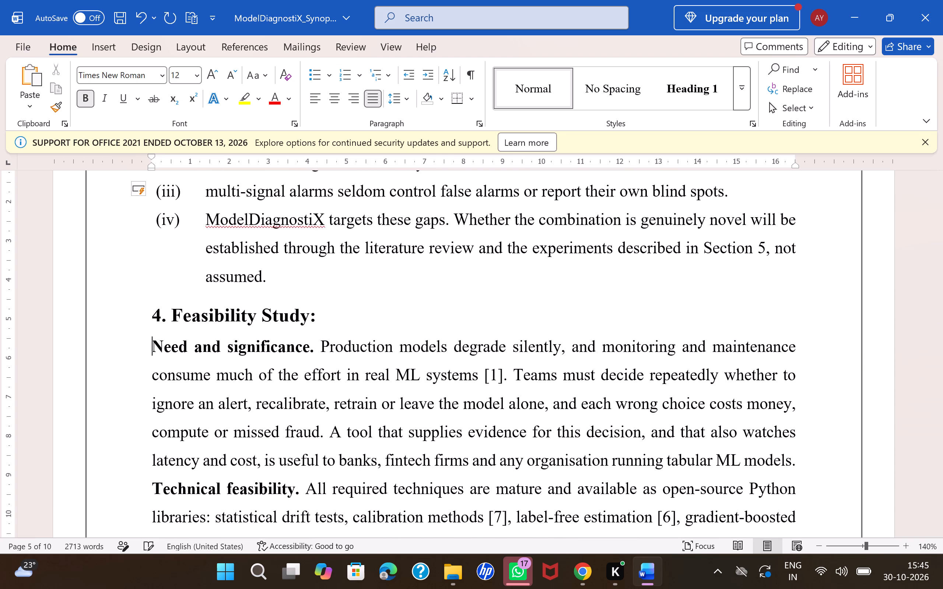
text(1.1)
key(space)
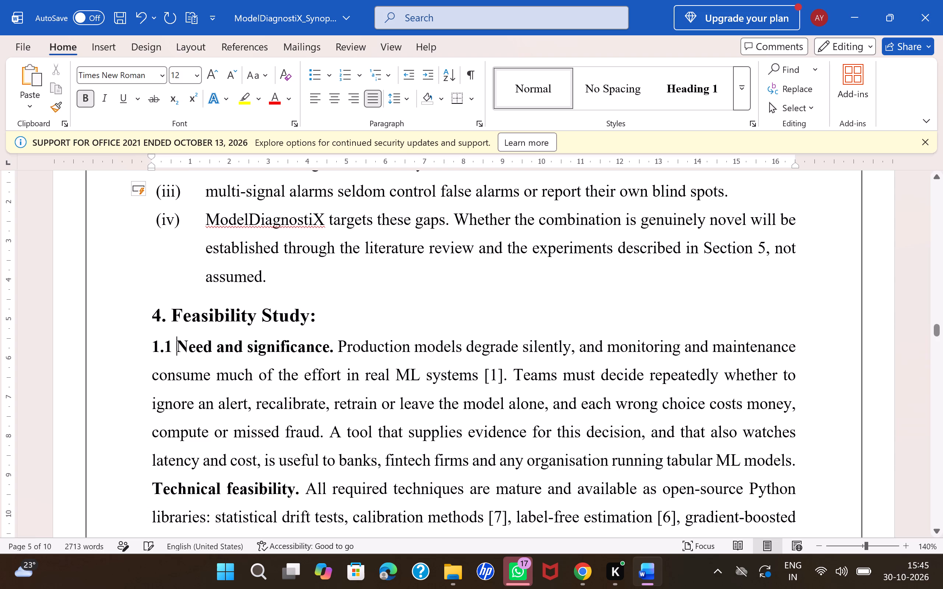
click(332, 347)
key(BackSpace)
key(shift+colon)
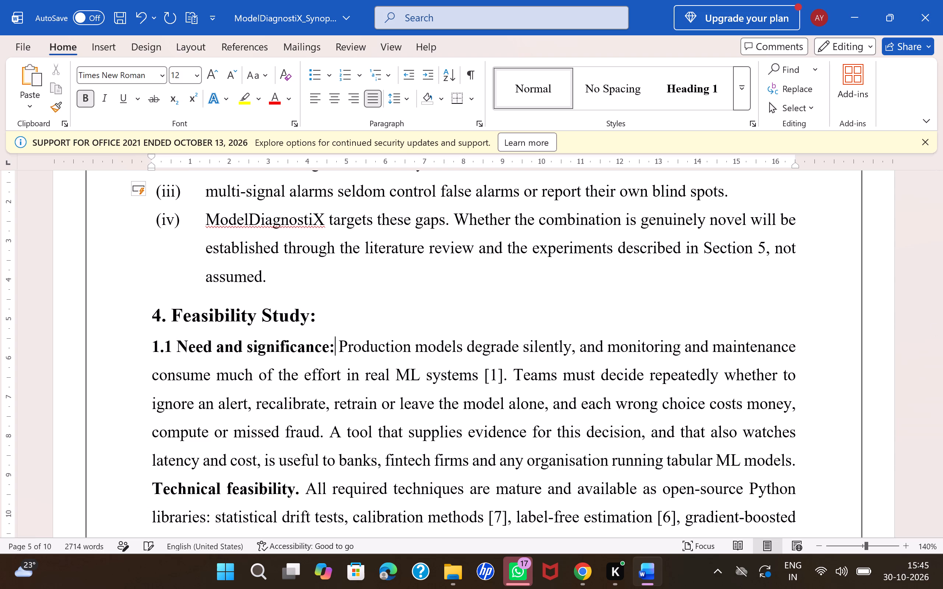
Prefix the "Technical feasibility" subheading with "1.2" and replace its period with a colon.
scroll(333, 452, down, 1)
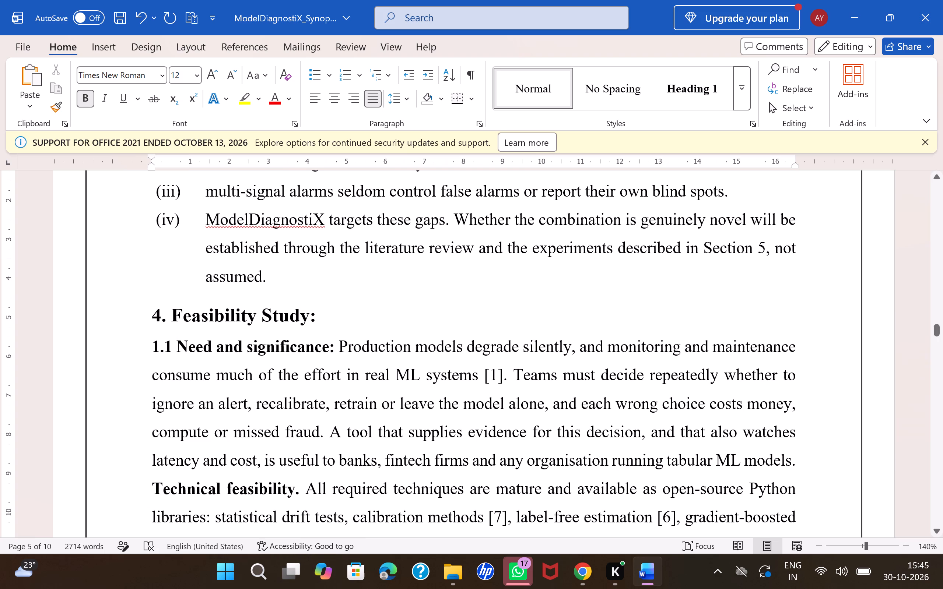
scroll(333, 452, down, 1)
click(154, 296)
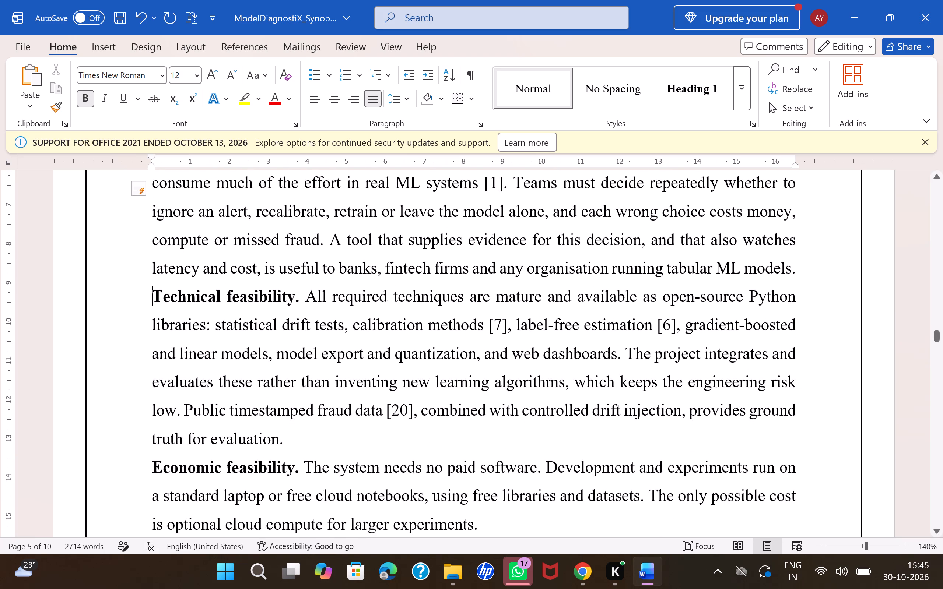
text(1.2)
key(space)
key(Right)
key(Right)
key(Right)
key(Right)
key(Right)
key(Right)
key(Right)
key(Right)
key(Right)
key(Right)
key(Right)
key(Right)
key(Right)
key(Right)
key(Right)
key(Right)
key(Right)
key(Right)
key(Right)
key(Right)
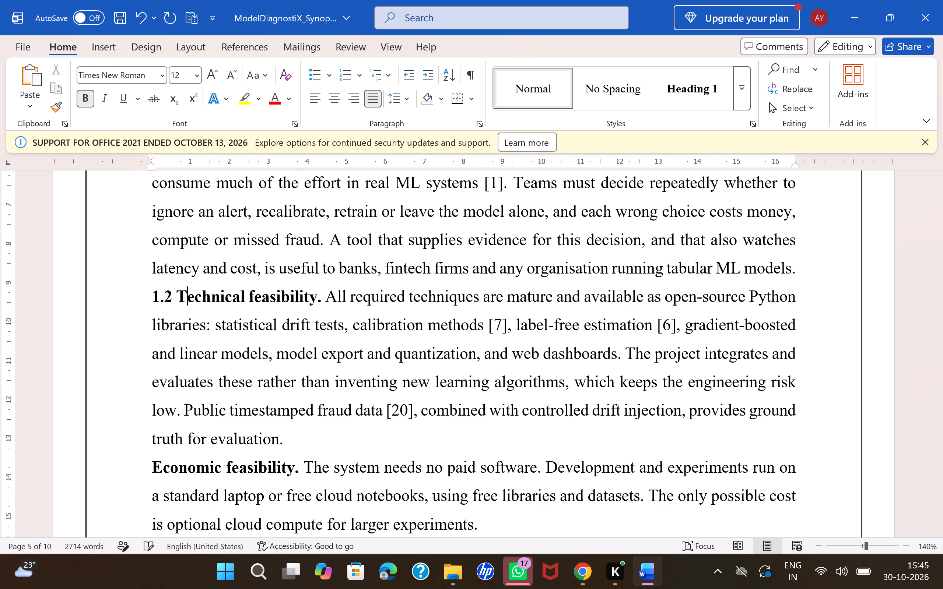
key(Right)
key(BackSpace)
key(BackSpace)
text(:)
key(space)
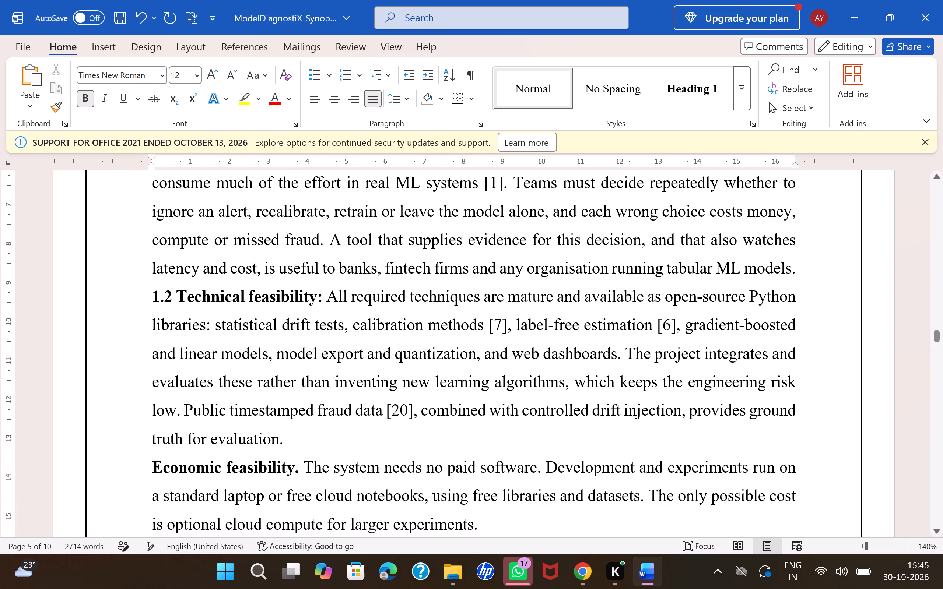
Prefix the "Economic feasibility" subheading with "1.3" and replace its period with a colon.
click(154, 463)
text(1.)
text(3)
key(space)
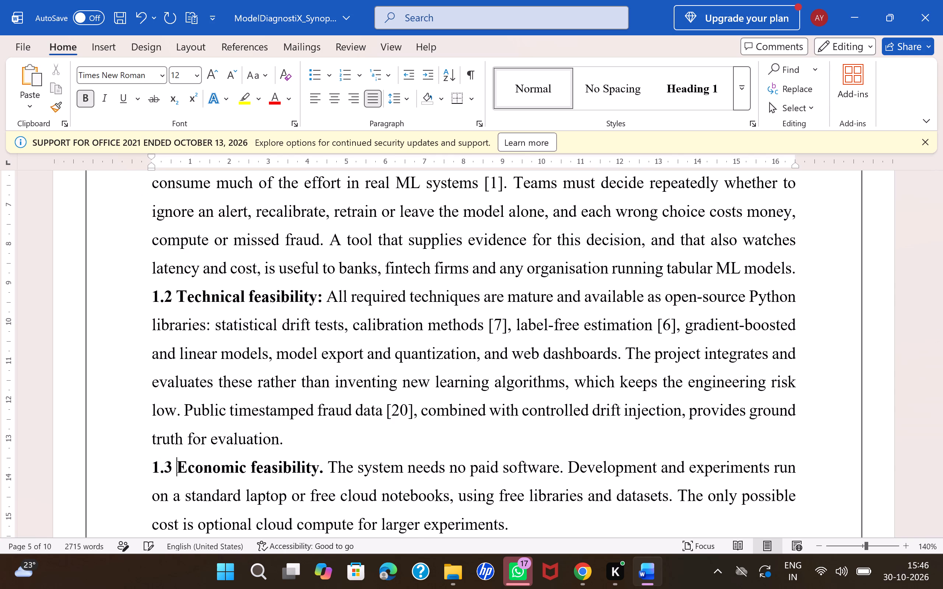
click(325, 469)
key(BackSpace)
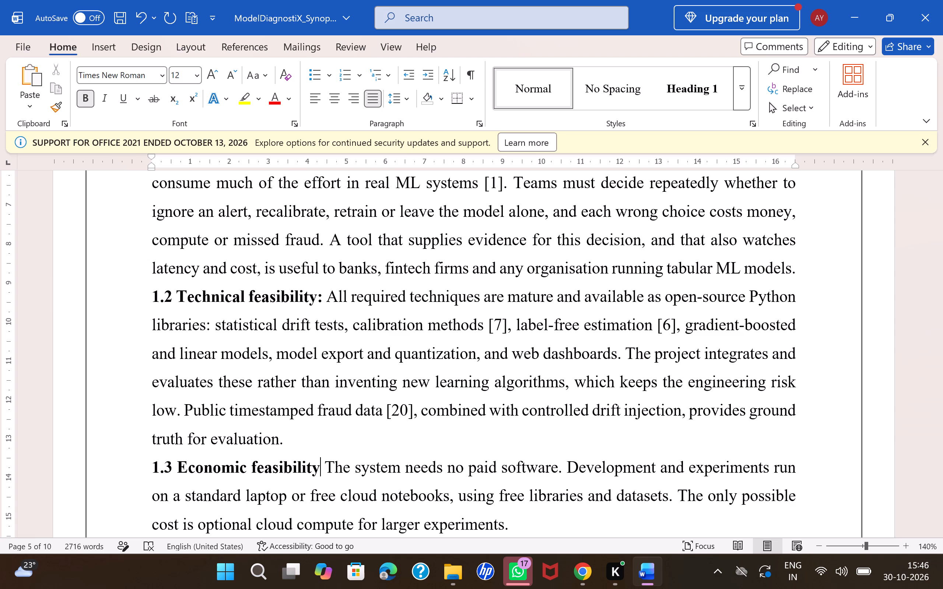
key(shift+colon)
Prefix the "Operational feasibility" subheading with "1.4" and replace the period after it with a colon.
scroll(398, 421, down, 1)
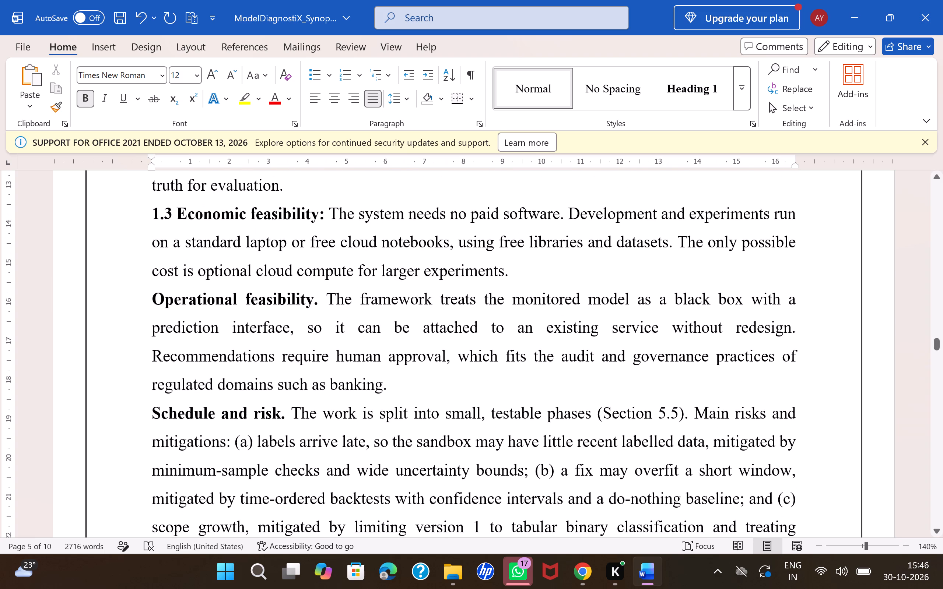
click(152, 297)
text(1,4)
key(space)
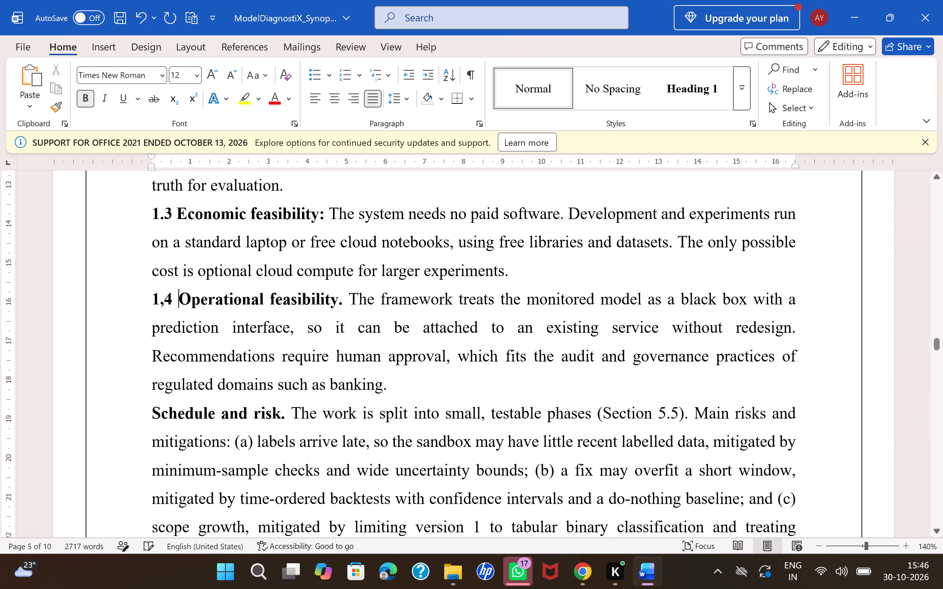
click(344, 300)
key(BackSpace)
key(shift+colon)
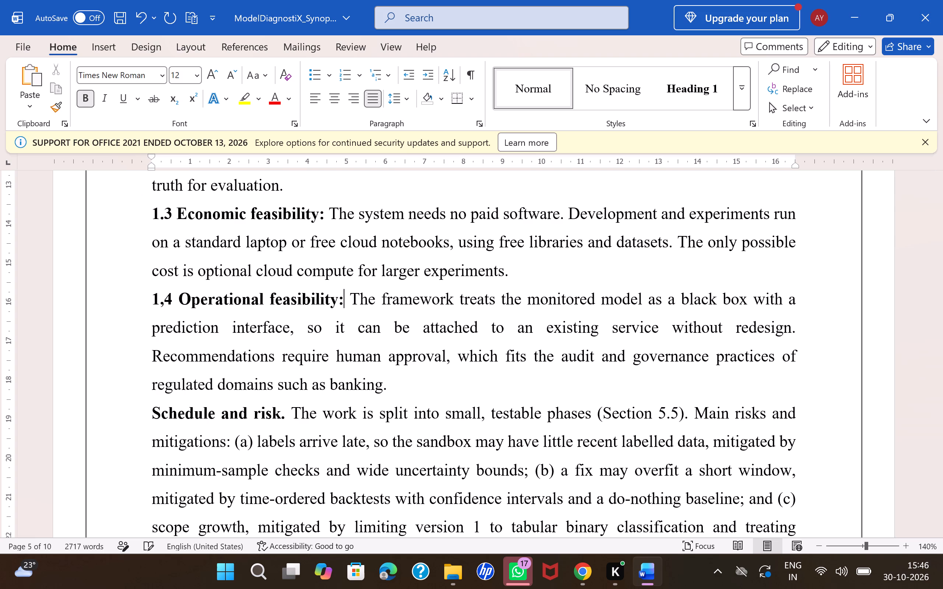
click(151, 411)
scroll(151, 411, down, 1)
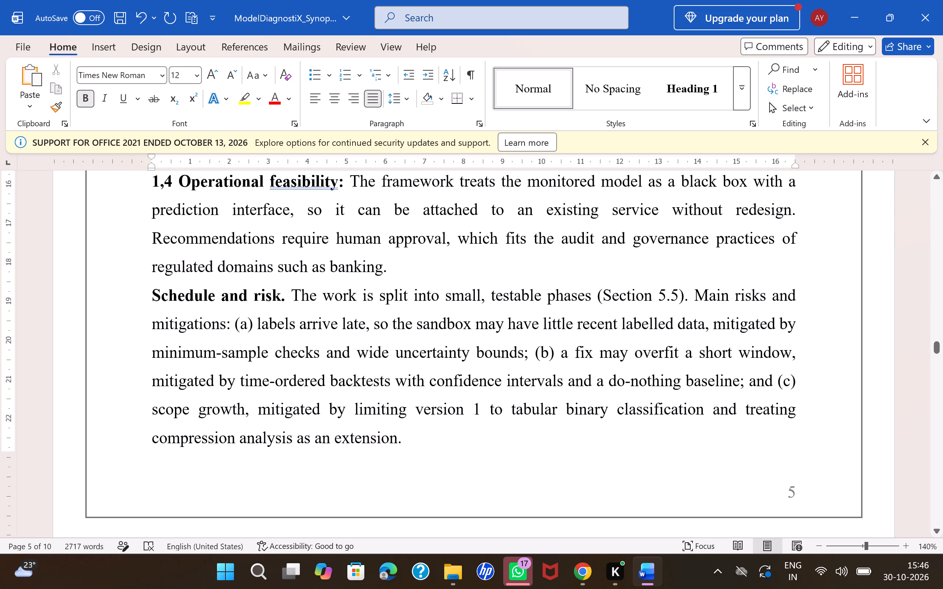
click(163, 182)
key(BackSpace)
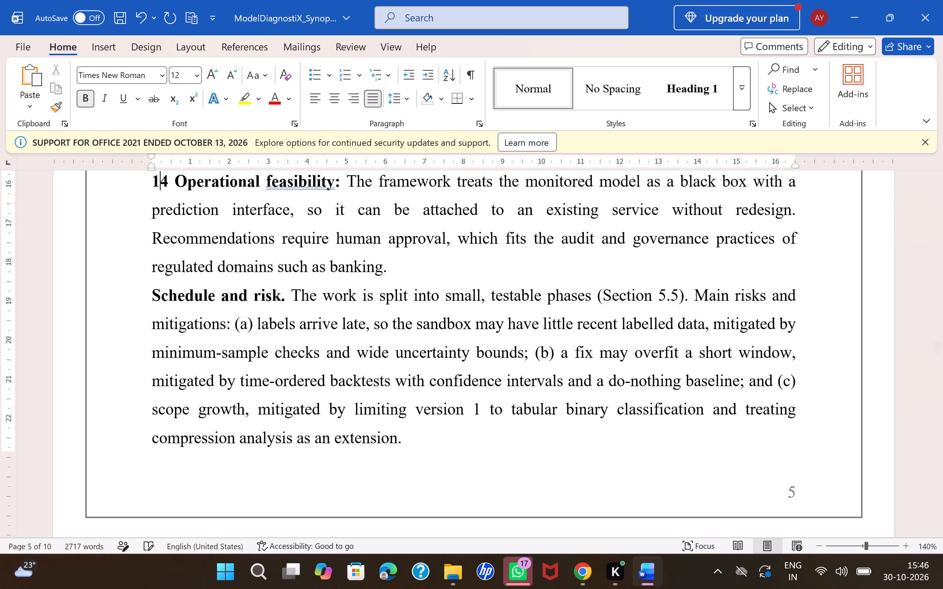
key(period)
Prefix the "Schedule and risk" subheading with "1.5" and replace its period with a colon.
click(153, 292)
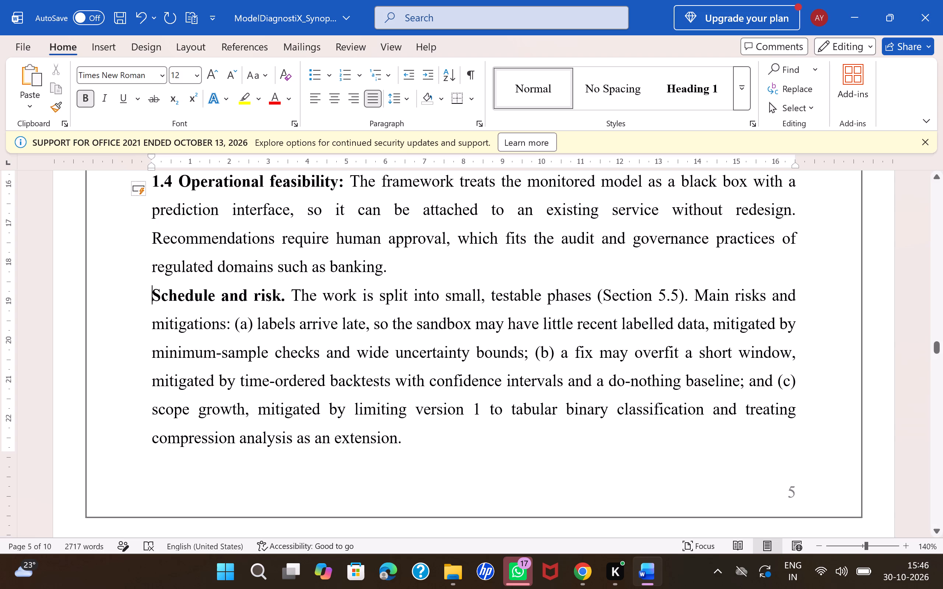
text(1.5)
key(space)
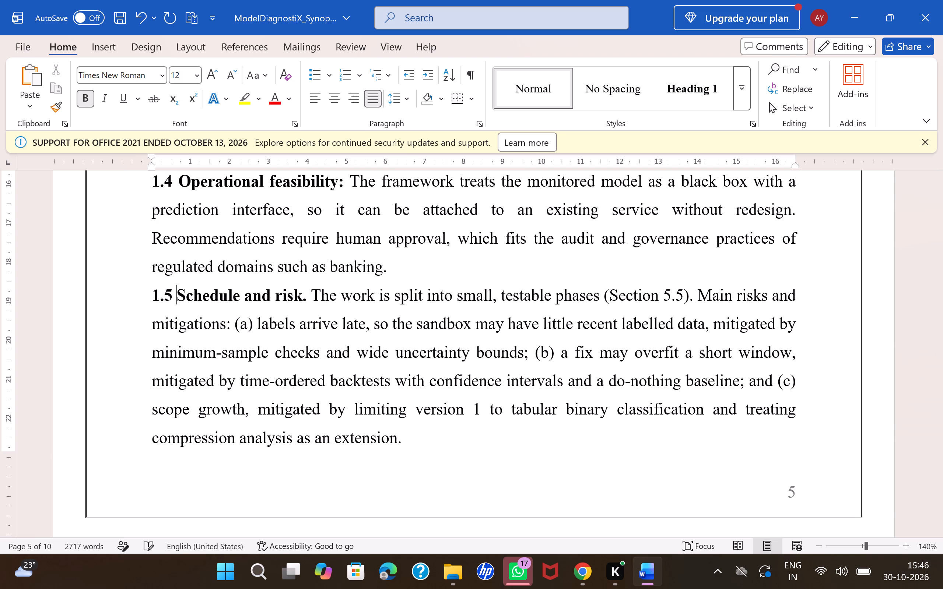
click(302, 295)
key(Right)
key(BackSpace)
key(shift+colon)
Capitalise "risk" in the 1.5 subheading so it reads "Schedule and Risk".
key(Left)
key(Left)
key(Left)
key(Left)
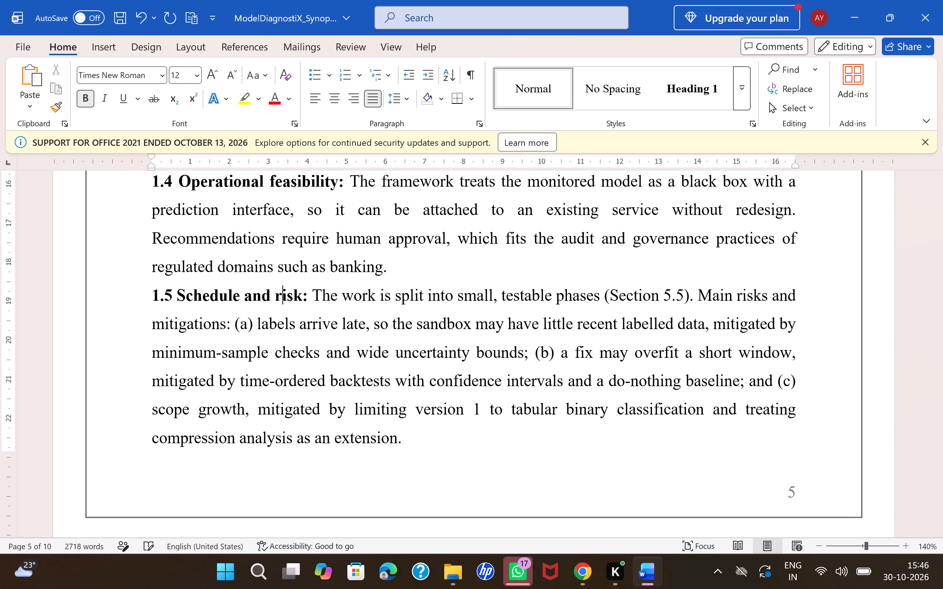
key(BackSpace)
key(shift+r)
Capitalise the word "Feasibility" in the 1.4 Operational, 1.3 Economic and 1.2 Technical subheadings.
scroll(361, 283, up, 1)
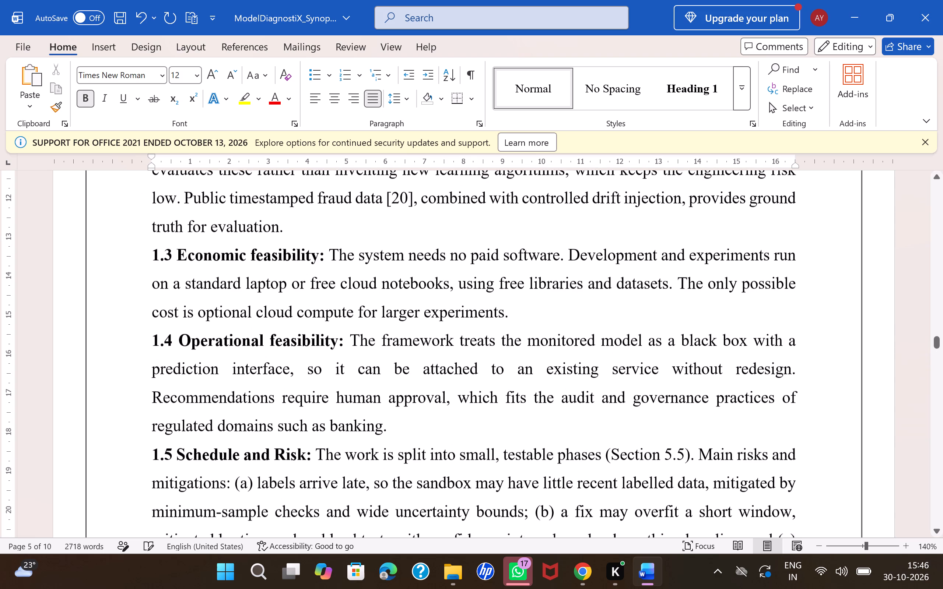
click(278, 350)
key(BackSpace)
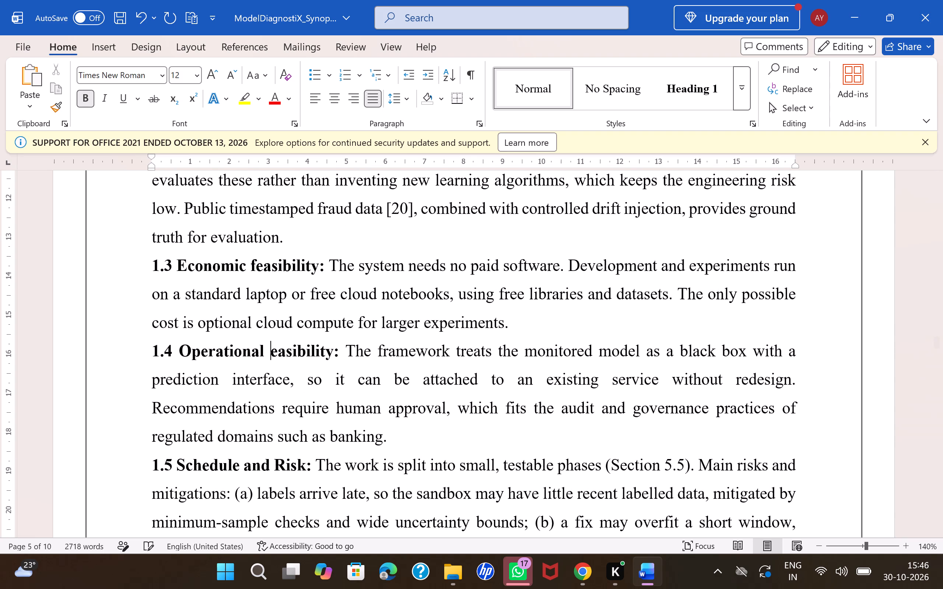
key(shift+f)
scroll(278, 350, up, 1)
click(256, 361)
key(BackSpace)
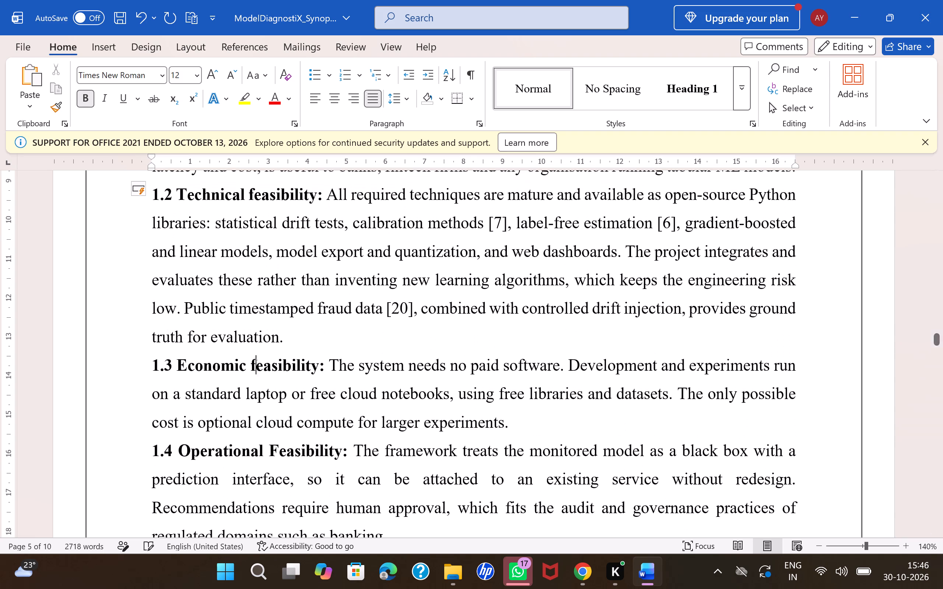
key(shift+f)
scroll(256, 361, up, 1)
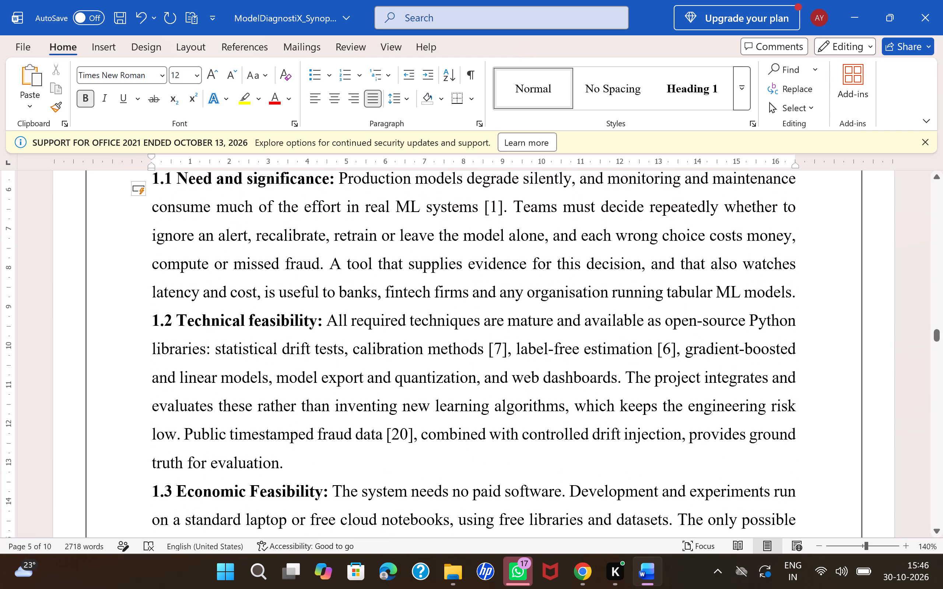
click(253, 318)
key(BackSpace)
key(shift+f)
Capitalise "significance" in the 1.1 subheading so it reads "Need and Significance".
scroll(253, 318, up, 1)
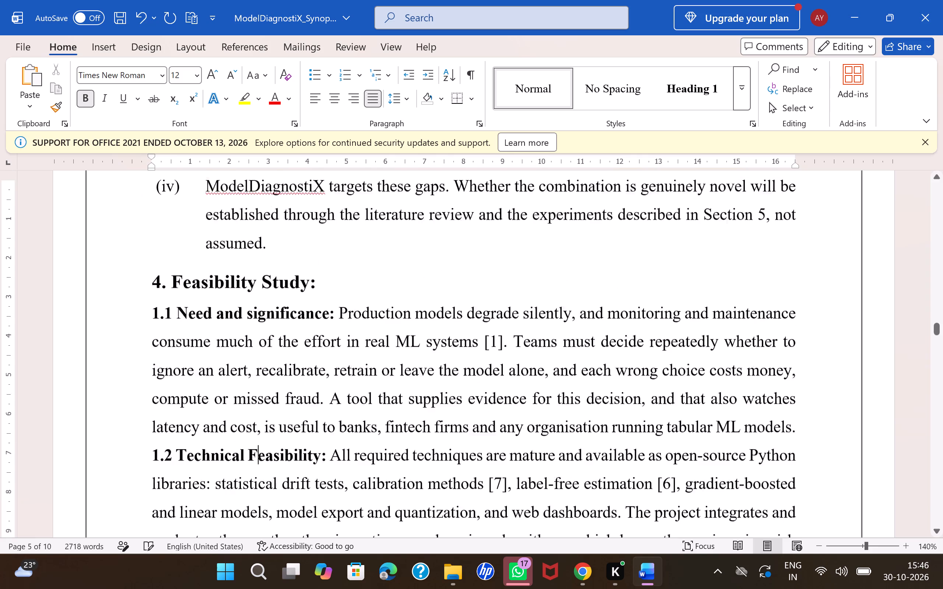
scroll(253, 318, up, 1)
click(253, 413)
key(BackSpace)
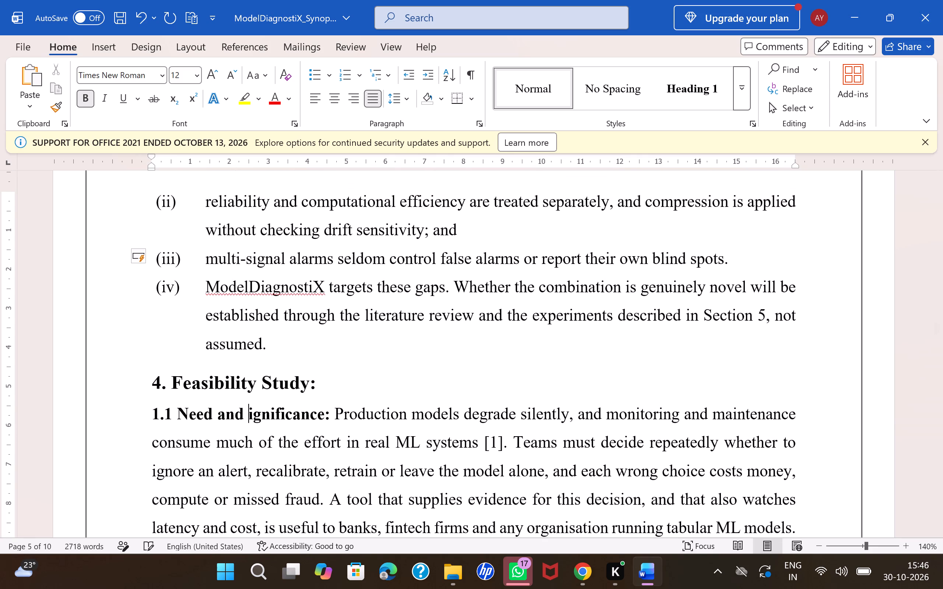
key(shift+s)
Add a colon and a space after the "5. Methodology" heading.
scroll(376, 337, down, 2)
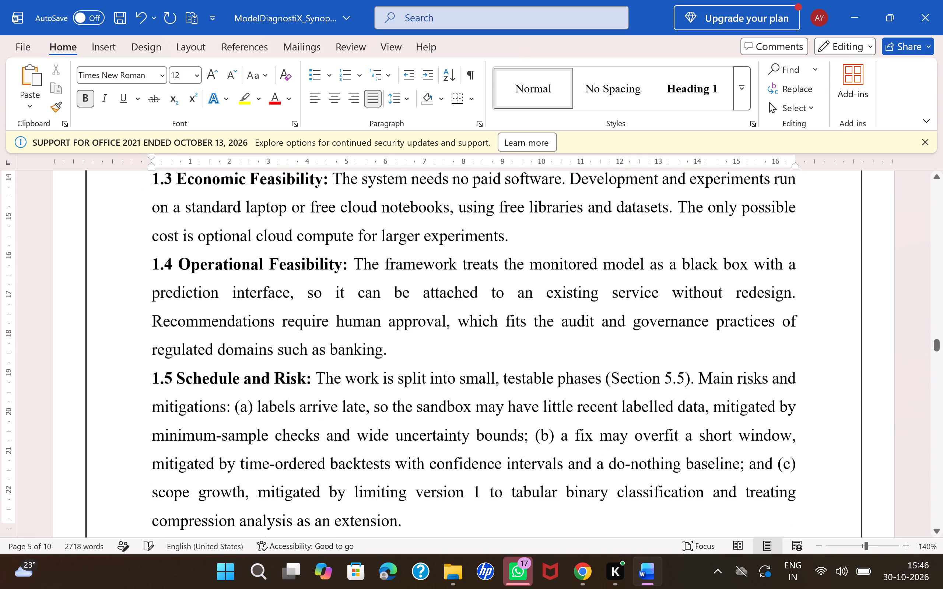
scroll(376, 337, down, 4)
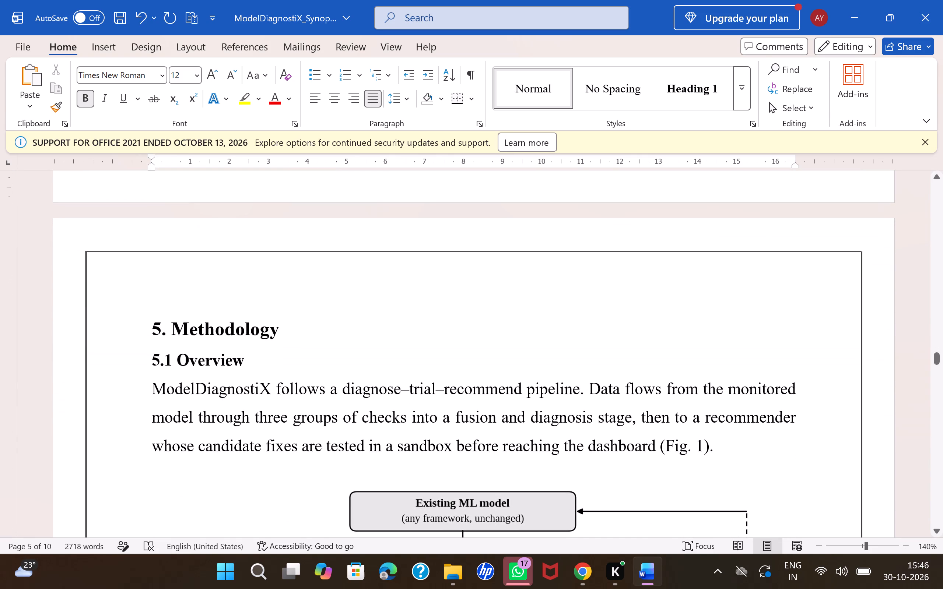
click(290, 328)
text(:)
key(space)
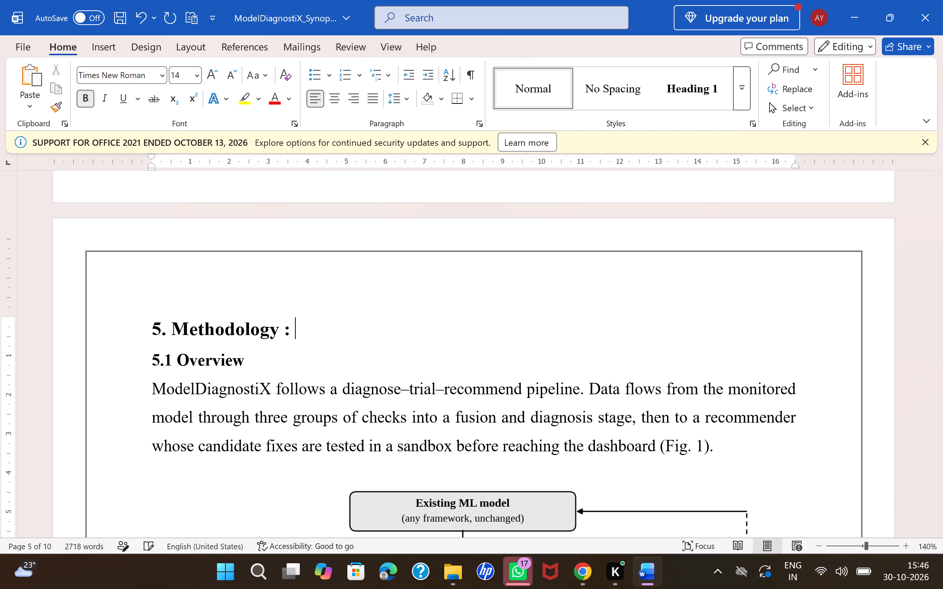
Format the "Step 2 – Reference profile" paragraph in section 5.2 as a solid round bullet item.
scroll(283, 368, down, 1)
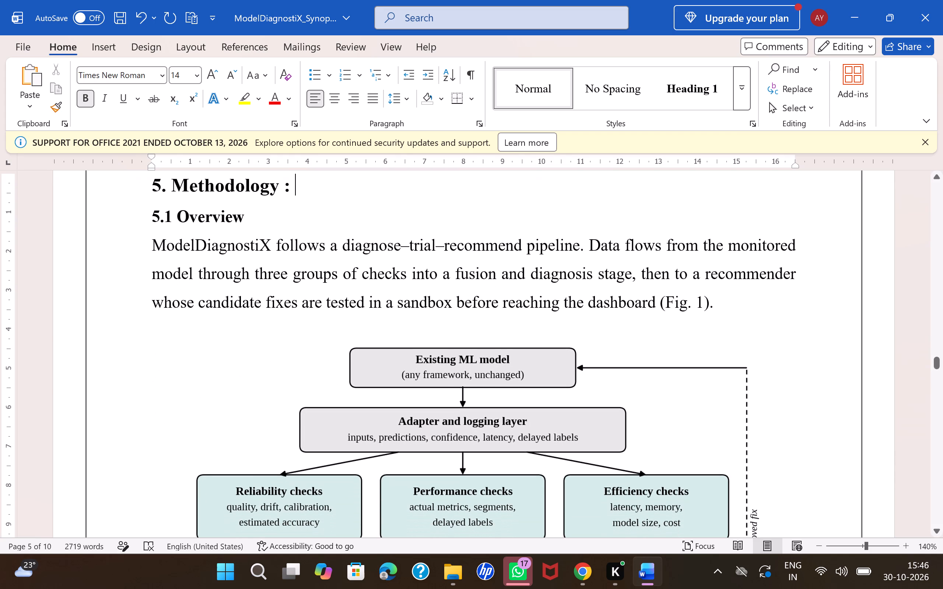
scroll(283, 368, down, 4)
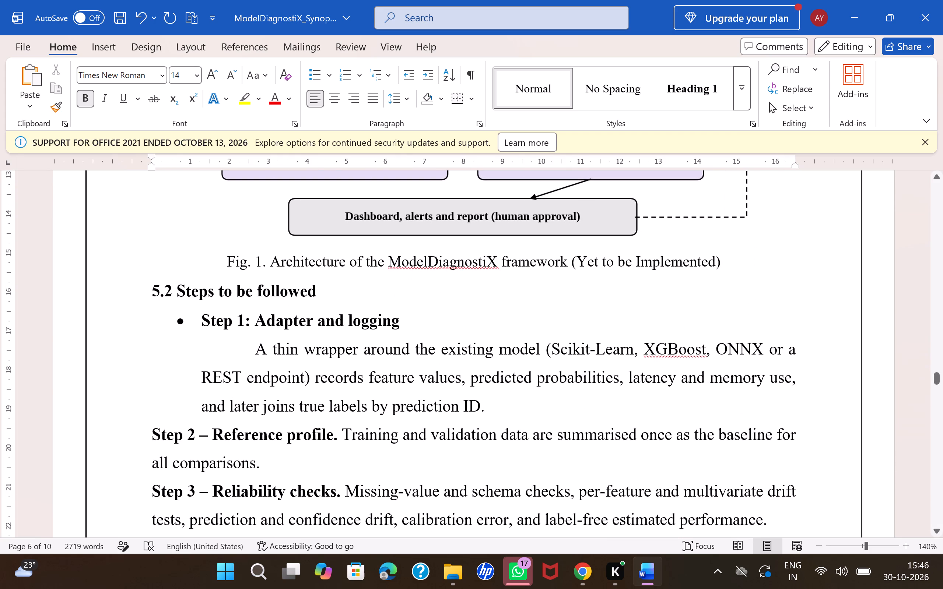
drag(153, 434, 267, 461)
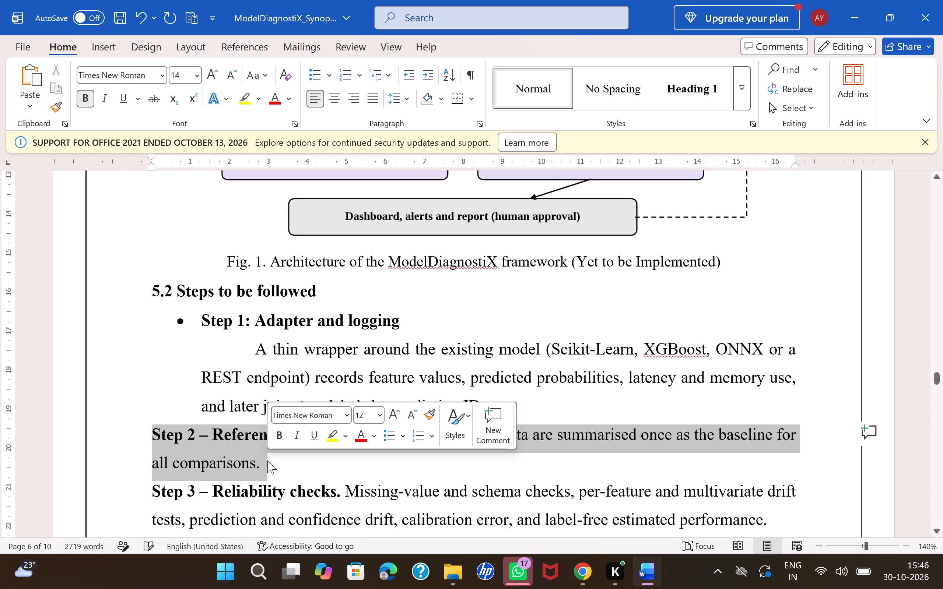
click(401, 433)
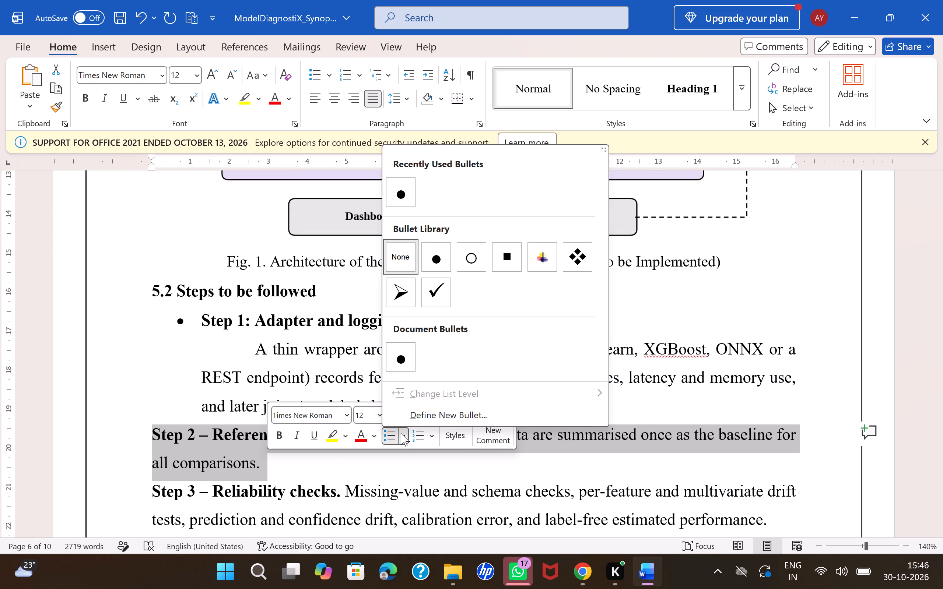
click(438, 256)
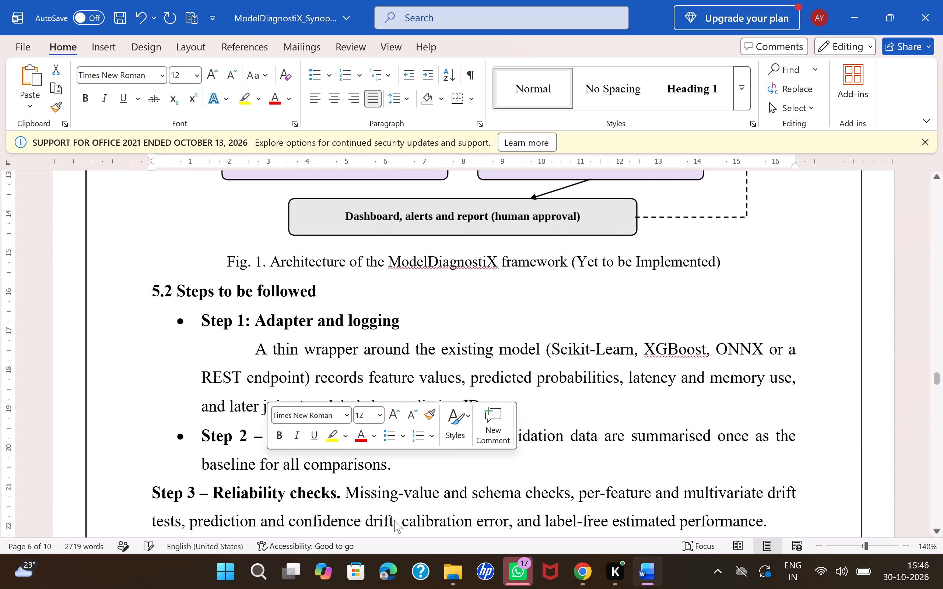
click(178, 405)
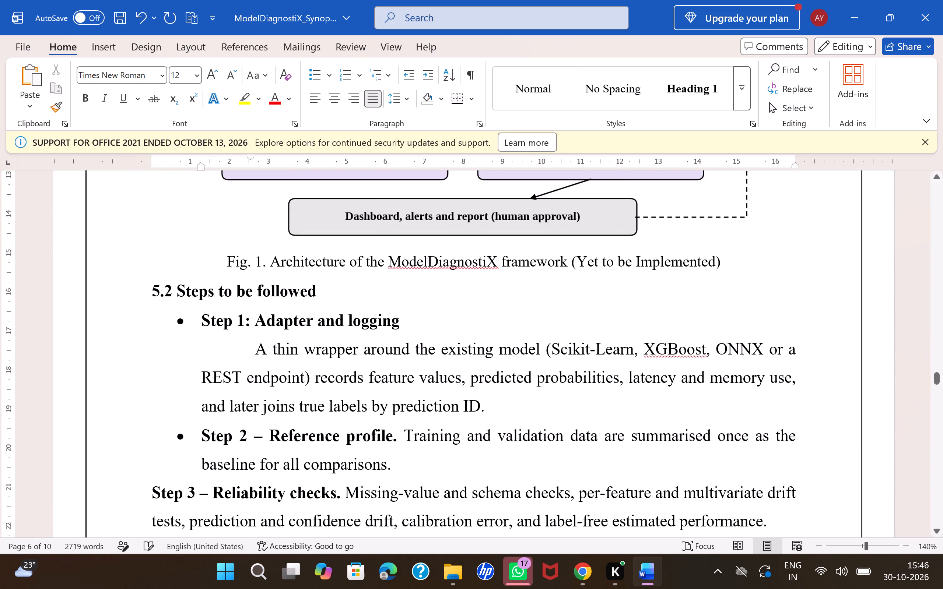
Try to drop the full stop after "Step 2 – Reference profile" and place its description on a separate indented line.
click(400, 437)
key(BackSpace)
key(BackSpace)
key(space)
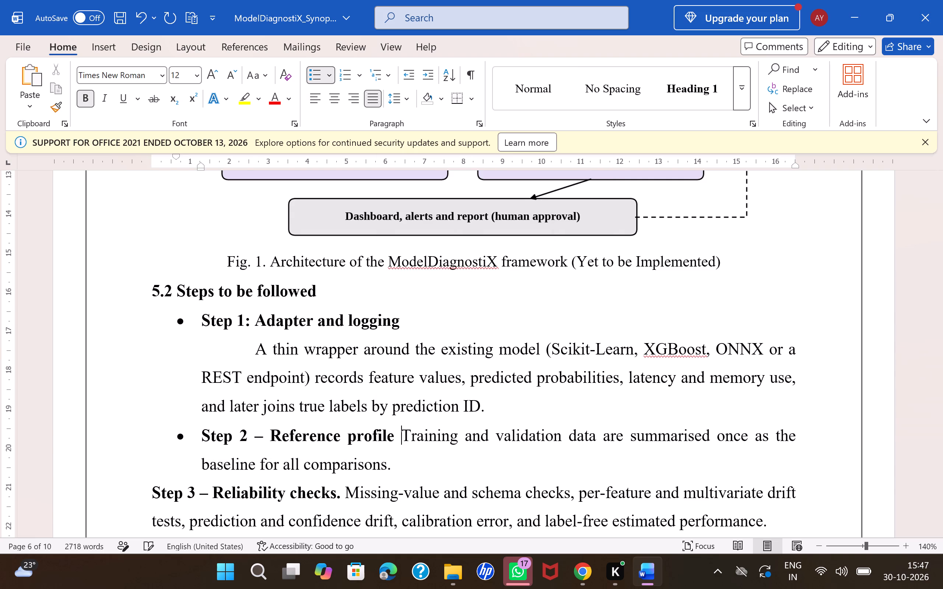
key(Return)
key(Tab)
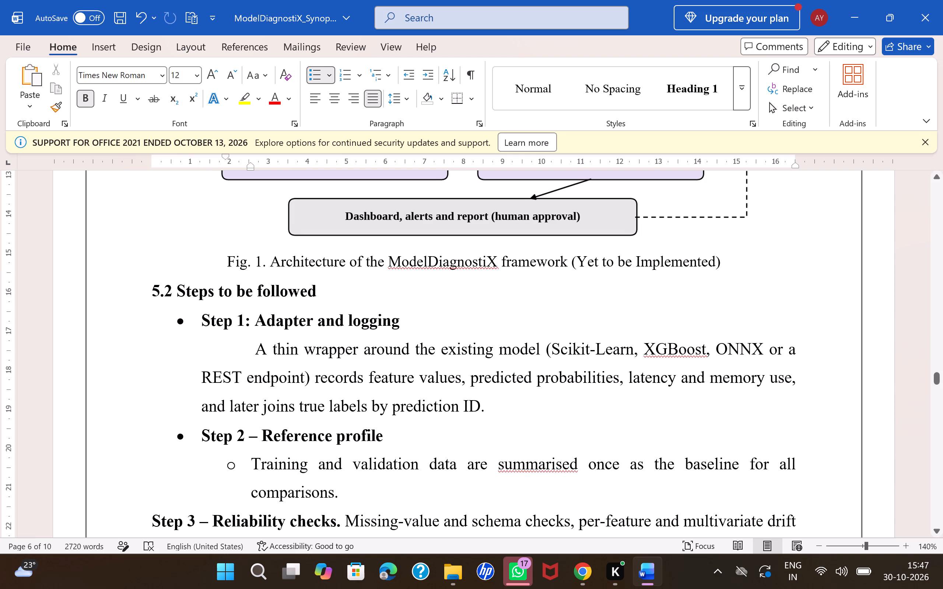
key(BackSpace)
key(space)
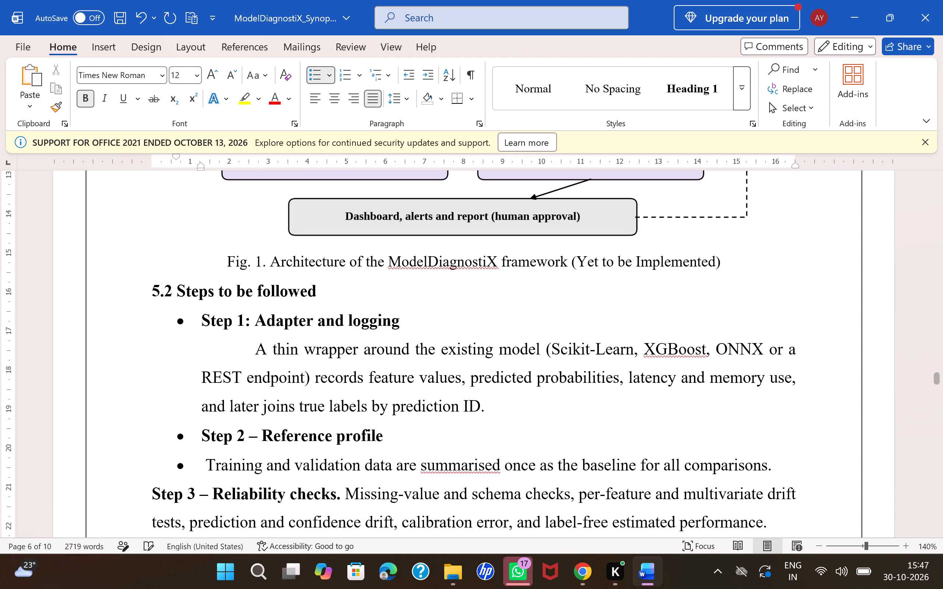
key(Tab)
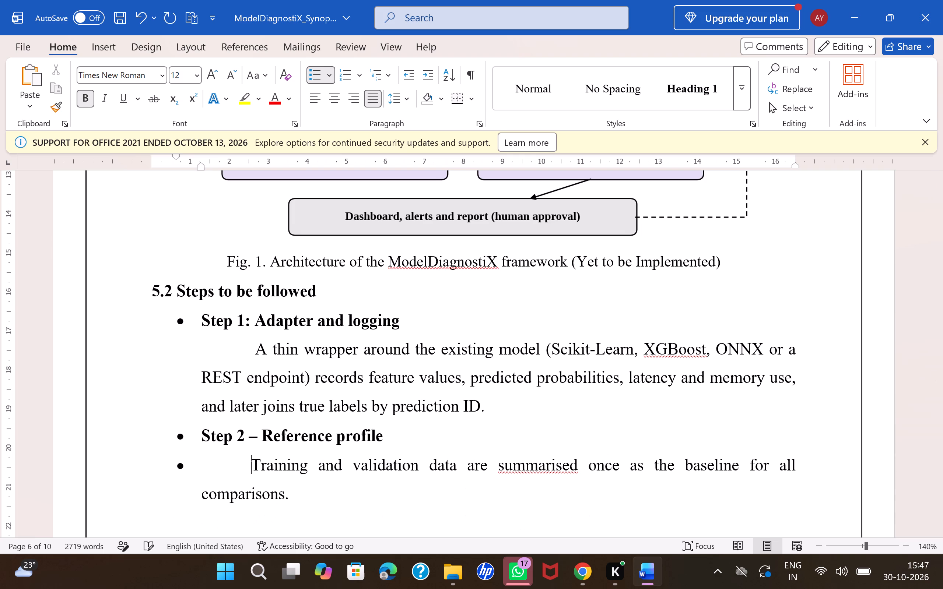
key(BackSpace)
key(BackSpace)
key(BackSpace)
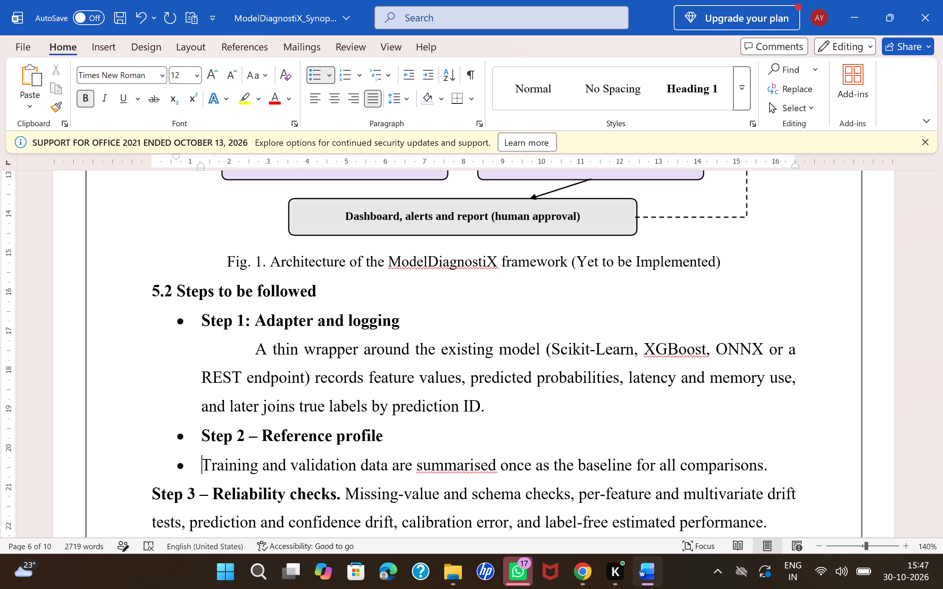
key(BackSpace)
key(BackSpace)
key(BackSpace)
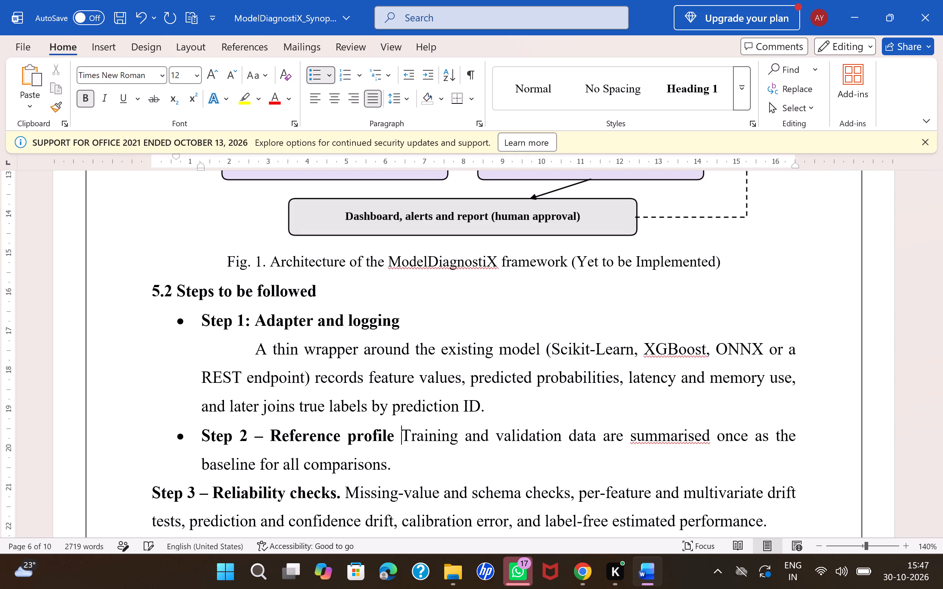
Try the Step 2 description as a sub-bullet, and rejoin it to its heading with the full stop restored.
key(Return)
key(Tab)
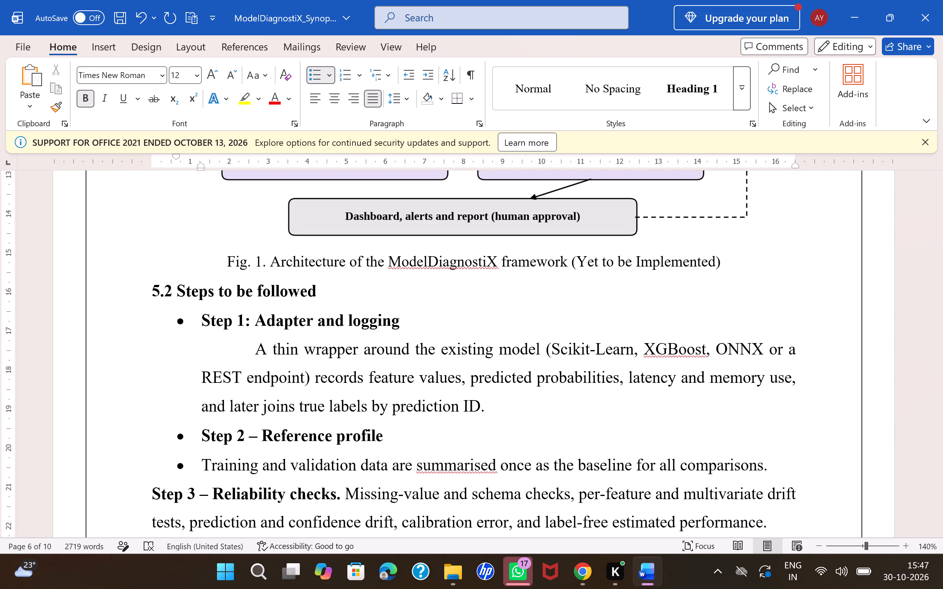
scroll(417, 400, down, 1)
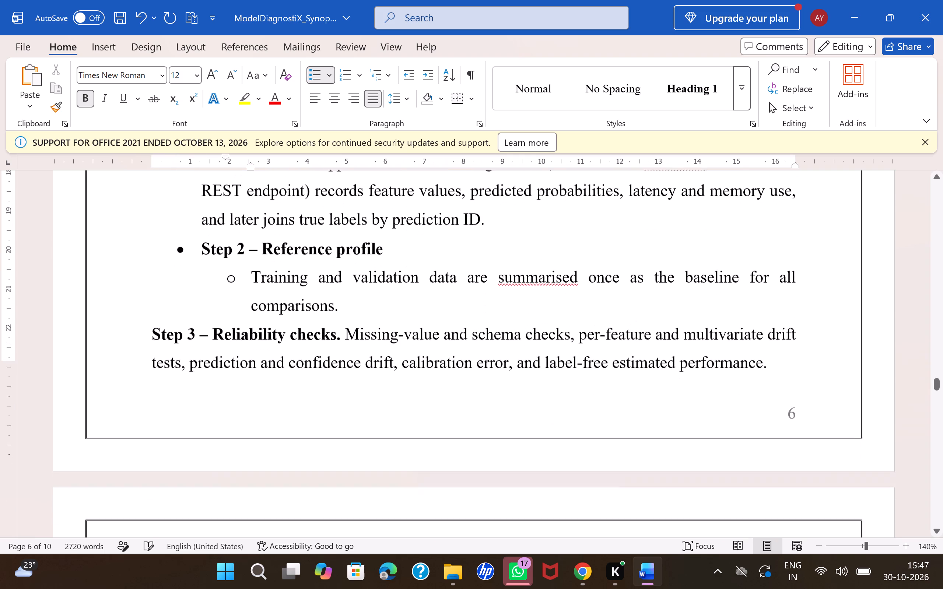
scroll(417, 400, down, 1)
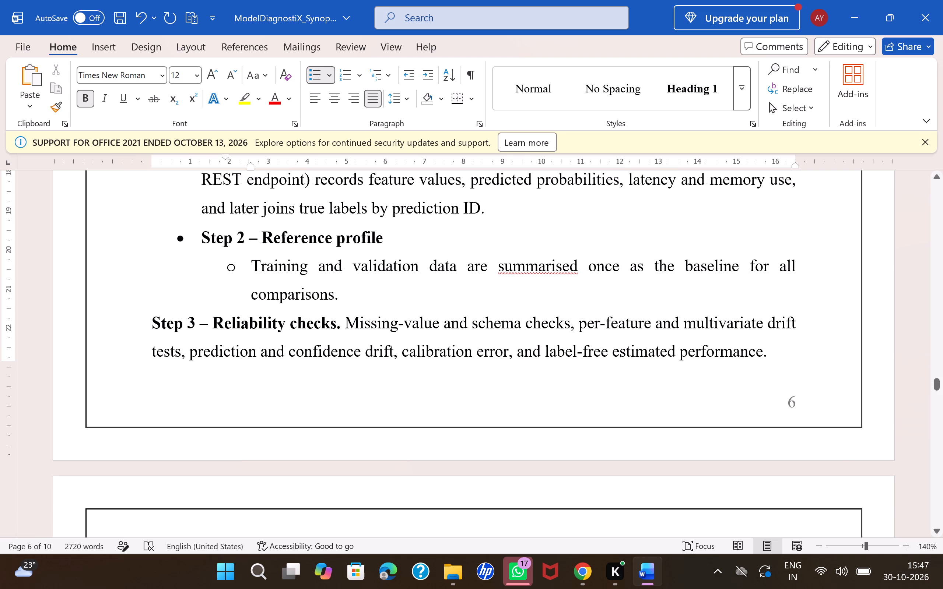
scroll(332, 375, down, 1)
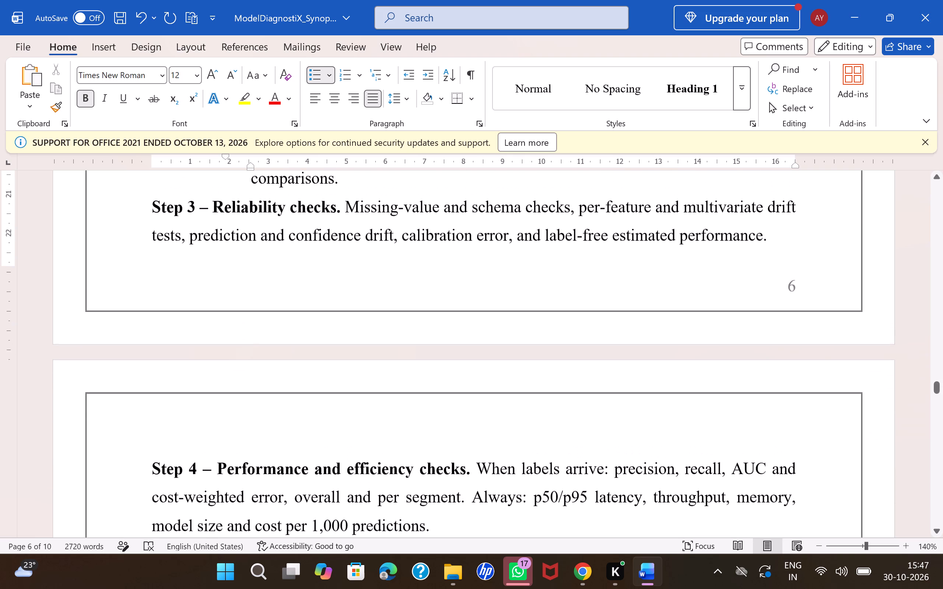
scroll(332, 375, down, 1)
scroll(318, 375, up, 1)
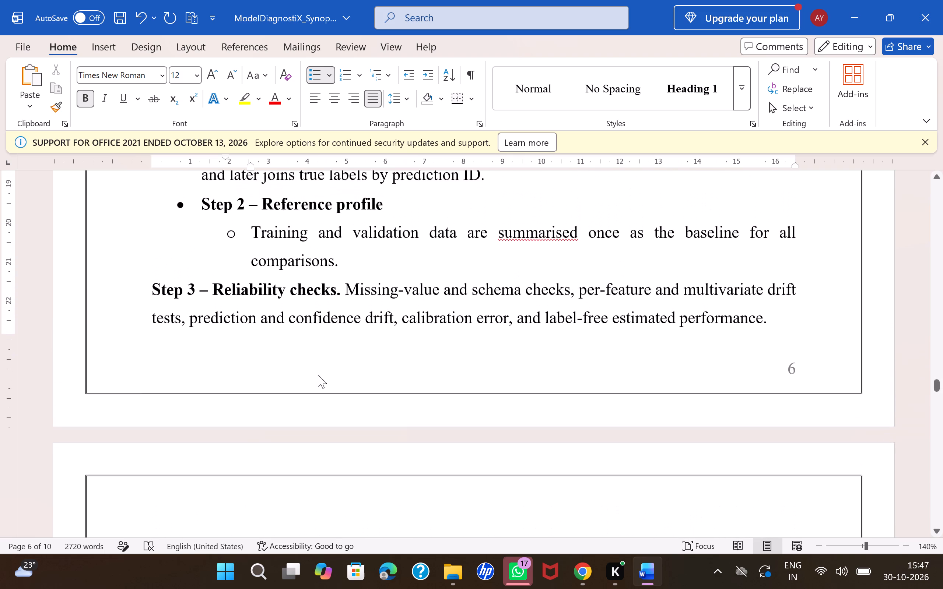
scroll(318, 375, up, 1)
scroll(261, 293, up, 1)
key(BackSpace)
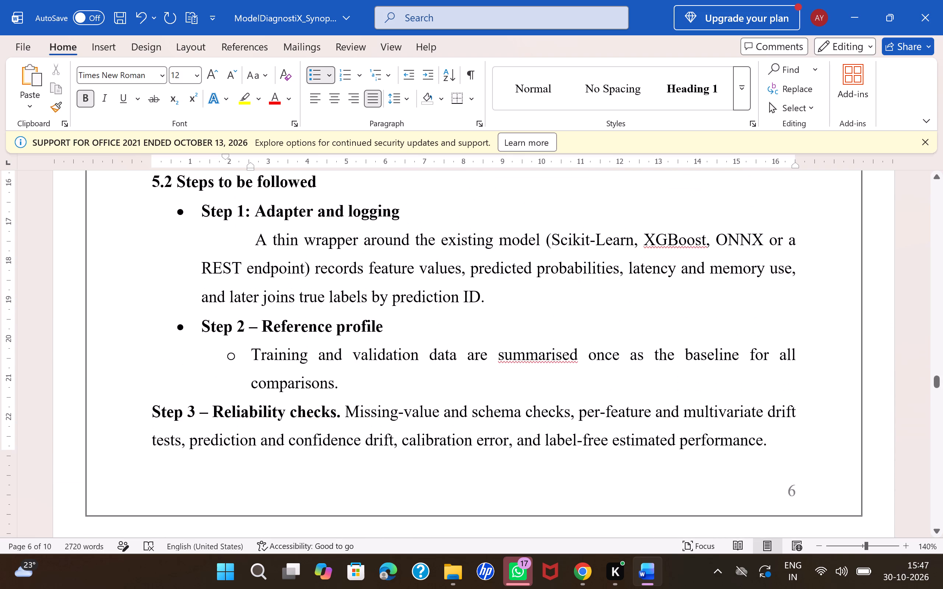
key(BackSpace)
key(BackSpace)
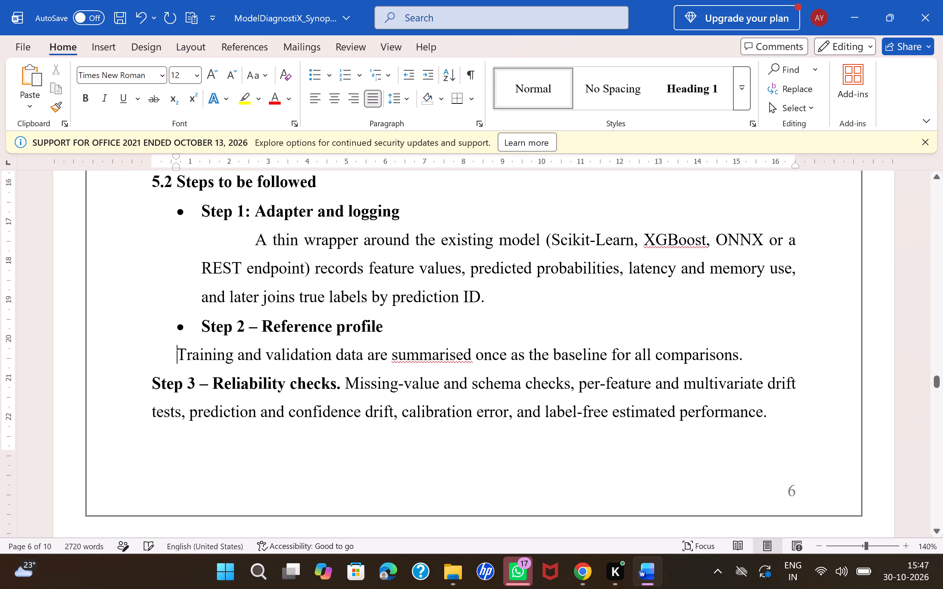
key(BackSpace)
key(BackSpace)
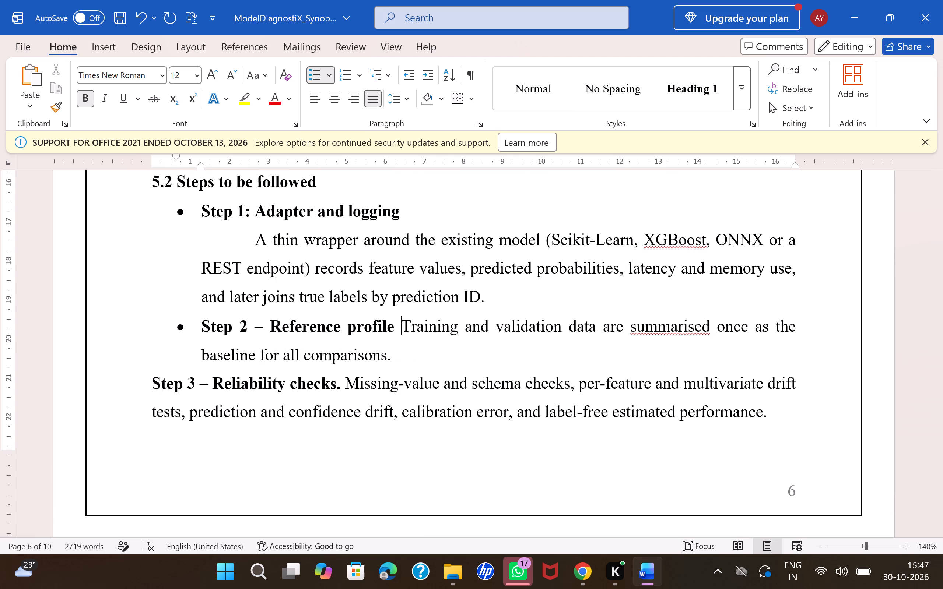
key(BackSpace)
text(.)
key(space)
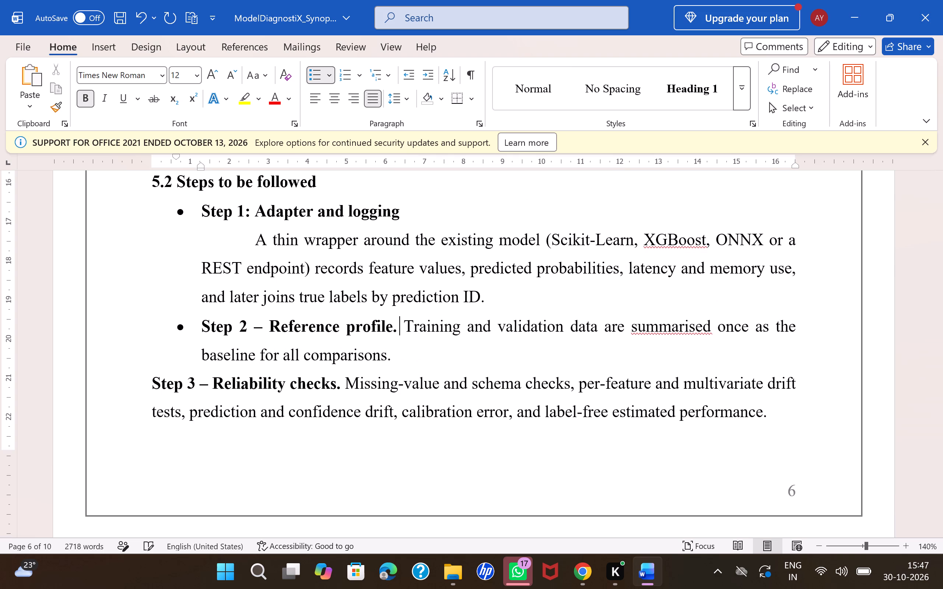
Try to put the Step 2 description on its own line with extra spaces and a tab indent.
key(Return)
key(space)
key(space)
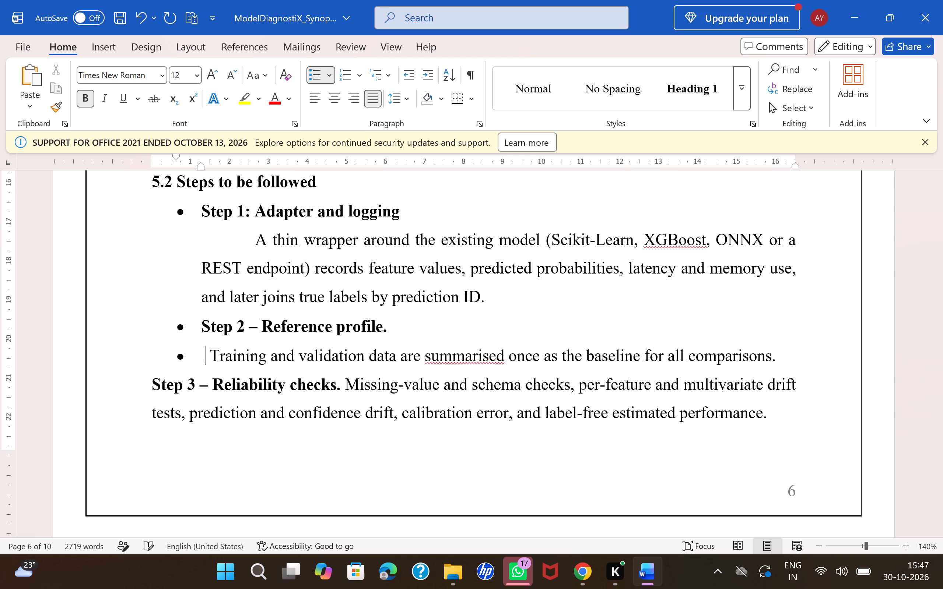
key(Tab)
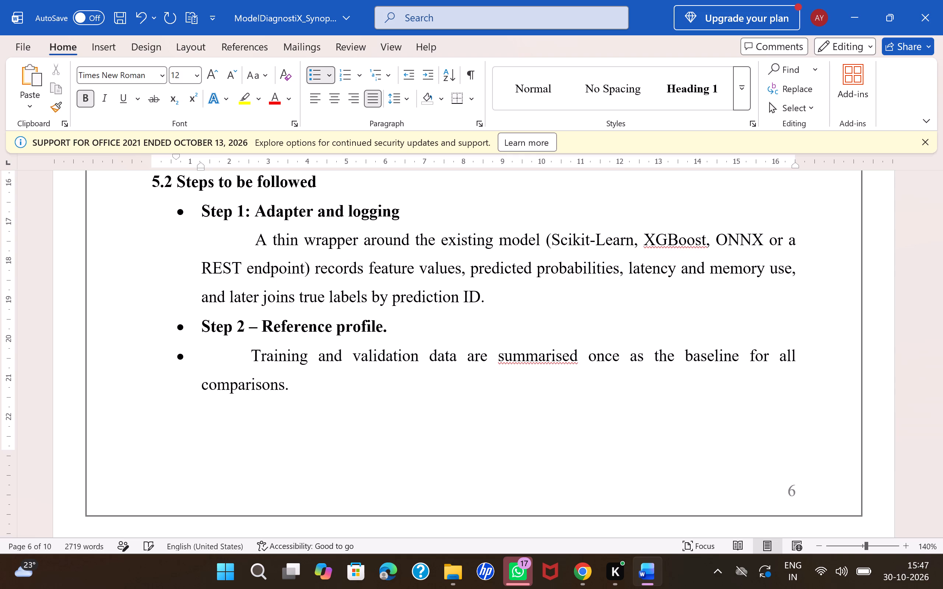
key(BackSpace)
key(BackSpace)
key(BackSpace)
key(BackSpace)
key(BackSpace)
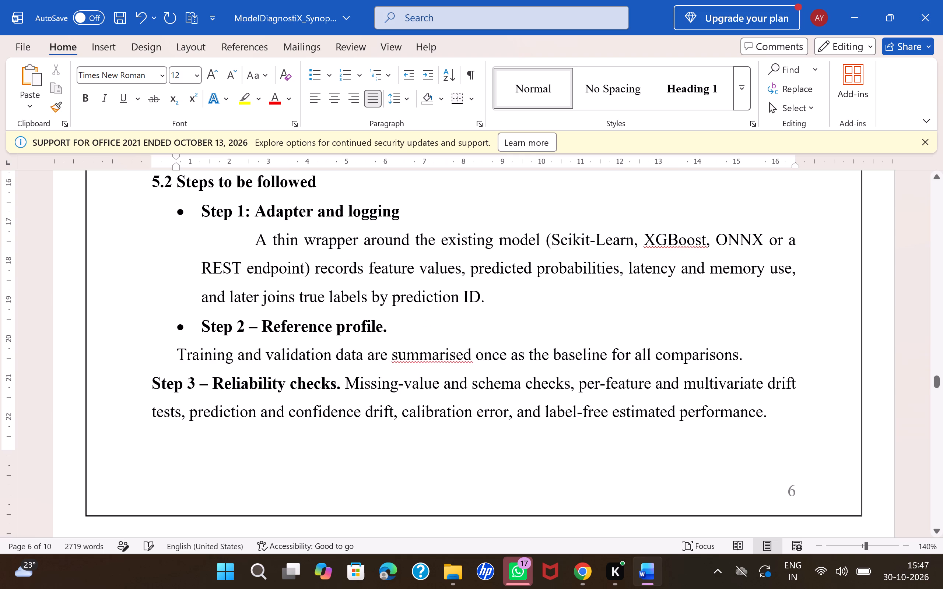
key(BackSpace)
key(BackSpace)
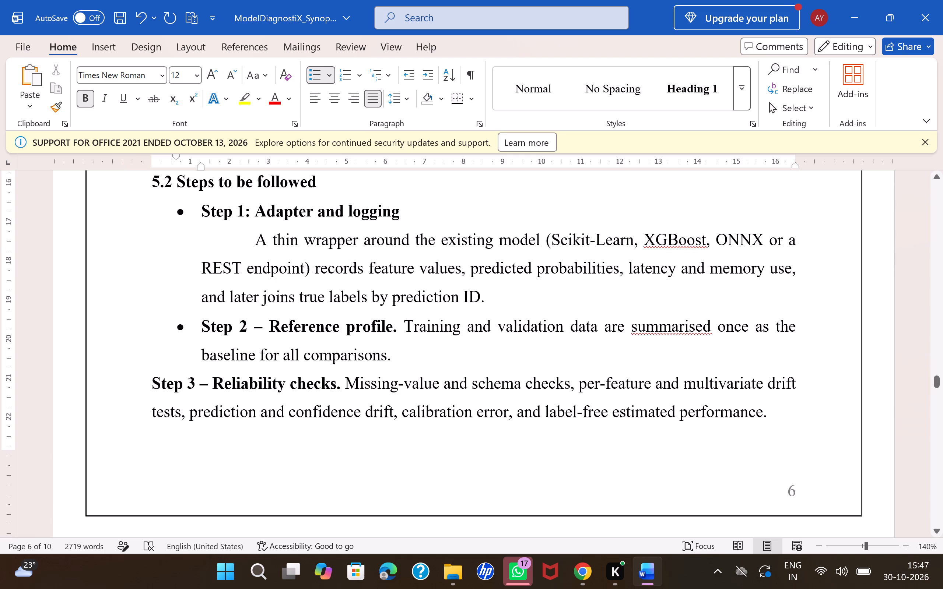
Split the Step 2 description from its heading into a hollow-circle sub-bullet one level below.
key(Return)
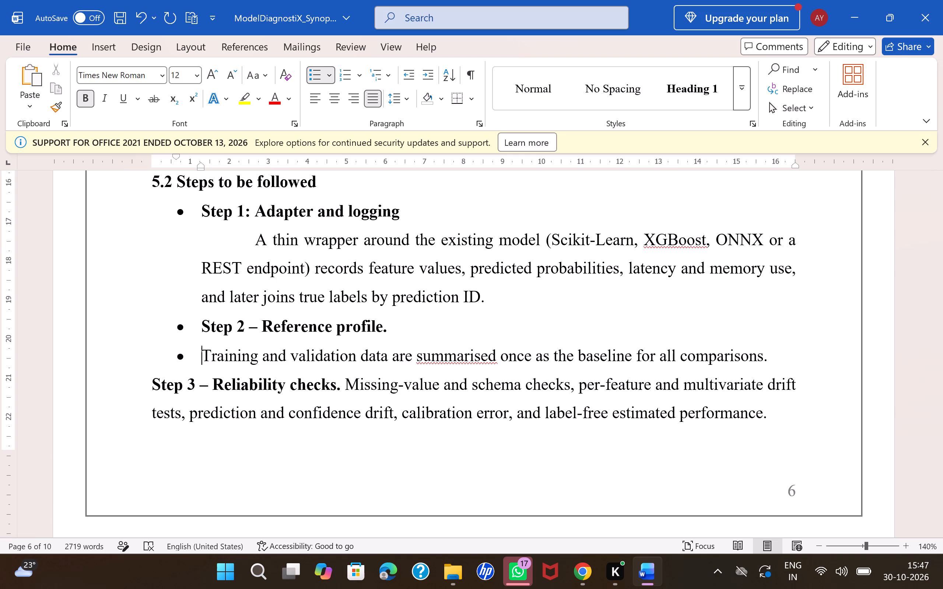
key(shift+Tab)
key(Tab)
Format the whole "Step 3 – Reliability checks" paragraph as a solid round bullet item.
scroll(385, 339, down, 1)
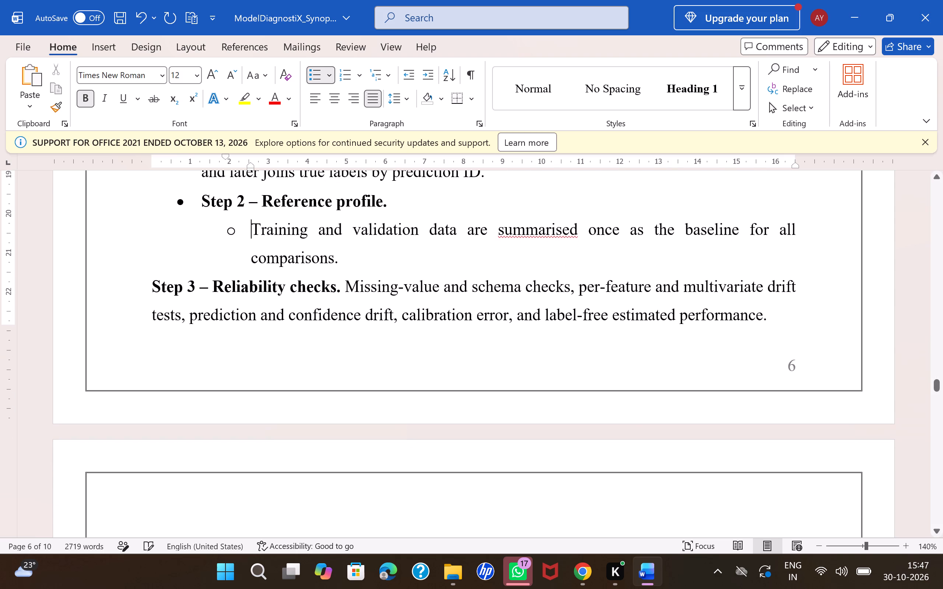
drag(147, 281, 496, 284)
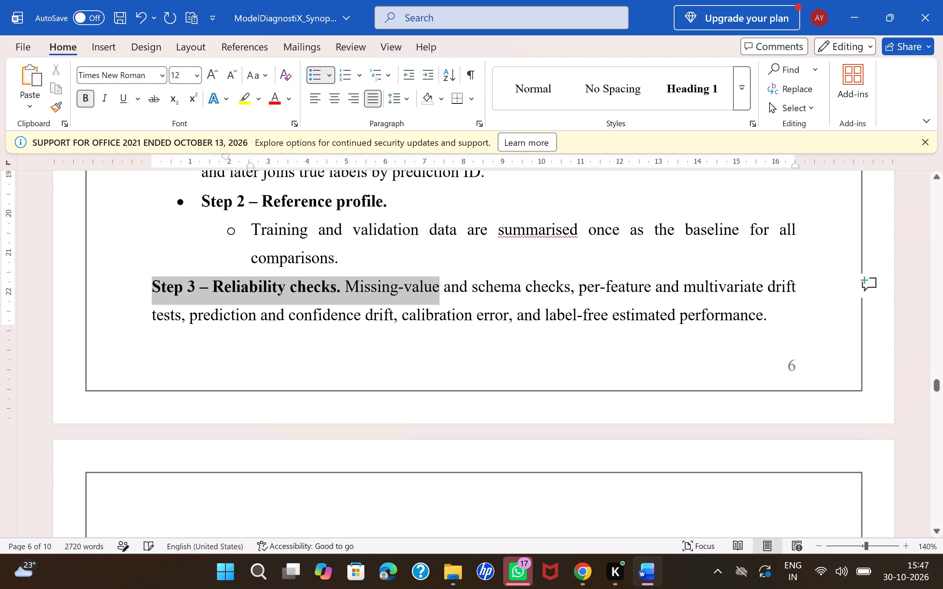
drag(496, 284, 727, 319)
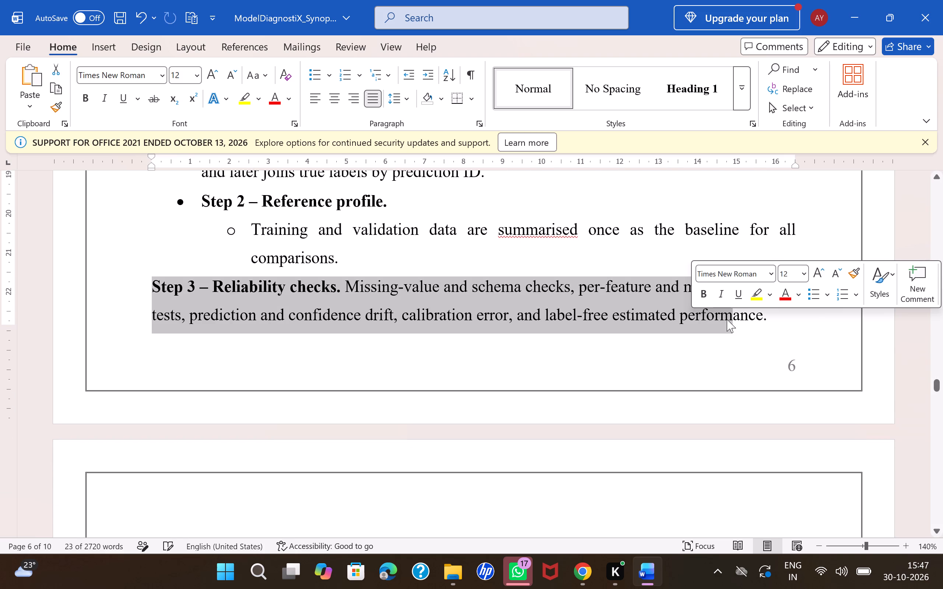
click(781, 321)
drag(781, 321, 633, 306)
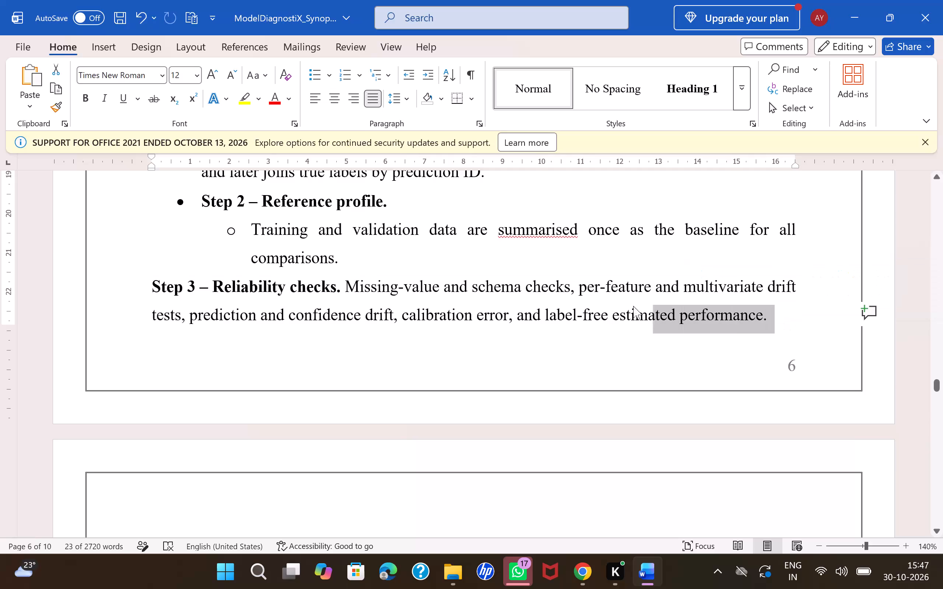
drag(633, 306, 151, 291)
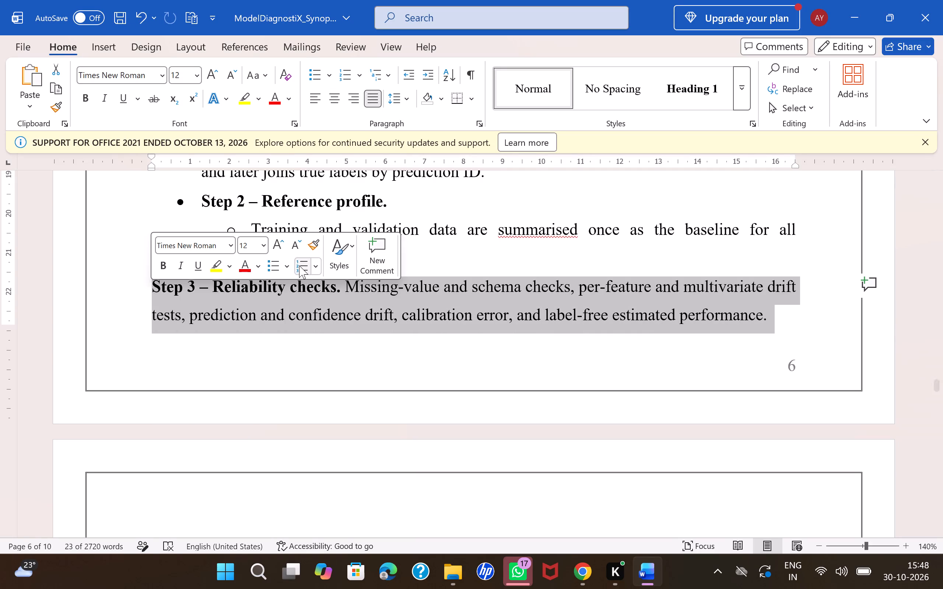
click(284, 269)
click(288, 308)
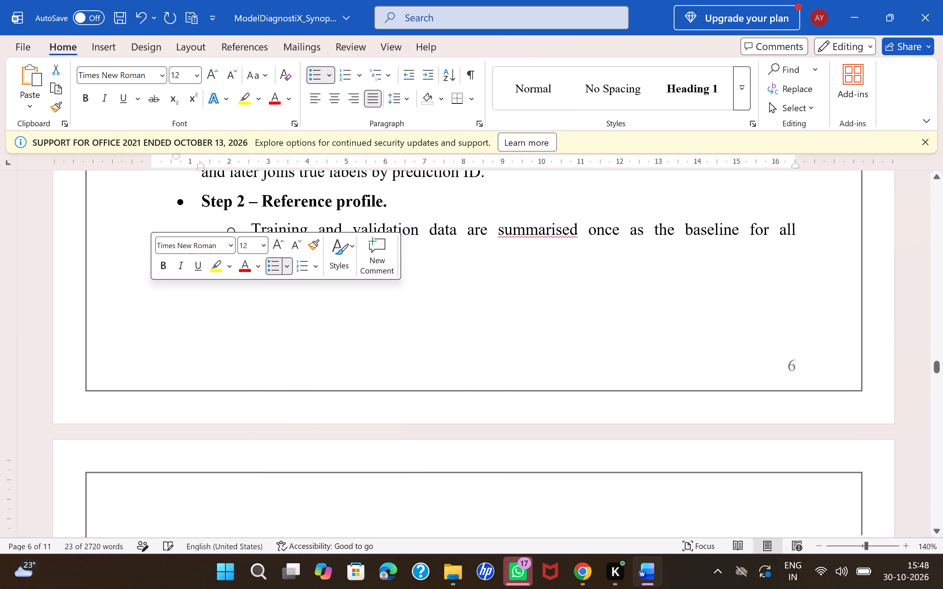
Split the Step 3 description, starting "Missing-value and schema checks", into a hollow-circle sub-bullet below its heading.
scroll(376, 339, down, 1)
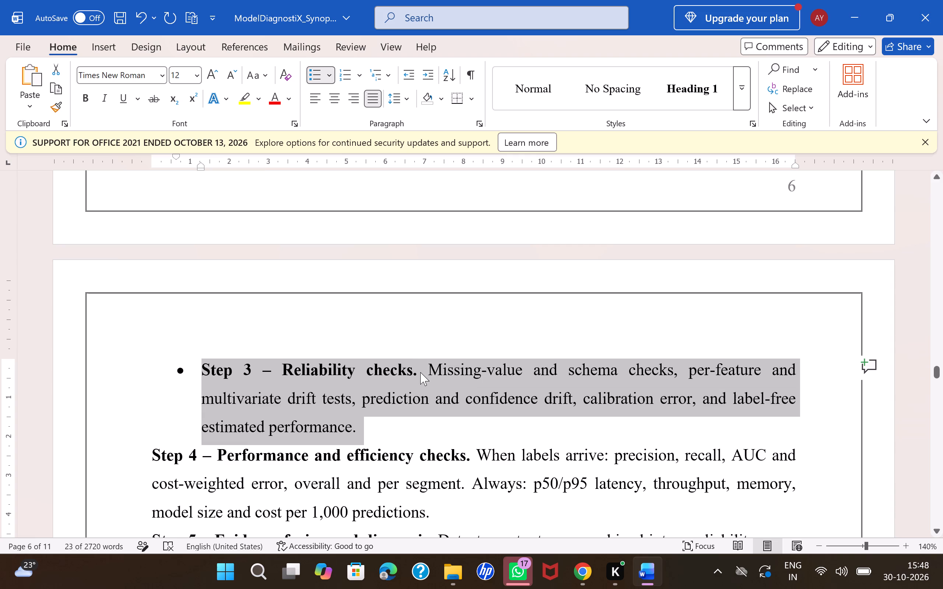
click(420, 372)
key(Right)
key(Return)
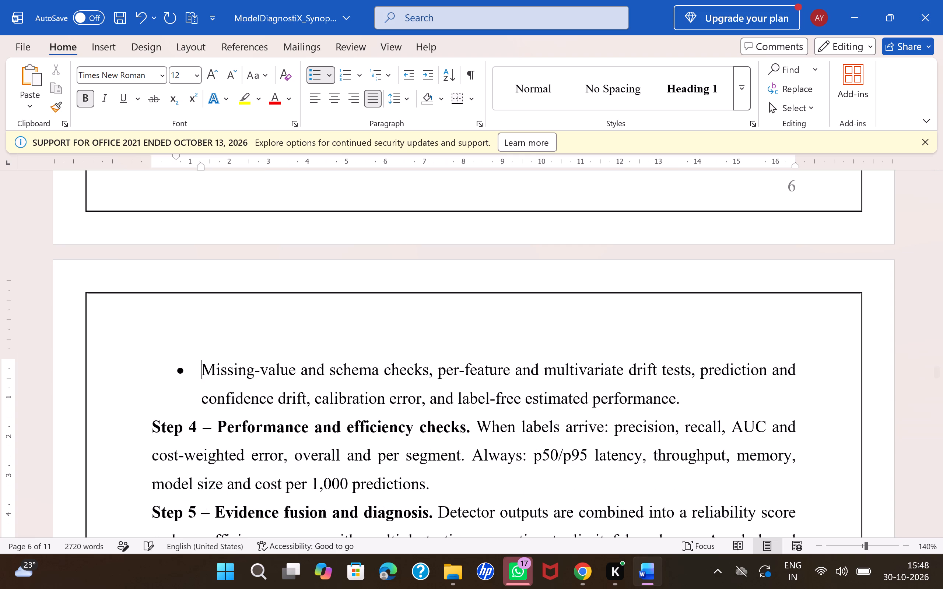
key(Tab)
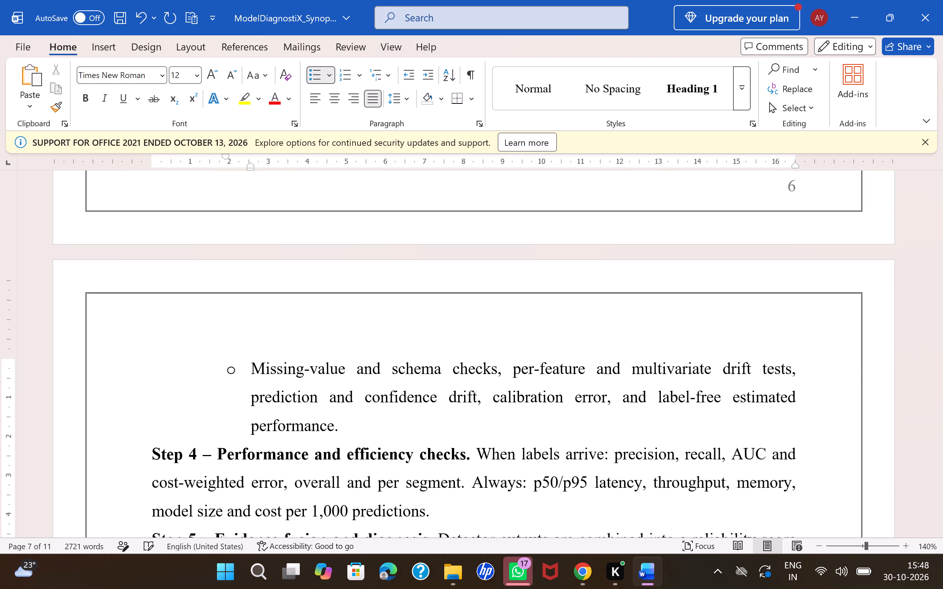
Remove the full stop and trailing space after the "Step 3 – Reliability checks" heading.
scroll(420, 372, up, 1)
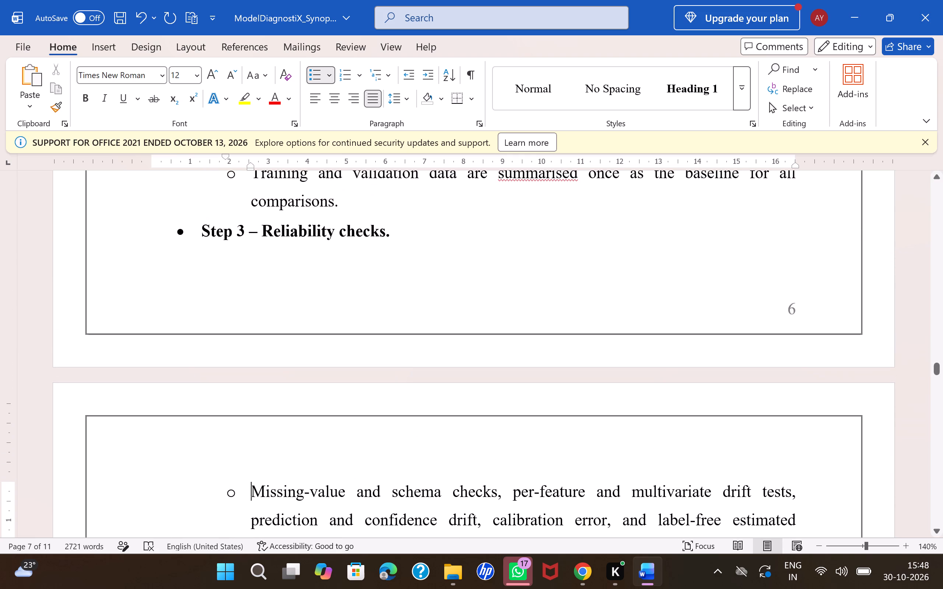
click(392, 237)
key(BackSpace)
key(BackSpace)
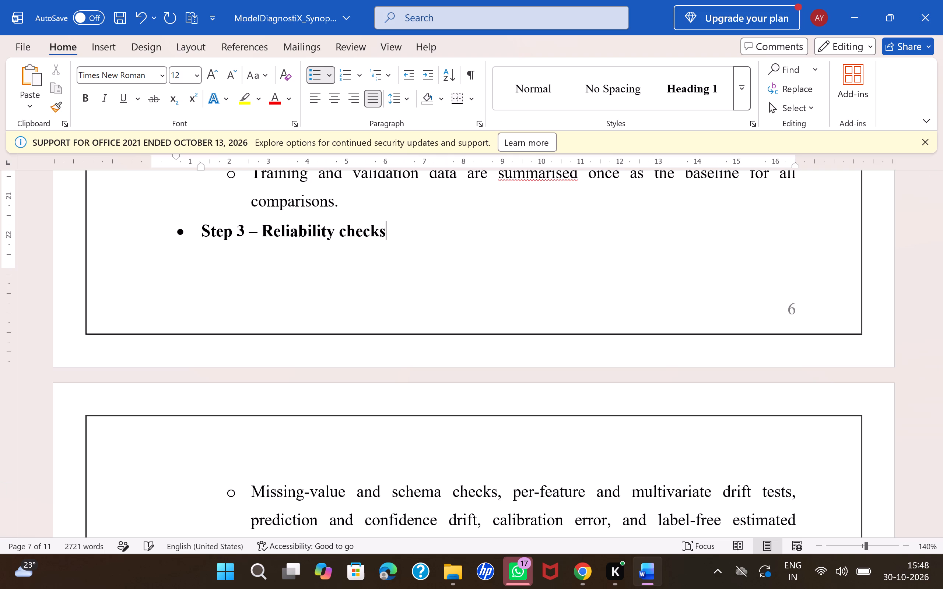
Select the whole of Table 2, the planned mapping from diagnosis to candidate action and validation test.
scroll(392, 237, down, 2)
scroll(392, 237, up, 1)
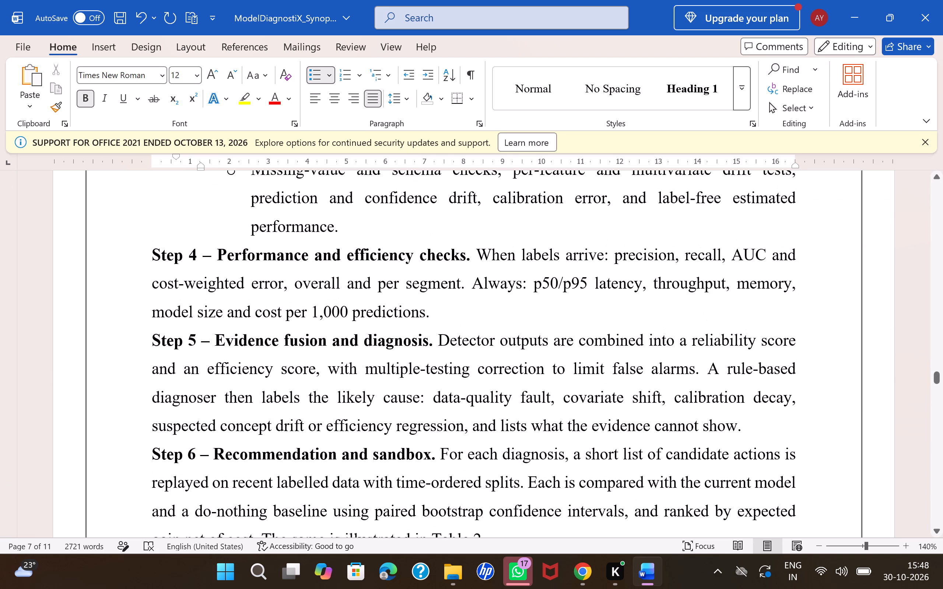
scroll(339, 398, down, 1)
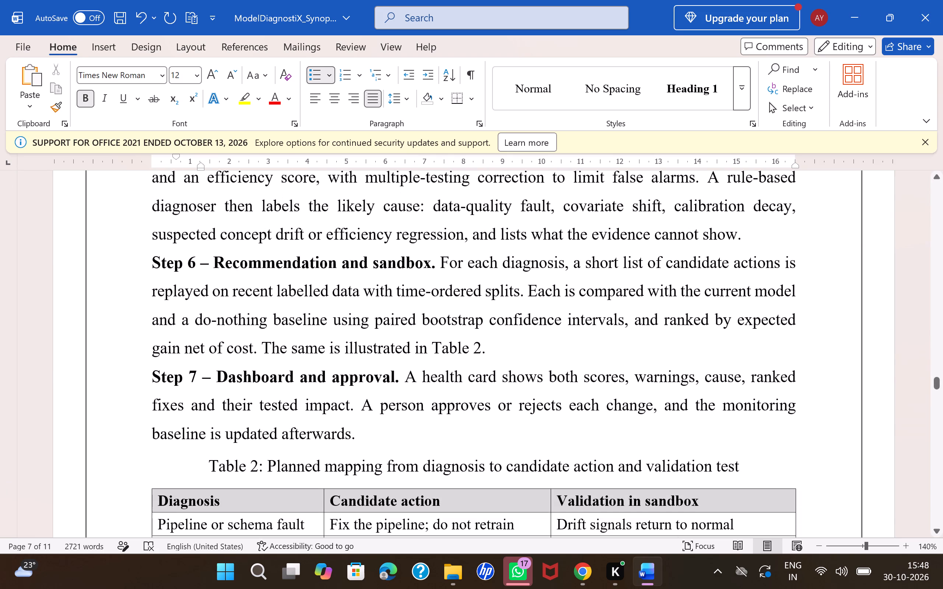
scroll(339, 398, down, 3)
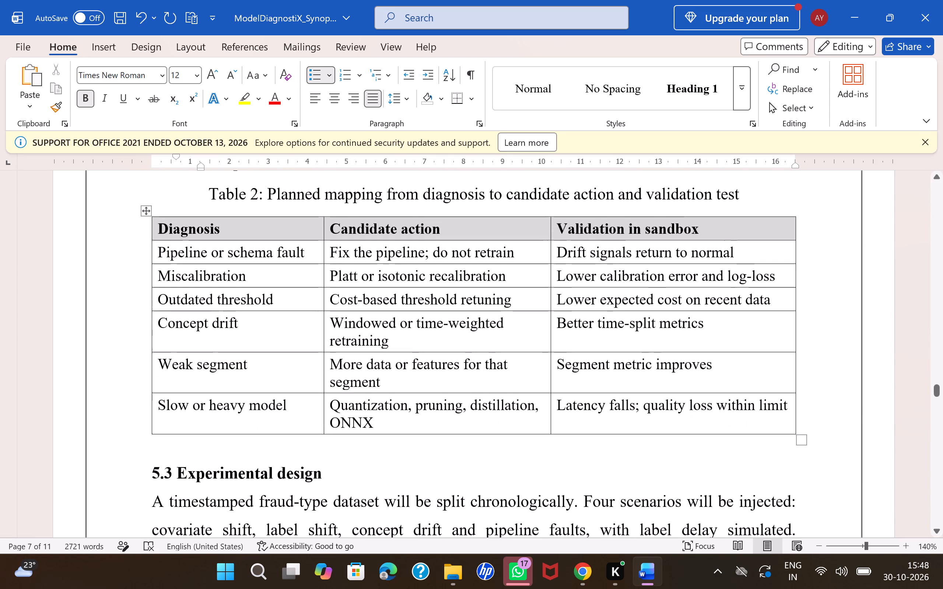
click(149, 212)
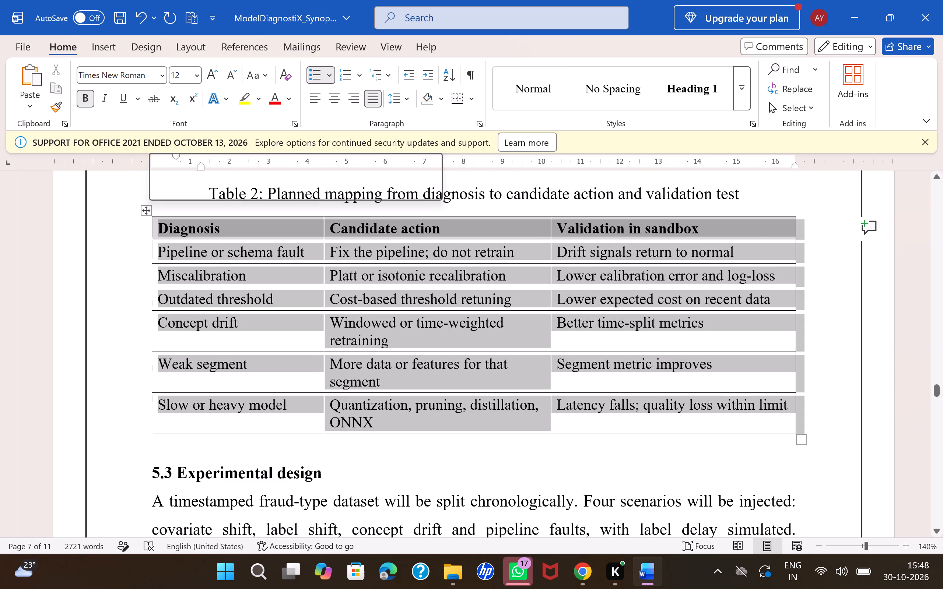
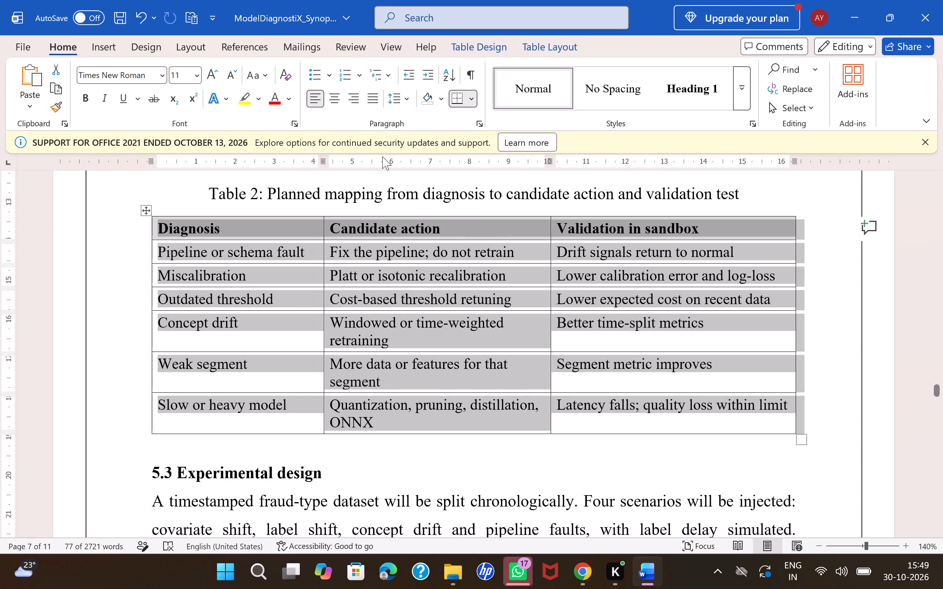
Centre the text of all Table 2 cells both horizontally and vertically.
click(534, 49)
click(606, 90)
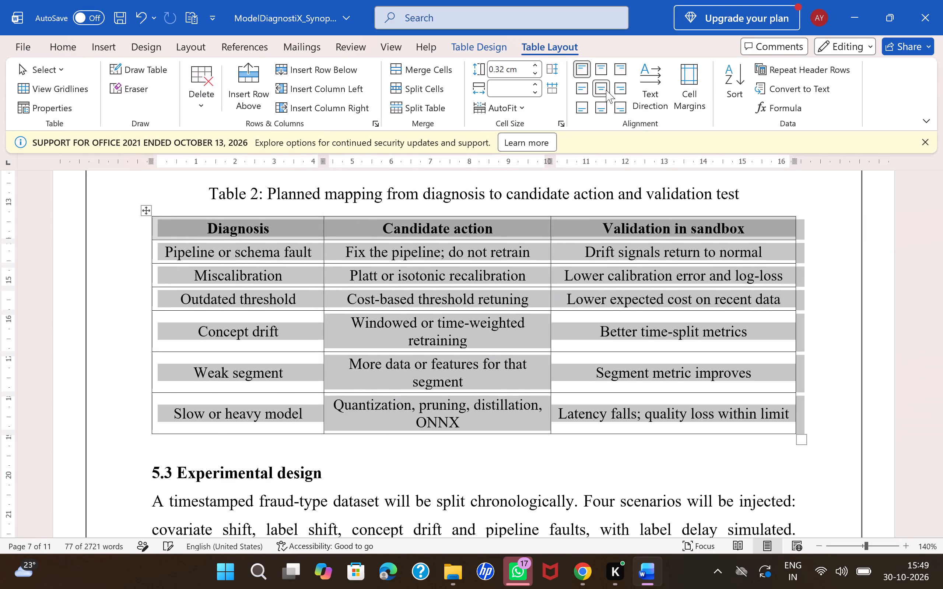
click(825, 281)
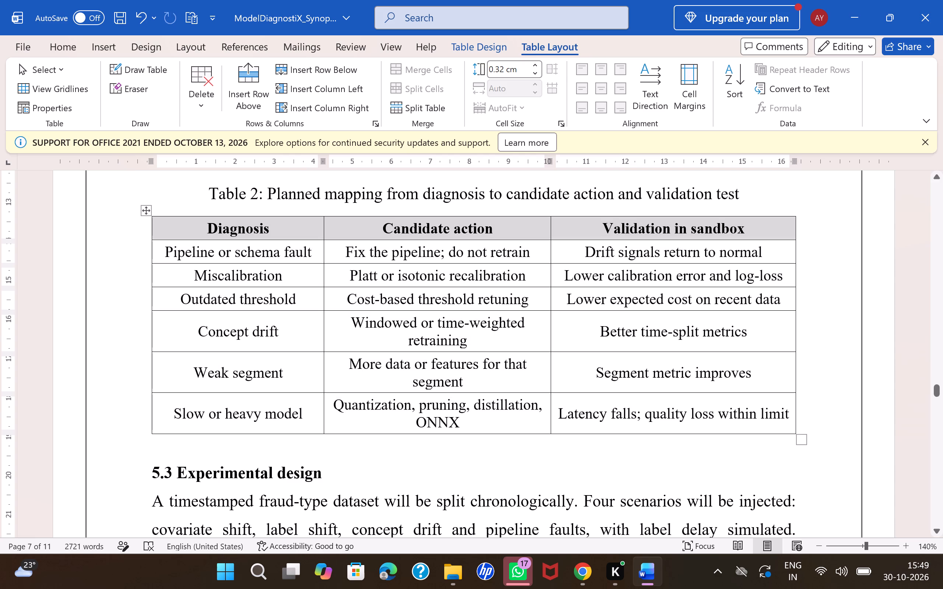
Start hypotheses H2 and H3 in section 5.4 on their own lines, separate from H1.
scroll(835, 370, down, 2)
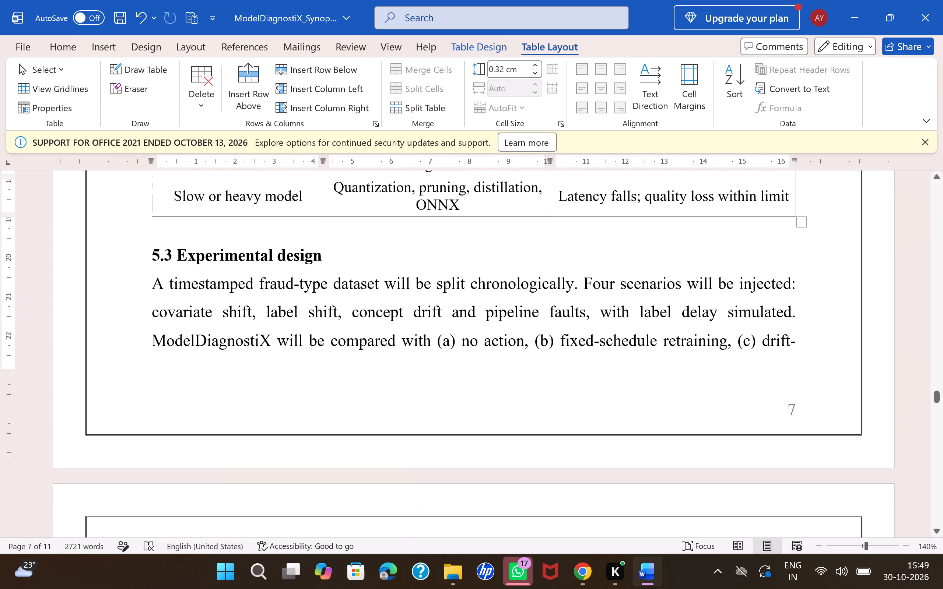
scroll(835, 370, down, 2)
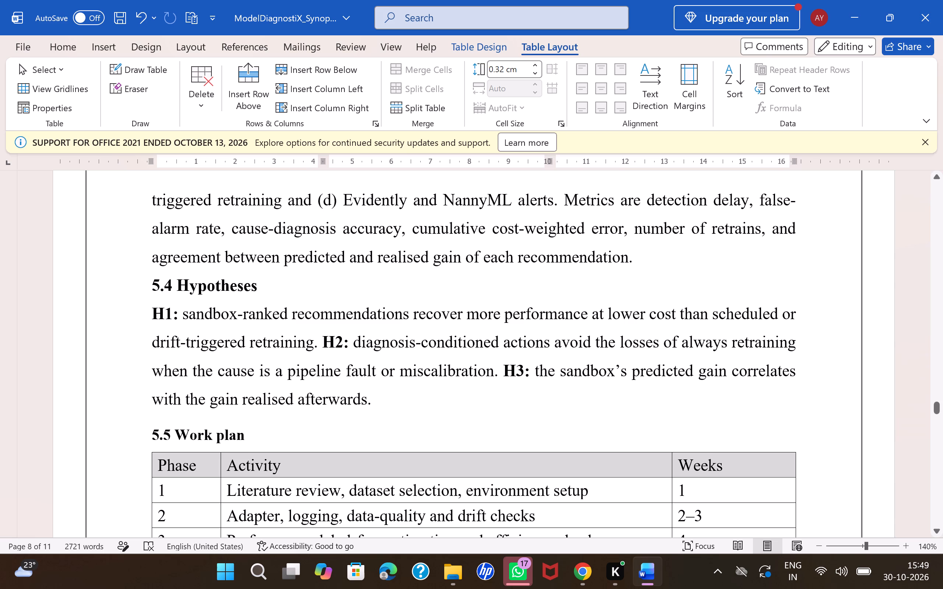
click(319, 346)
key(Return)
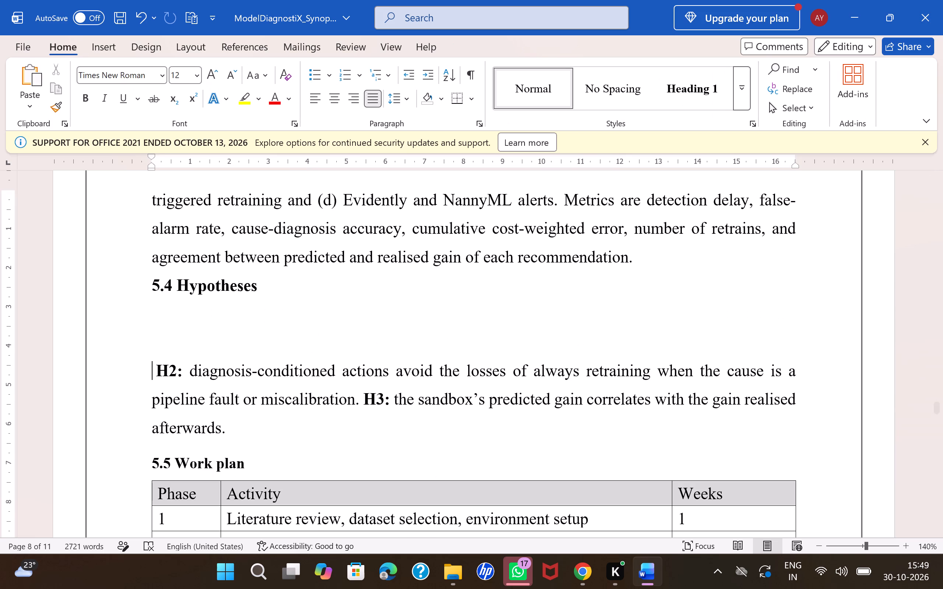
click(362, 396)
key(Return)
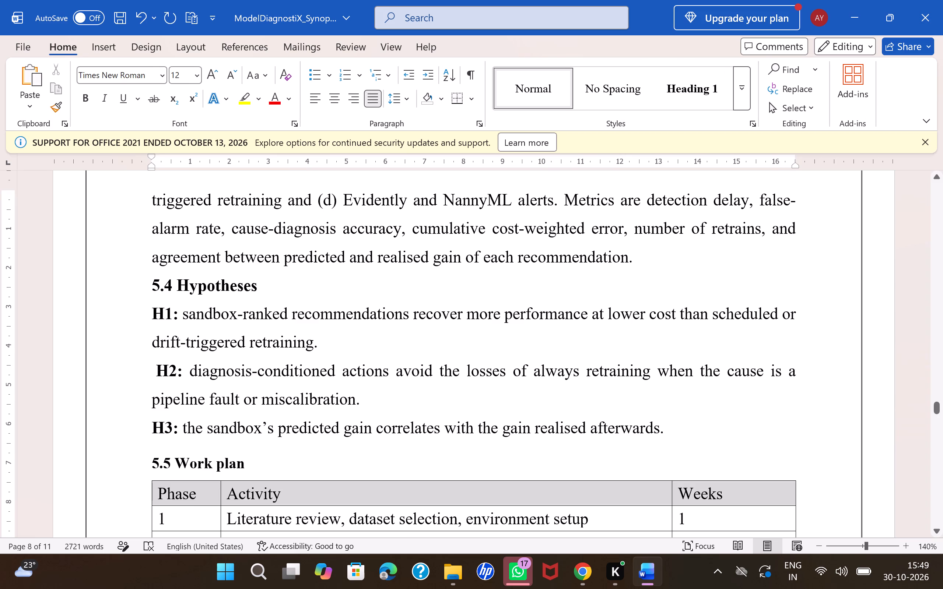
Delete the whole section 6.3 Optional Extensions, heading and paragraph, plus the blank line left before 7. References.
scroll(407, 383, down, 2)
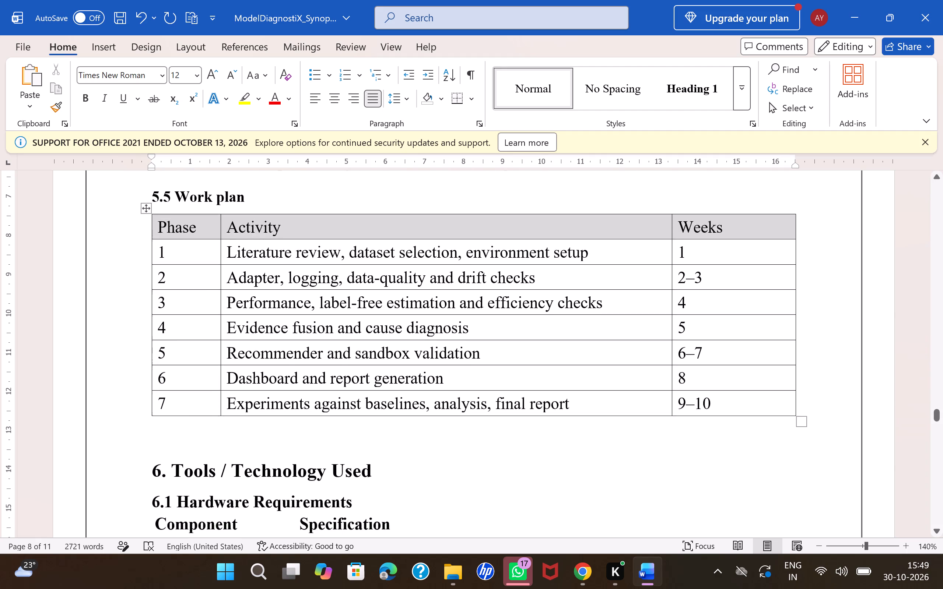
scroll(407, 383, down, 4)
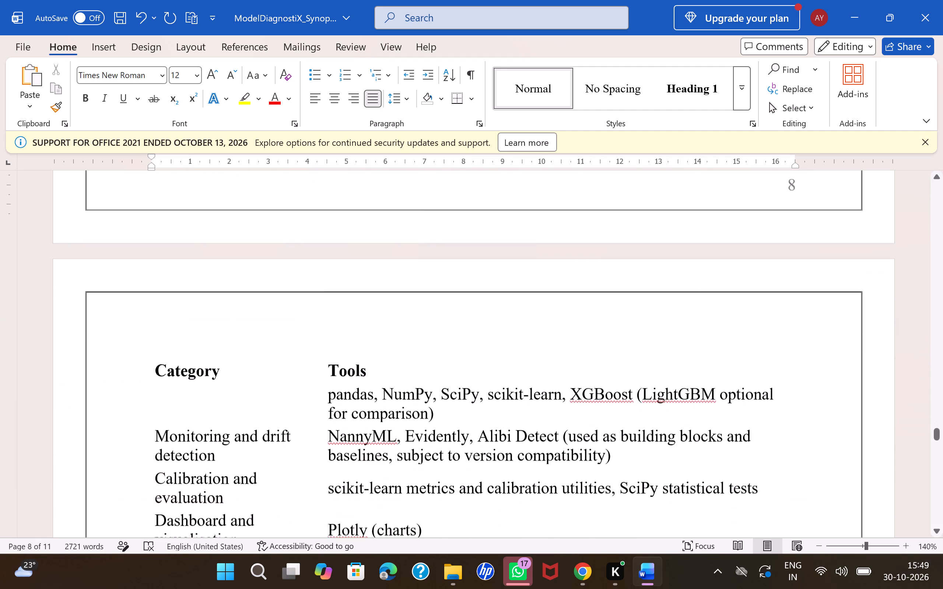
scroll(407, 383, down, 4)
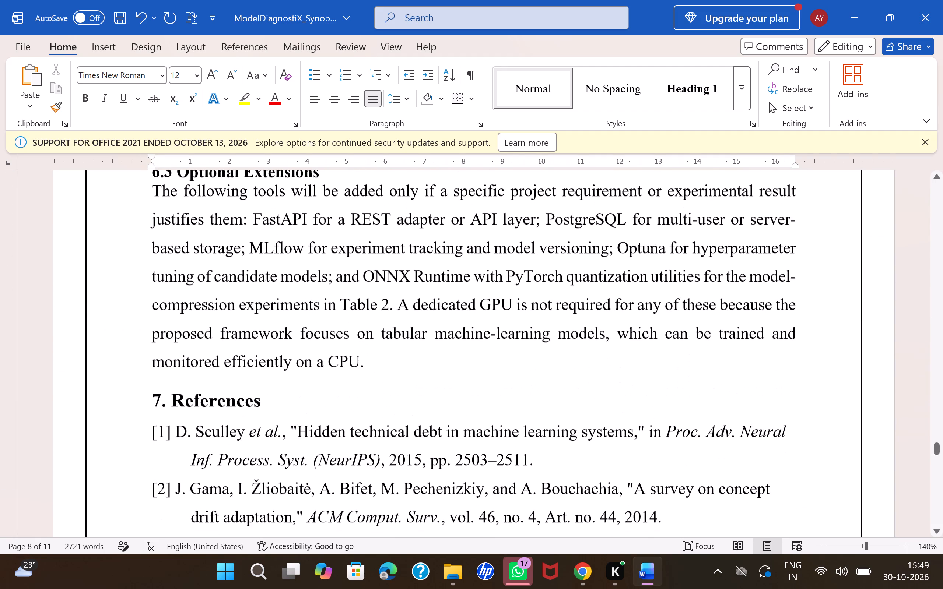
drag(149, 221, 378, 365)
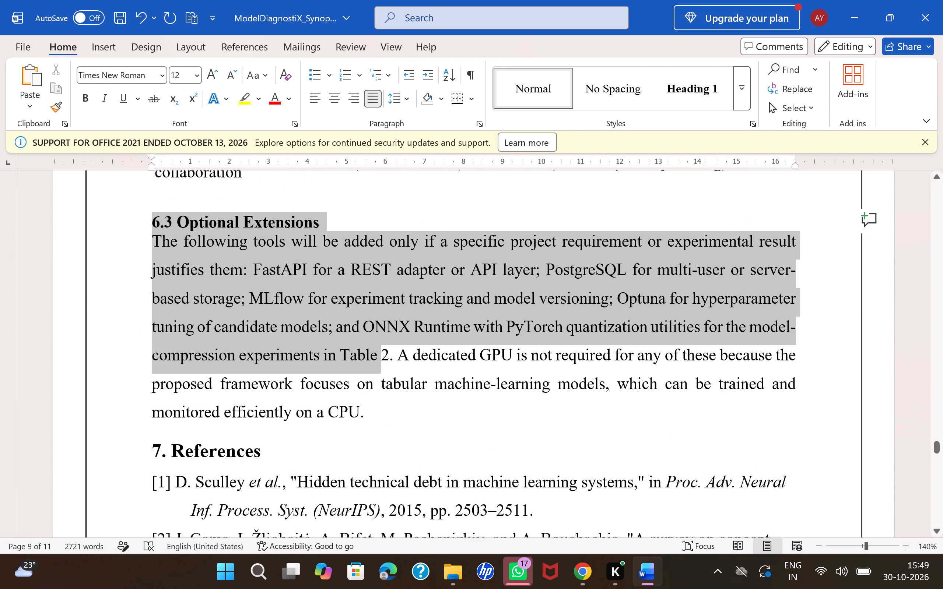
drag(378, 365, 395, 402)
key(BackSpace)
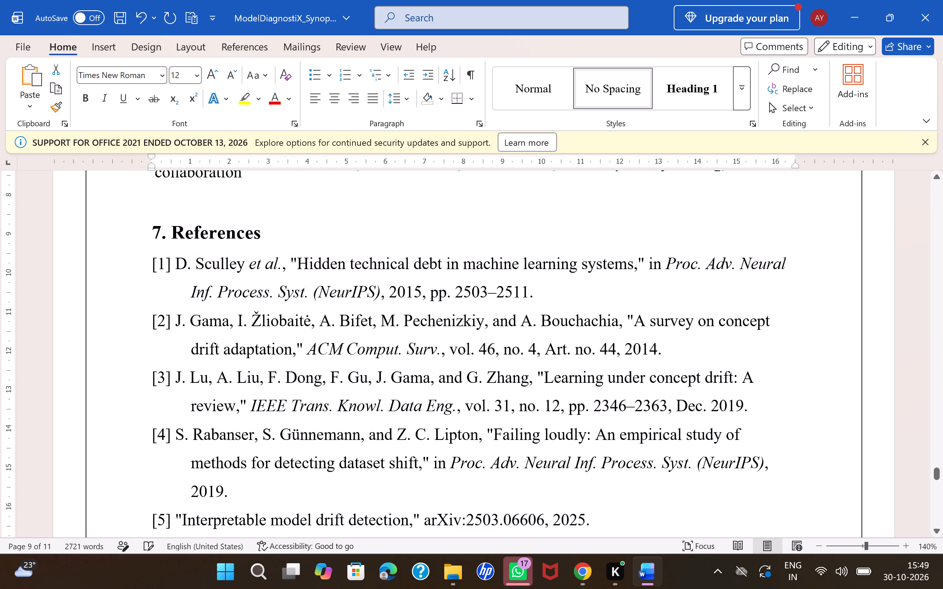
key(BackSpace)
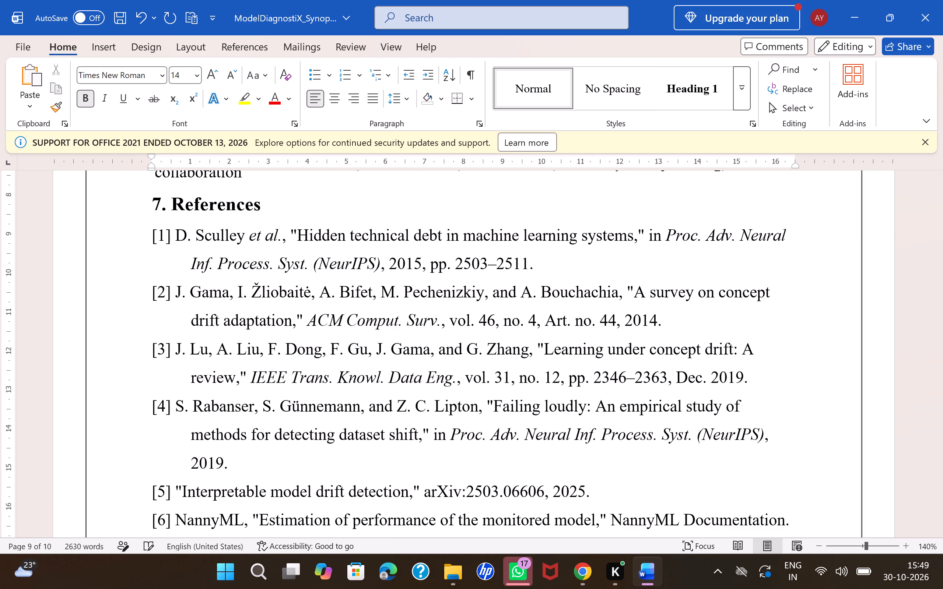
click(259, 204)
Format the Step 4 to Step 7 paragraphs of section 5.2 as solid round bullet items.
scroll(259, 204, up, 2)
scroll(429, 247, up, 6)
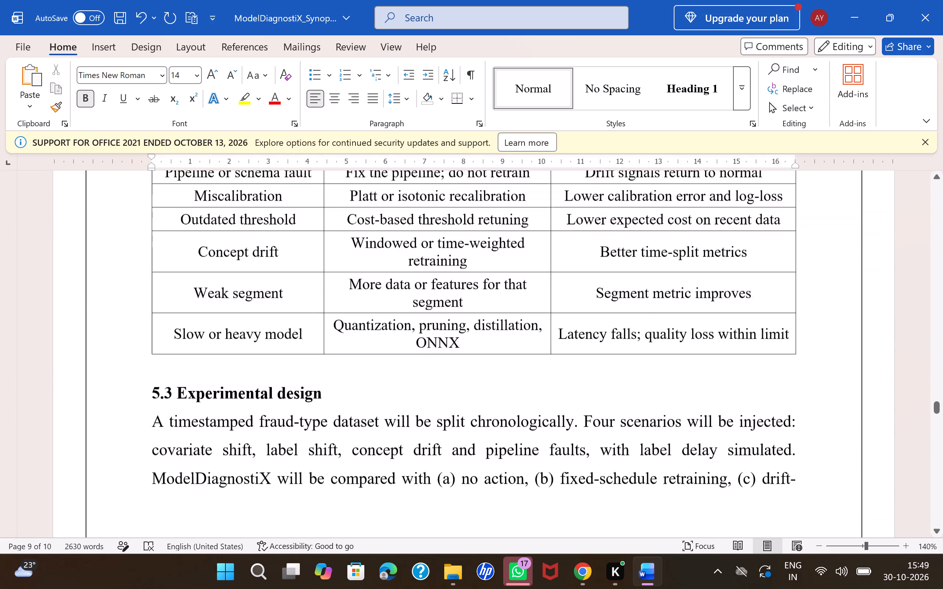
scroll(429, 247, up, 4)
scroll(429, 247, down, 1)
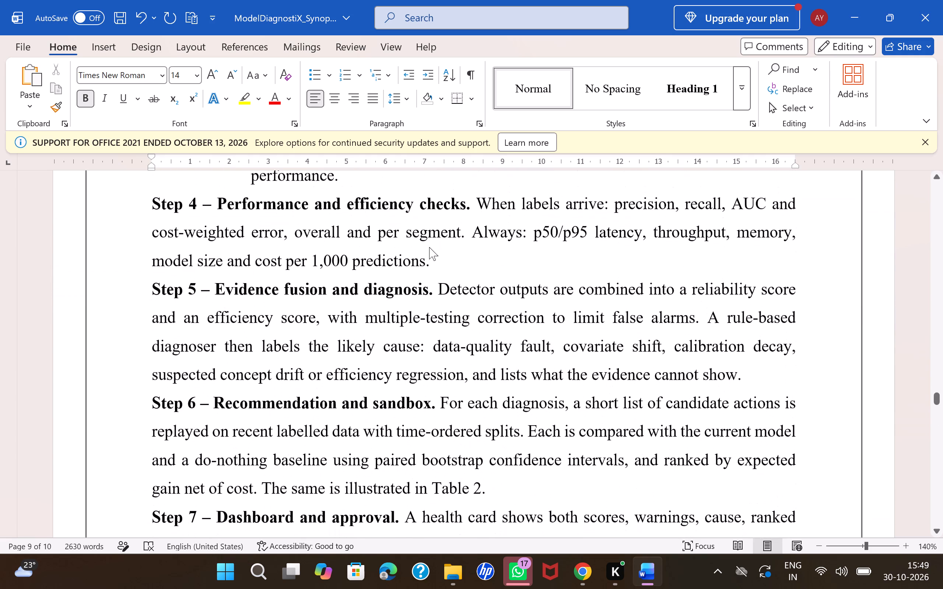
drag(149, 200, 305, 326)
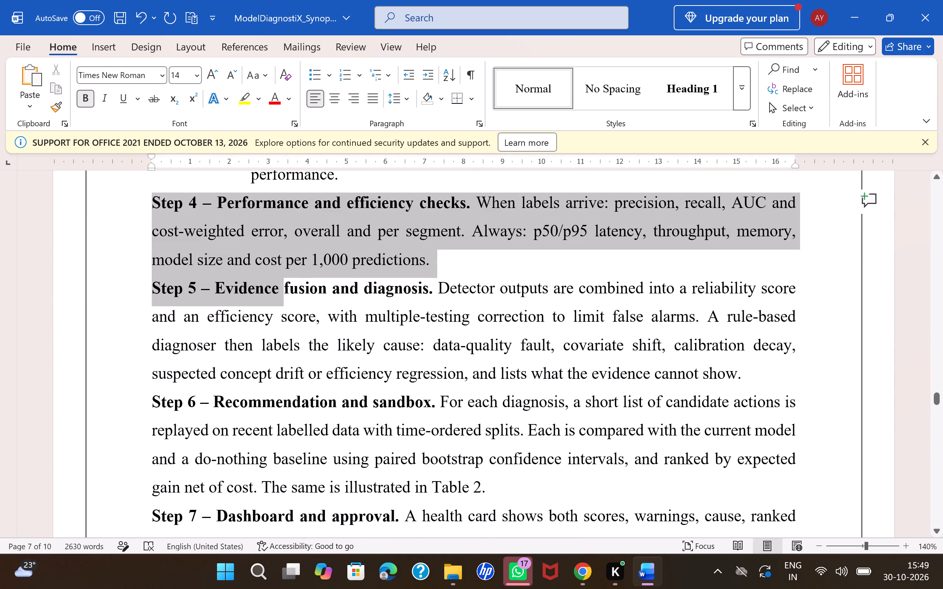
drag(305, 326, 368, 310)
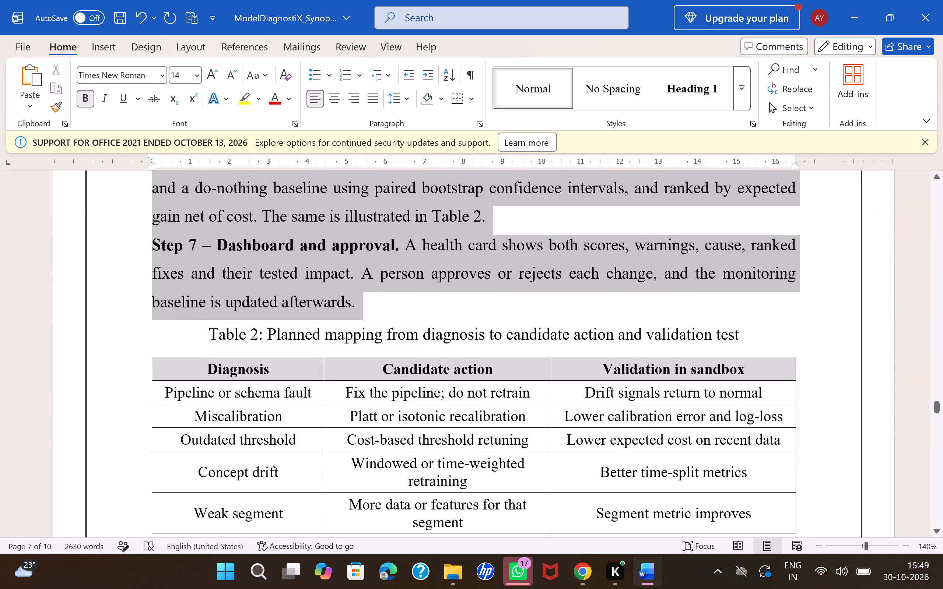
drag(368, 310, 361, 303)
click(496, 272)
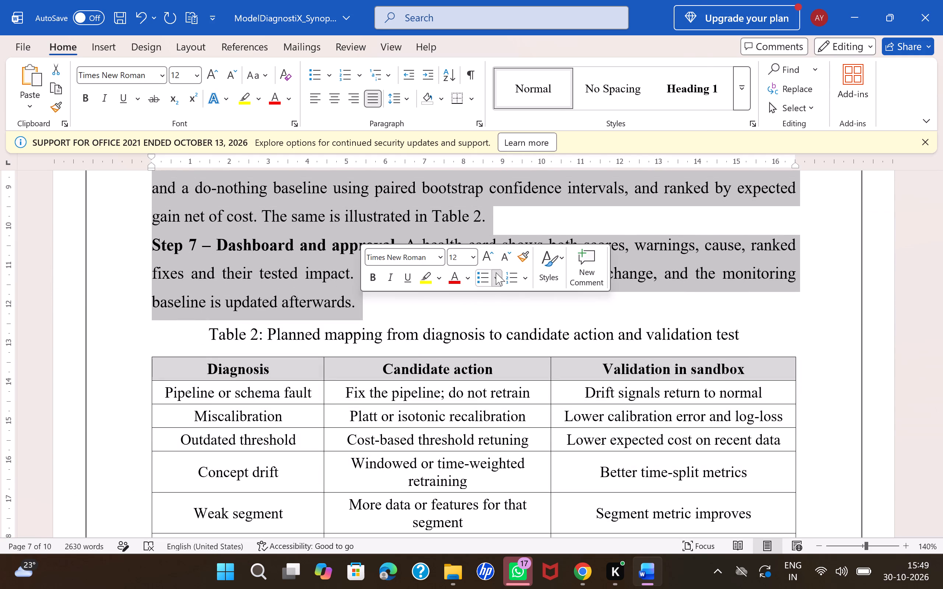
click(519, 121)
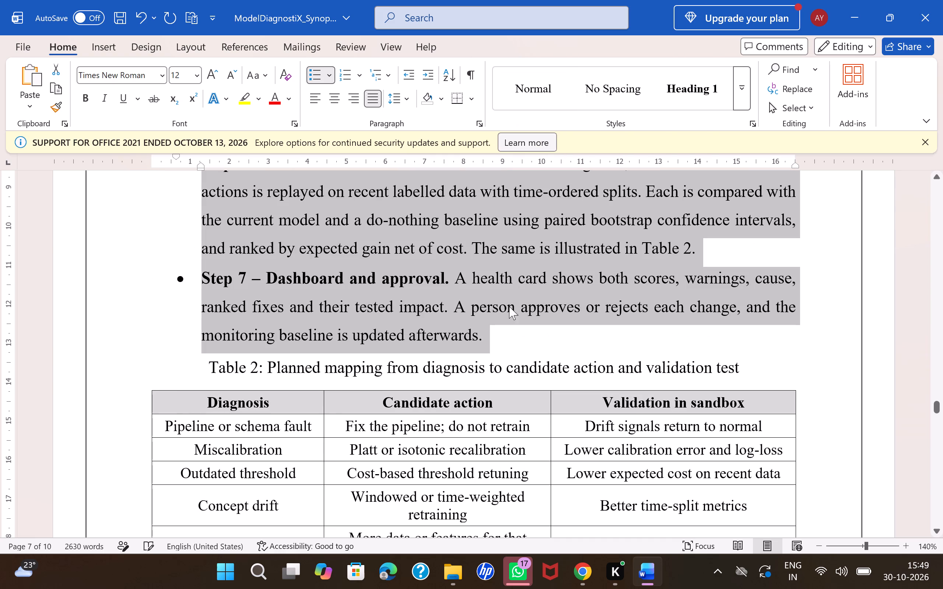
click(511, 337)
Split the Step 4 and Step 5 descriptions into hollow-circle sub-bullets below their bold headings.
scroll(511, 337, up, 3)
scroll(511, 337, down, 1)
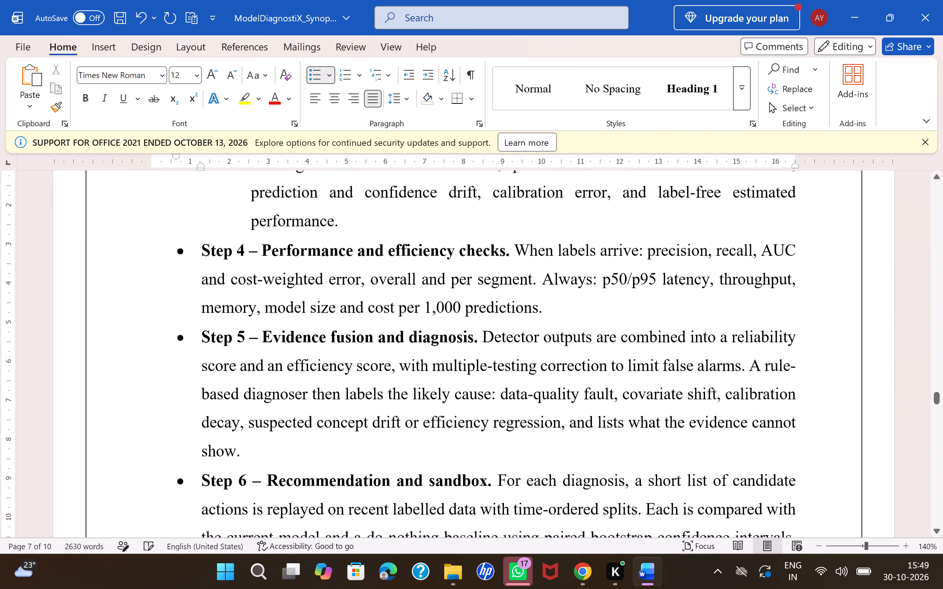
click(513, 223)
key(Return)
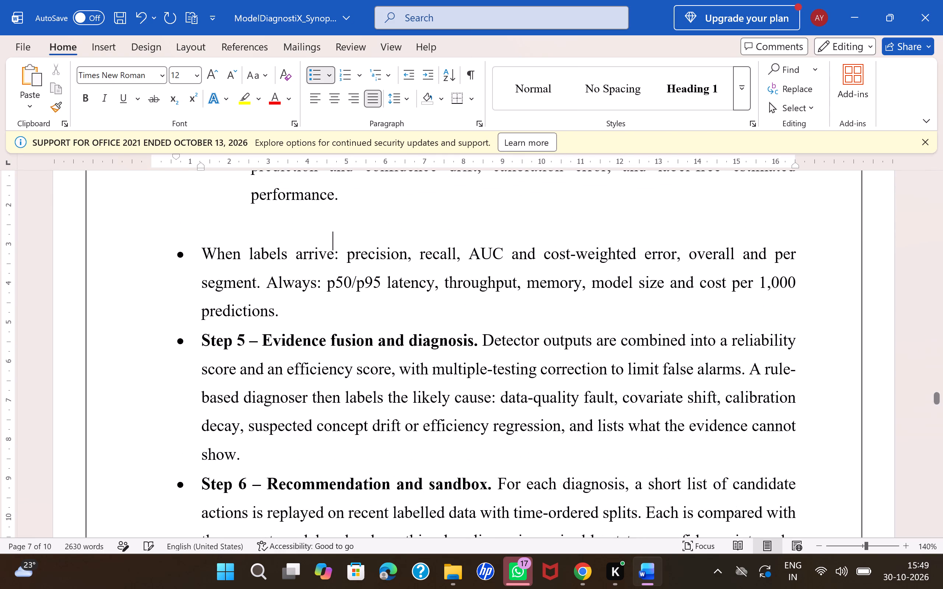
key(Tab)
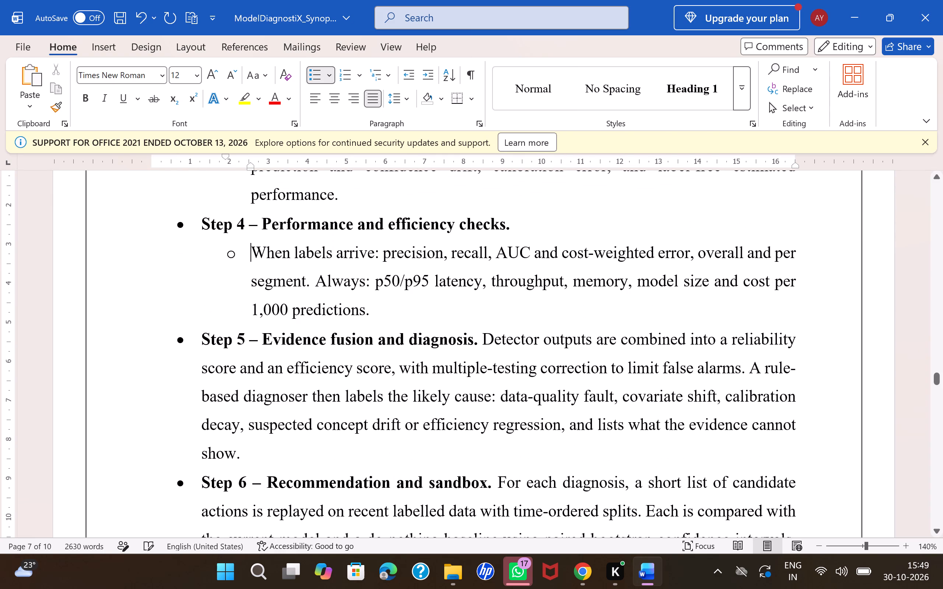
click(483, 340)
key(Return)
key(Tab)
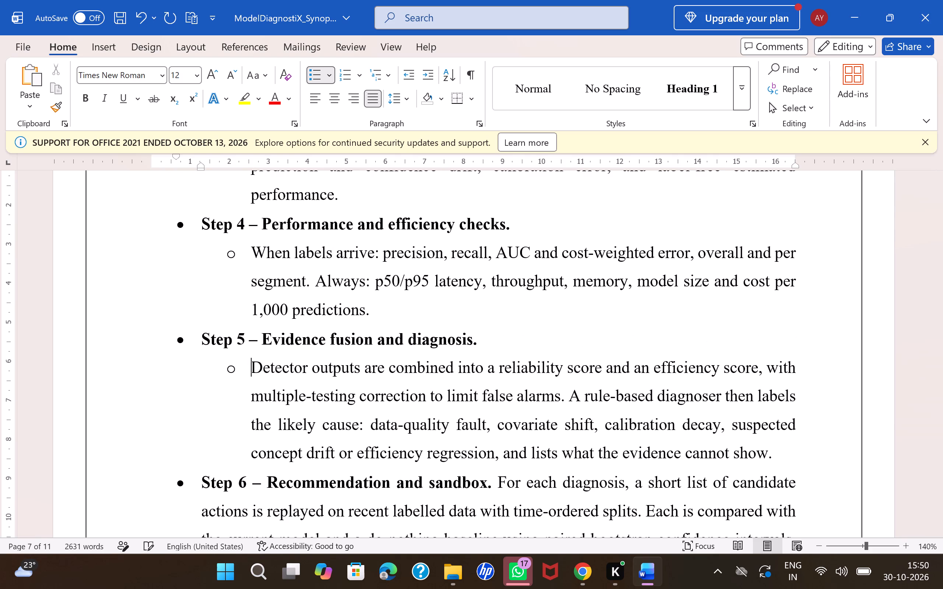
Split the Step 6 and Step 7 descriptions into hollow-circle sub-bullets below their bold headings.
scroll(483, 340, down, 1)
click(498, 351)
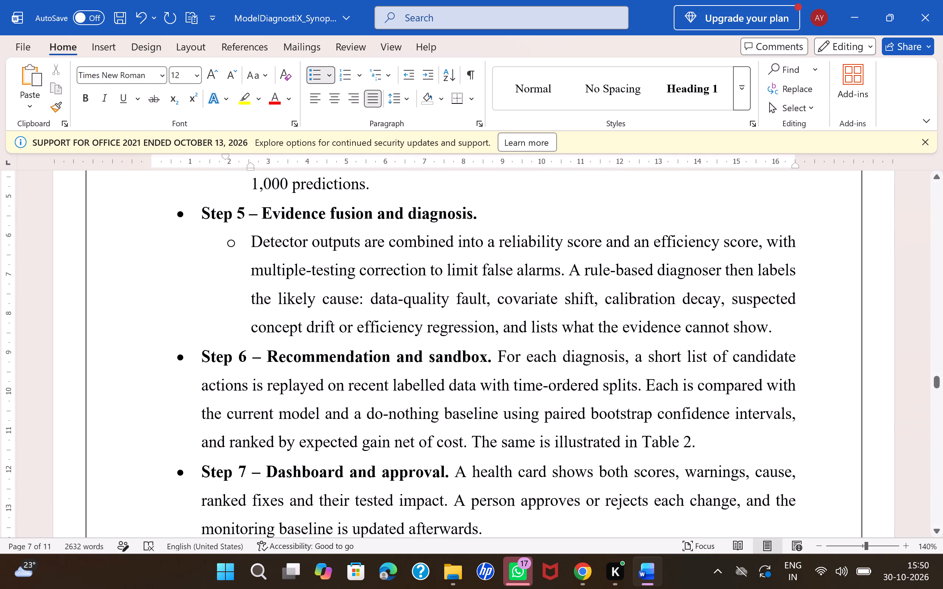
key(Return)
key(Tab)
scroll(498, 351, down, 1)
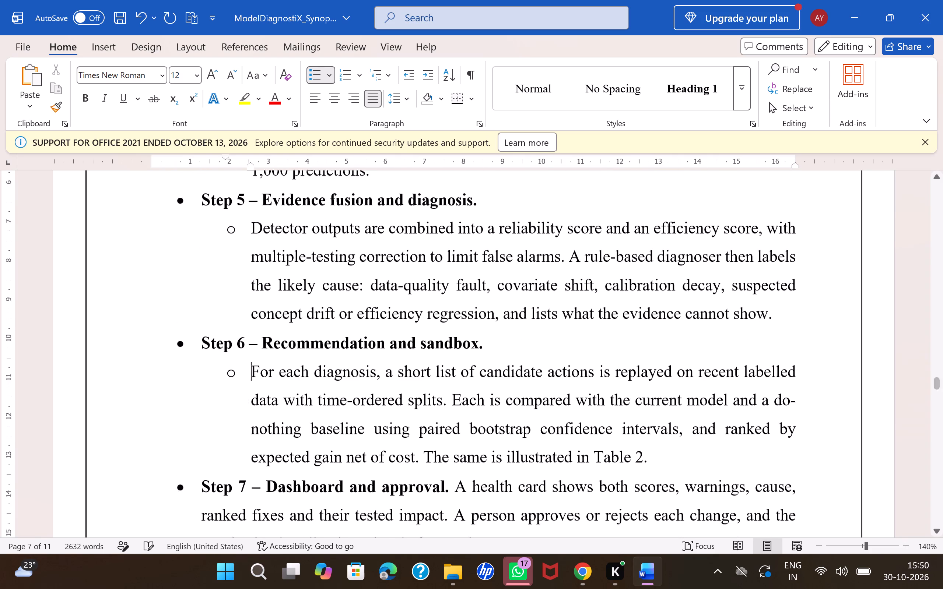
scroll(498, 351, down, 1)
click(458, 285)
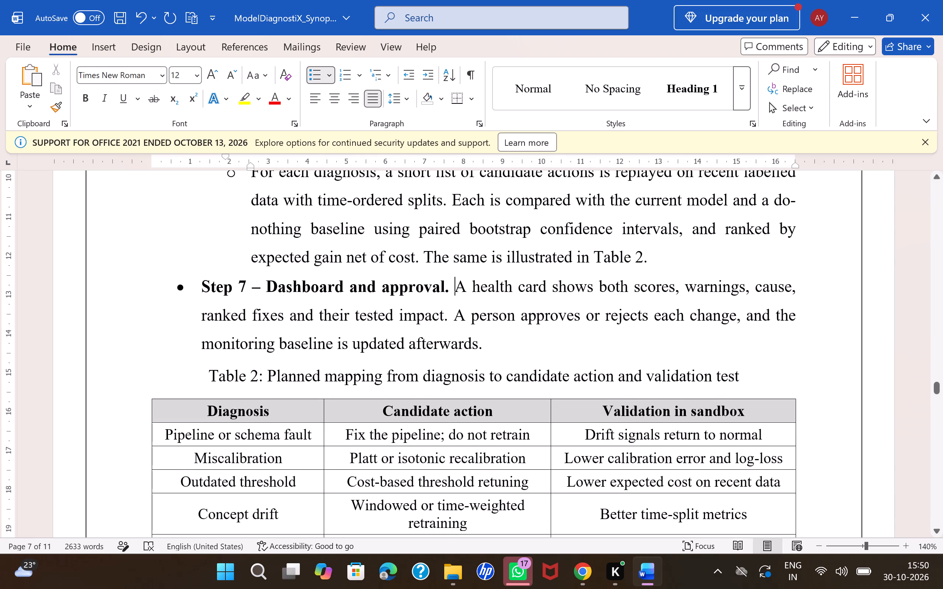
key(Return)
key(Tab)
Remove the full stops after the "Step 6 – Recommendation and sandbox" and "Step 7 – Dashboard and approval" headings.
scroll(458, 285, up, 1)
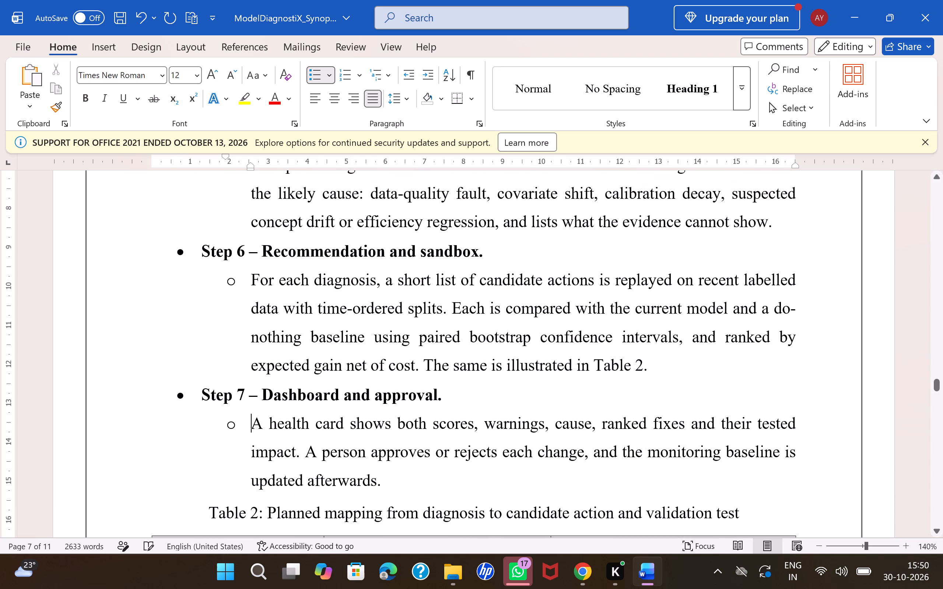
click(484, 251)
key(BackSpace)
click(447, 392)
key(BackSpace)
key(BackSpace)
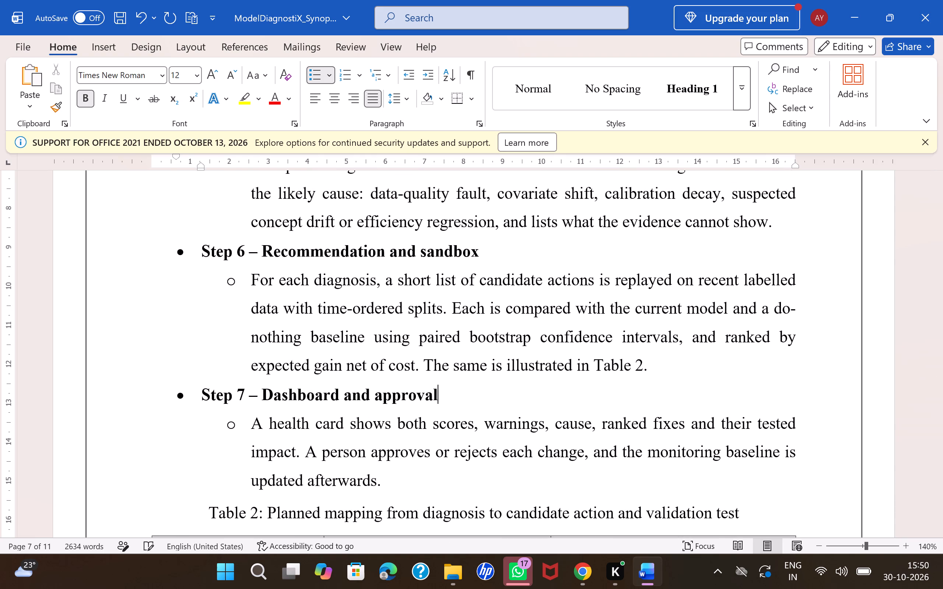
Remove the full stops after the "Step 5 – Evidence fusion and diagnosis" and "Step 4 – Performance and efficiency checks" headings.
scroll(447, 392, up, 2)
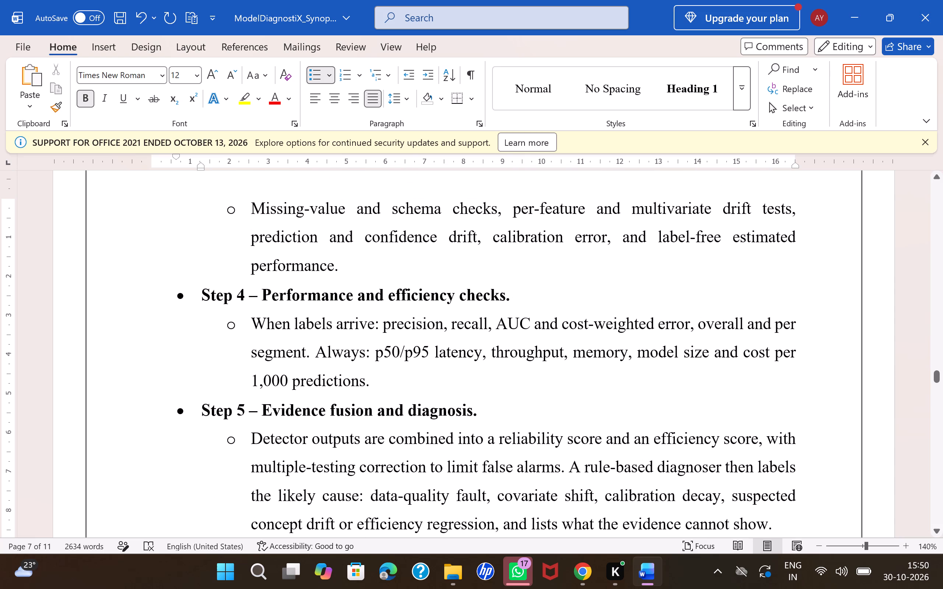
click(476, 414)
key(BackSpace)
scroll(476, 414, up, 1)
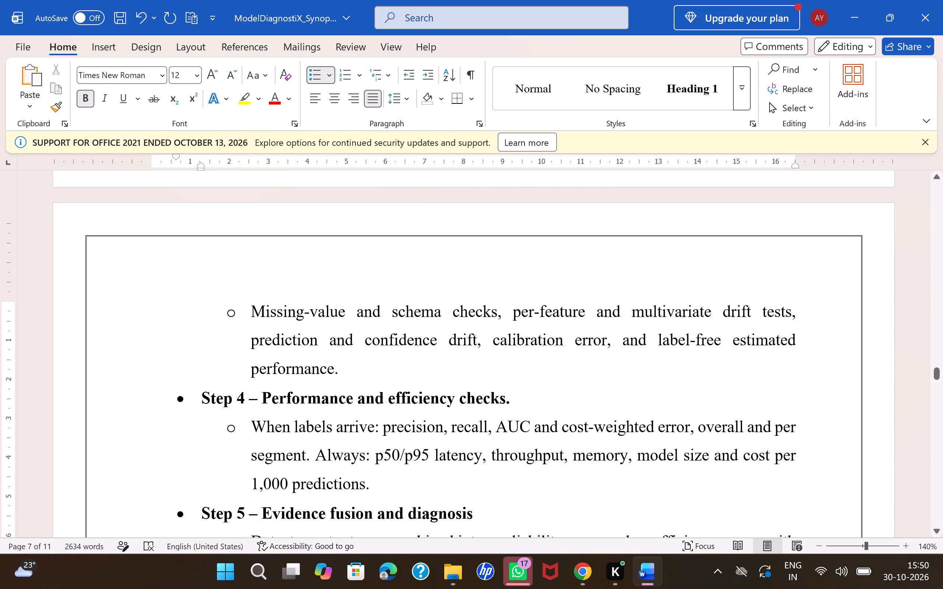
click(517, 396)
key(BackSpace)
right_click(517, 396)
key(BackSpace)
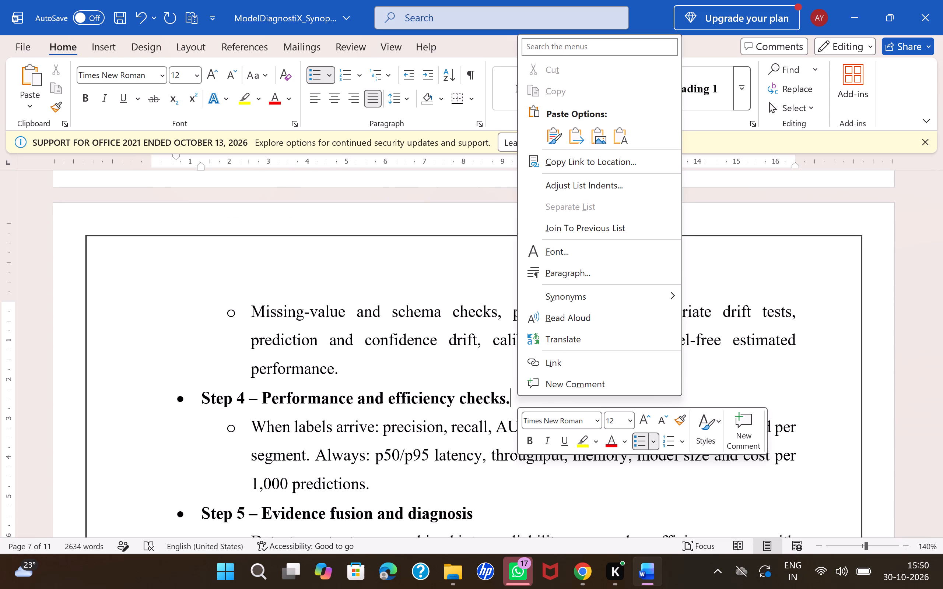
click(505, 406)
click(511, 401)
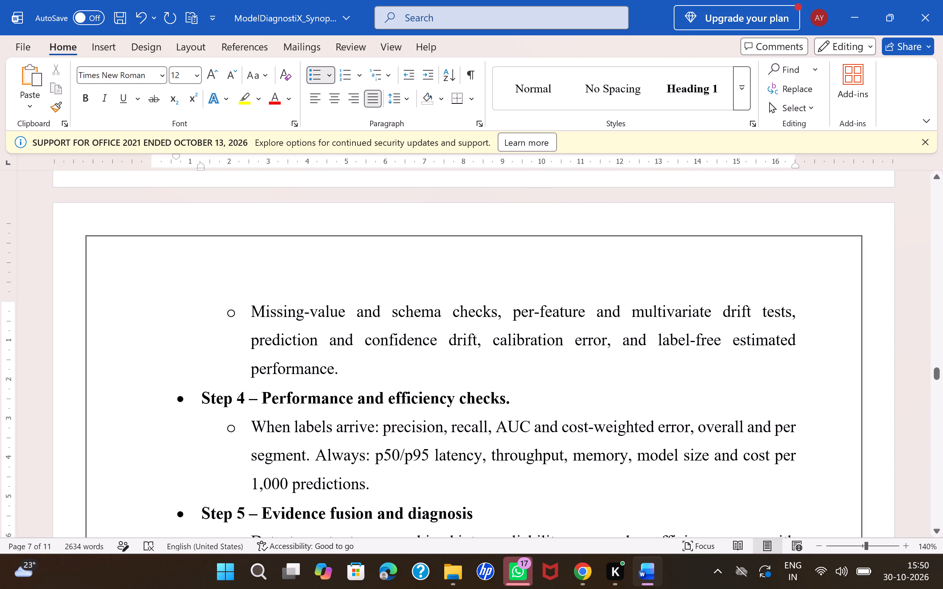
key(BackSpace)
scroll(511, 401, up, 2)
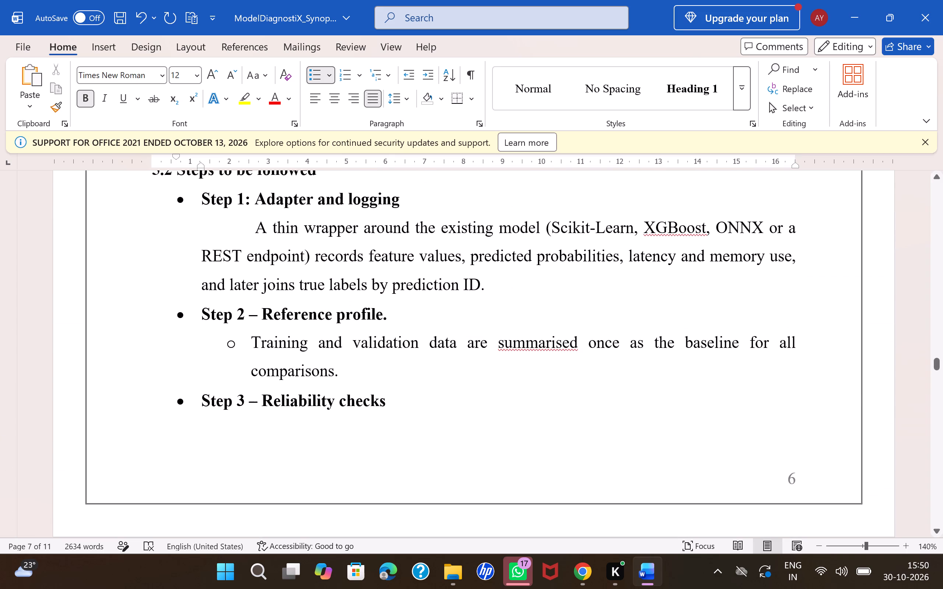
Remove the full stop after the "Step 2 – Reference profile" heading.
click(388, 318)
key(BackSpace)
Turn the indented Step 1 description into a hollow-circle sub-bullet below the "Step 1: Adapter and logging" heading.
scroll(388, 318, up, 1)
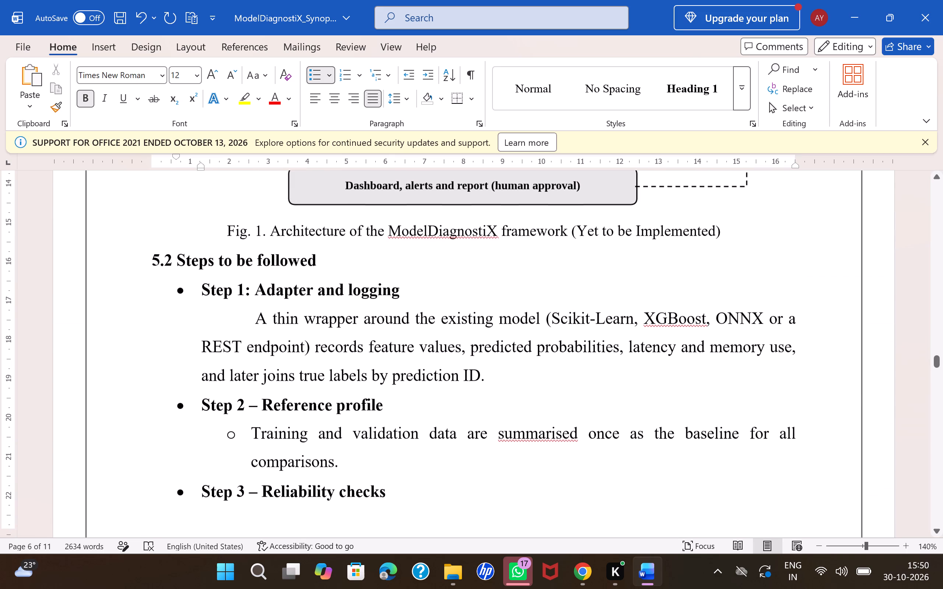
click(253, 317)
key(BackSpace)
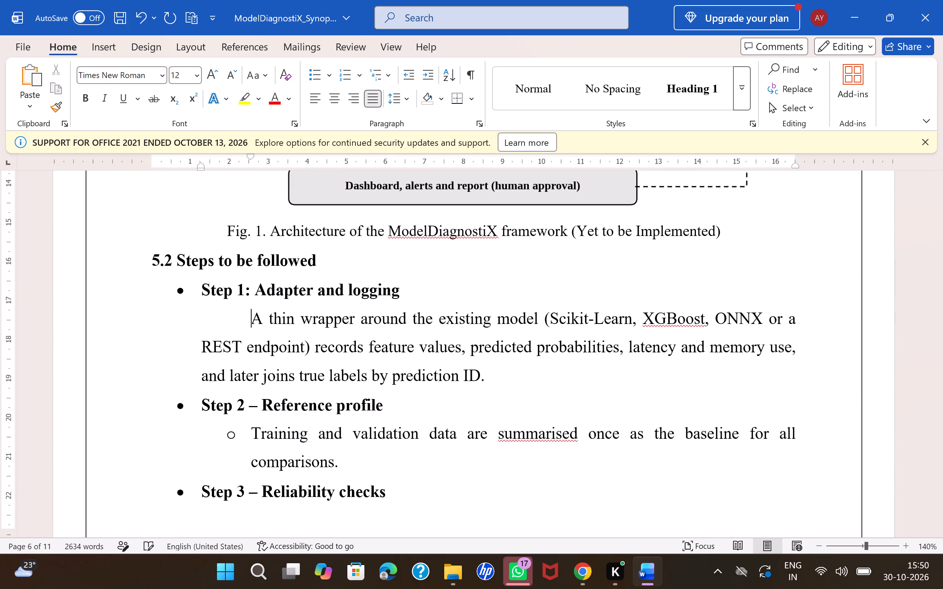
key(BackSpace)
key(BackSpace)
key(BackSpace)
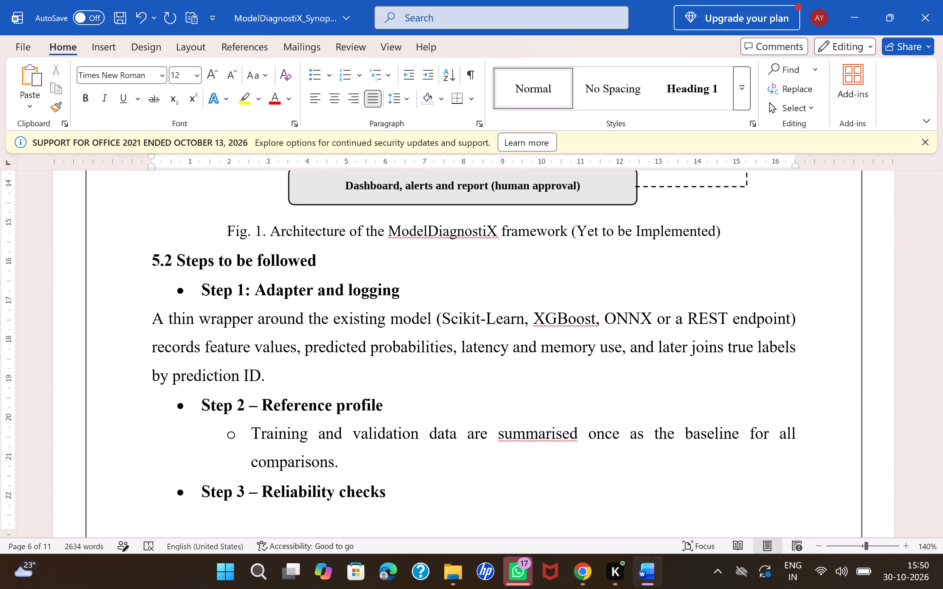
key(BackSpace)
key(Return)
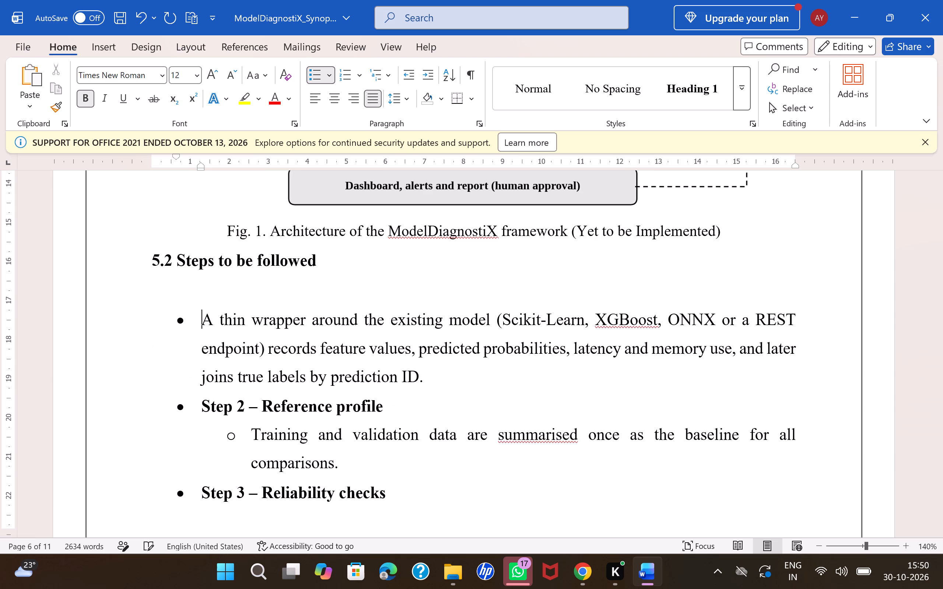
key(Tab)
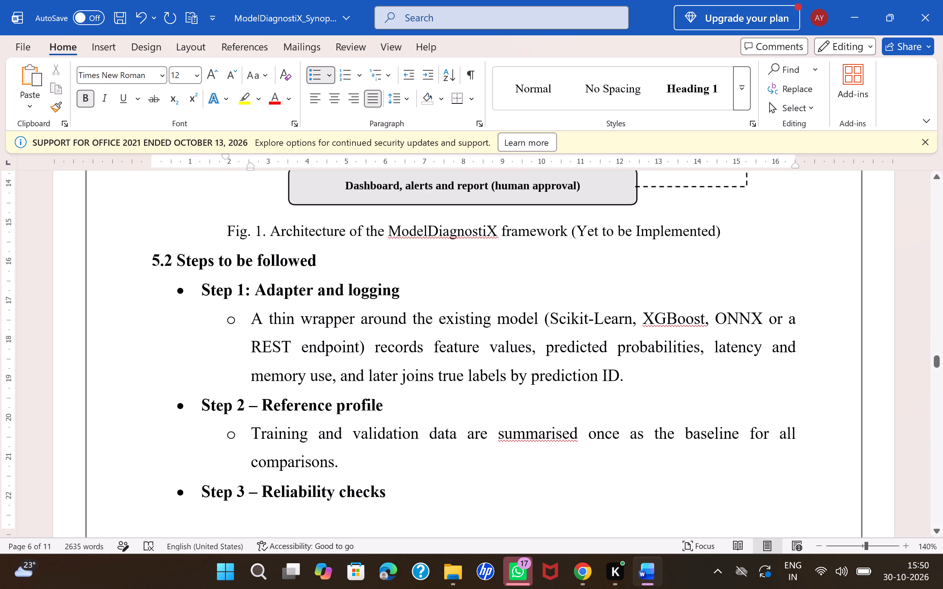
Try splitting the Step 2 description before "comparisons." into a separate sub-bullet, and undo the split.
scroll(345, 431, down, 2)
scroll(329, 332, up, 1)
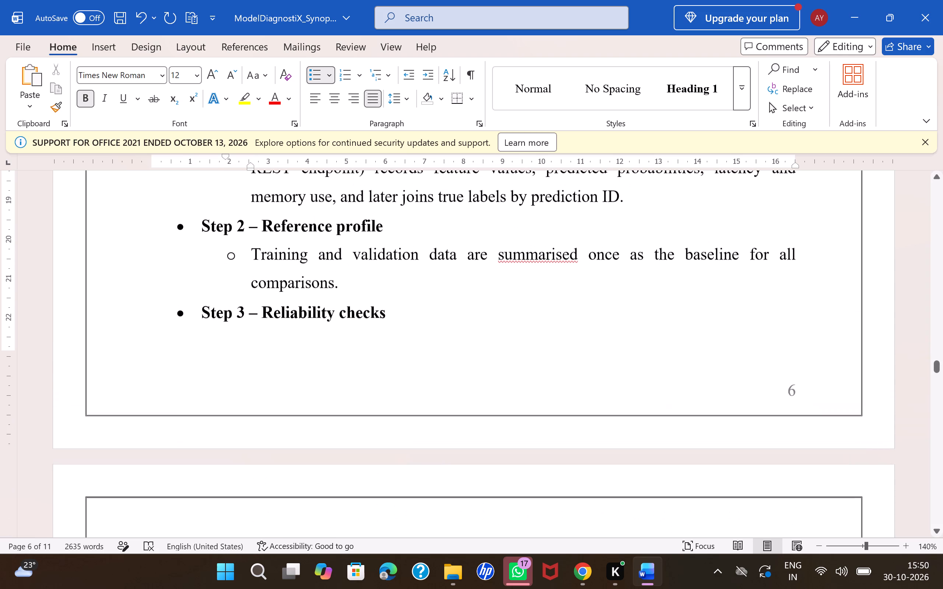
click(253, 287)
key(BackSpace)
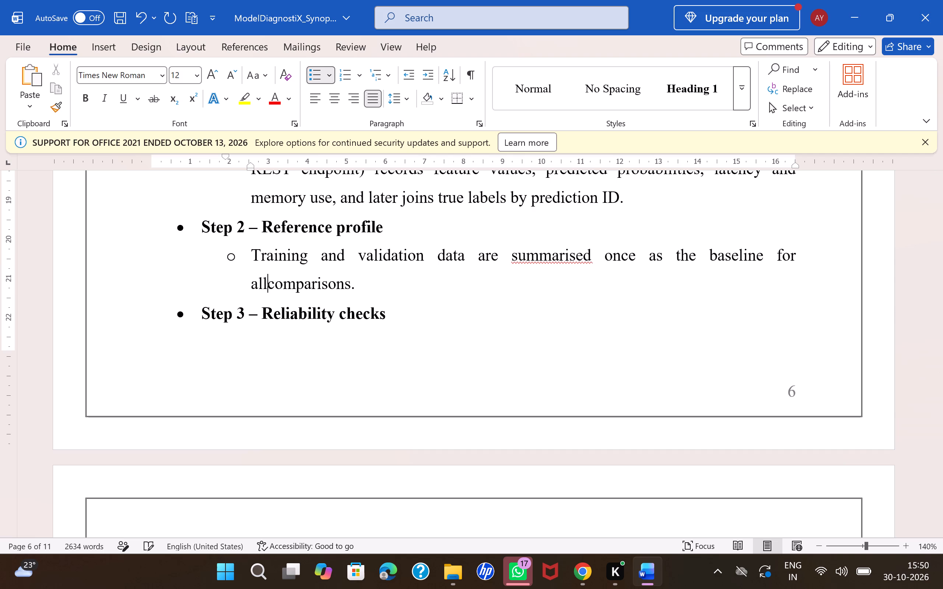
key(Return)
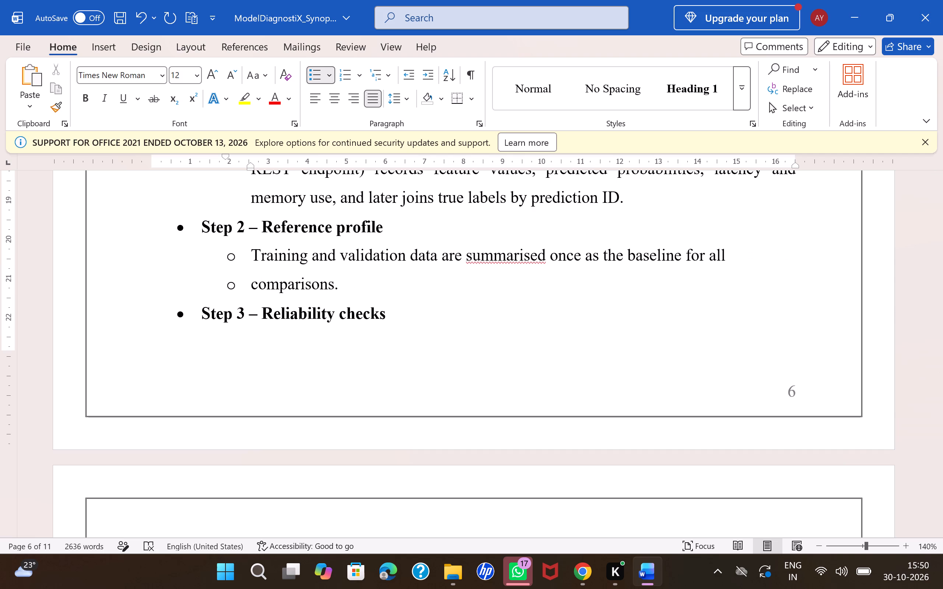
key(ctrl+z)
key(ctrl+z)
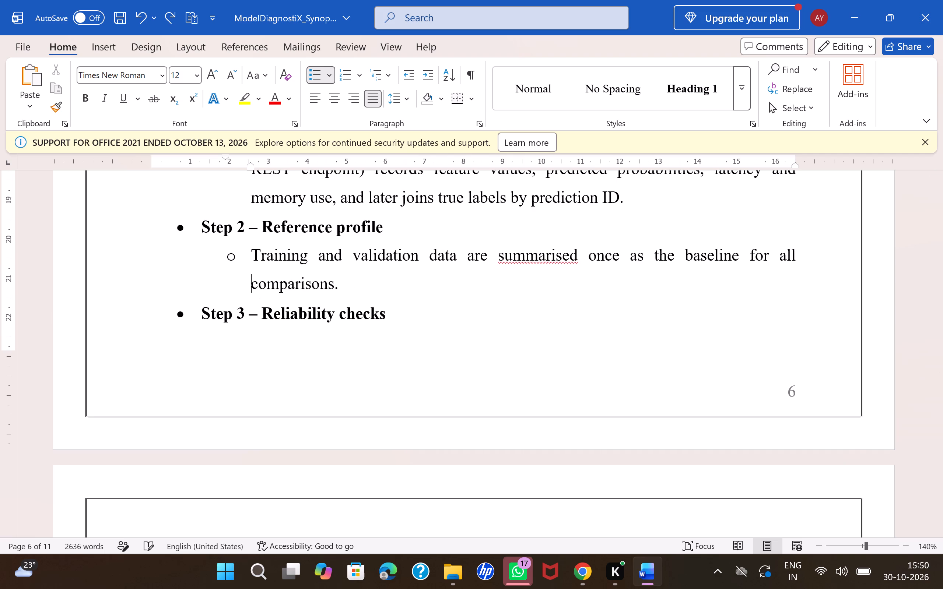
Review the whole synopsis, from the bulleted methodology steps through requirements and references, and again from the title page to section 1.2.
scroll(352, 330, down, 1)
click(352, 330)
scroll(352, 330, down, 1)
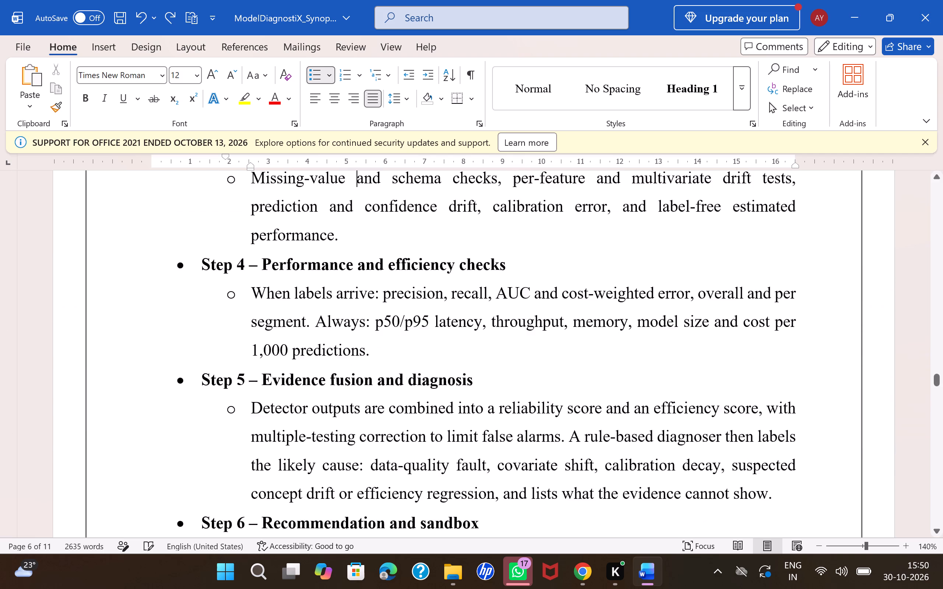
scroll(352, 330, down, 1)
scroll(352, 330, up, 1)
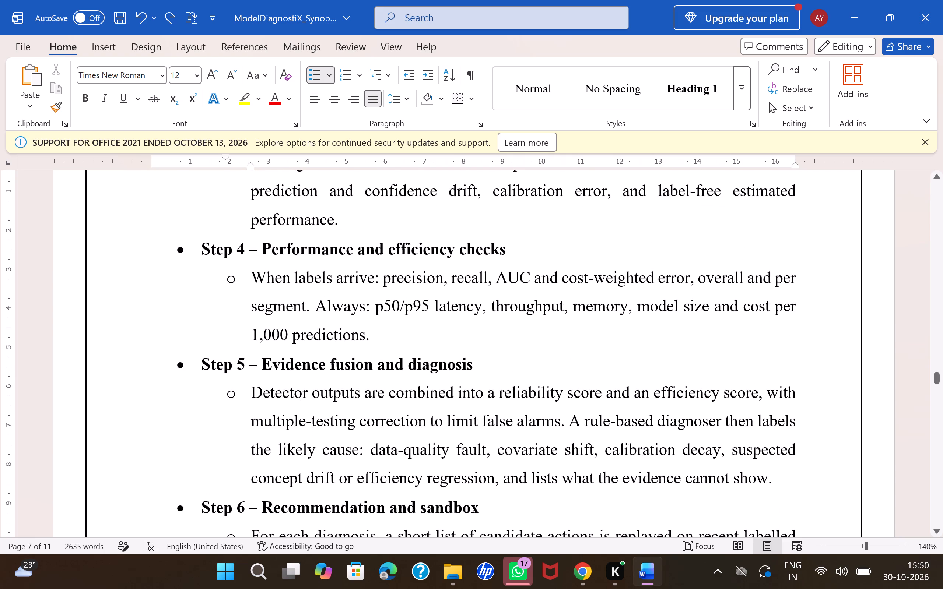
scroll(444, 408, down, 2)
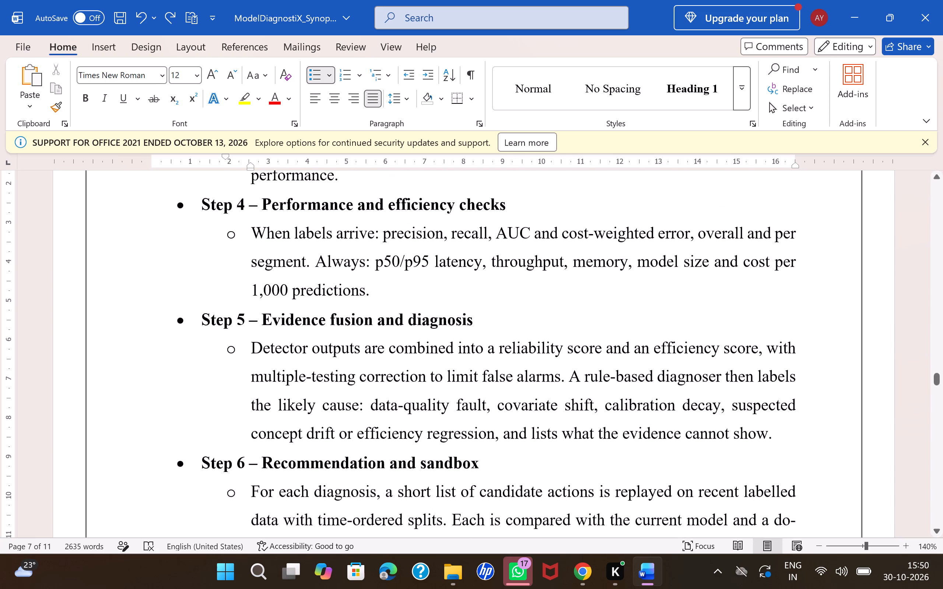
scroll(444, 408, down, 8)
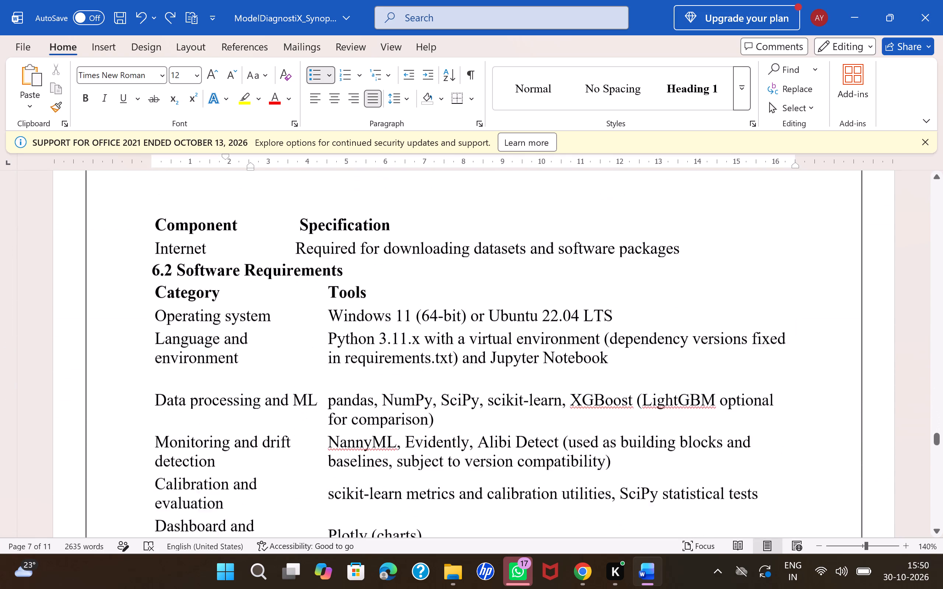
scroll(444, 408, down, 12)
scroll(444, 408, up, 1)
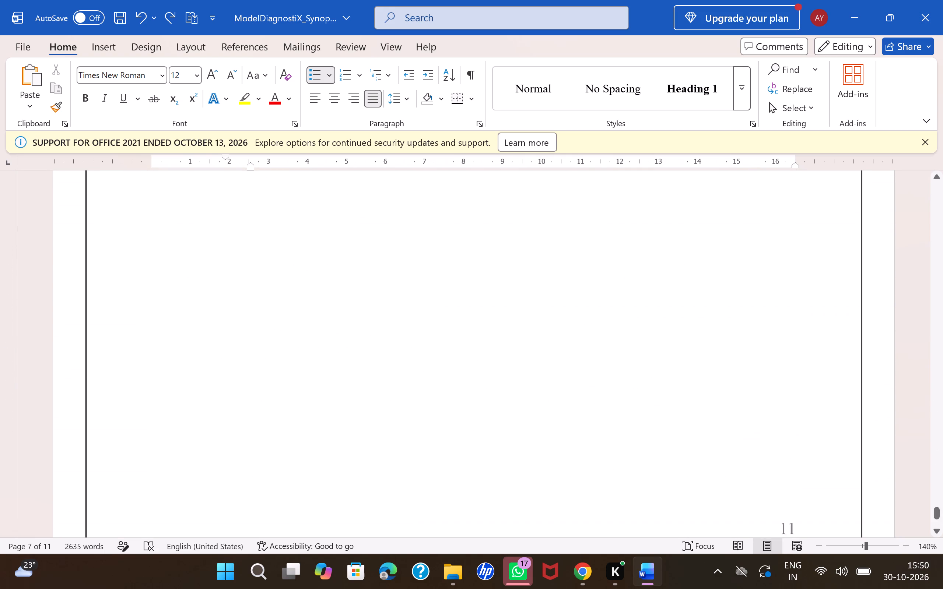
scroll(444, 408, up, 6)
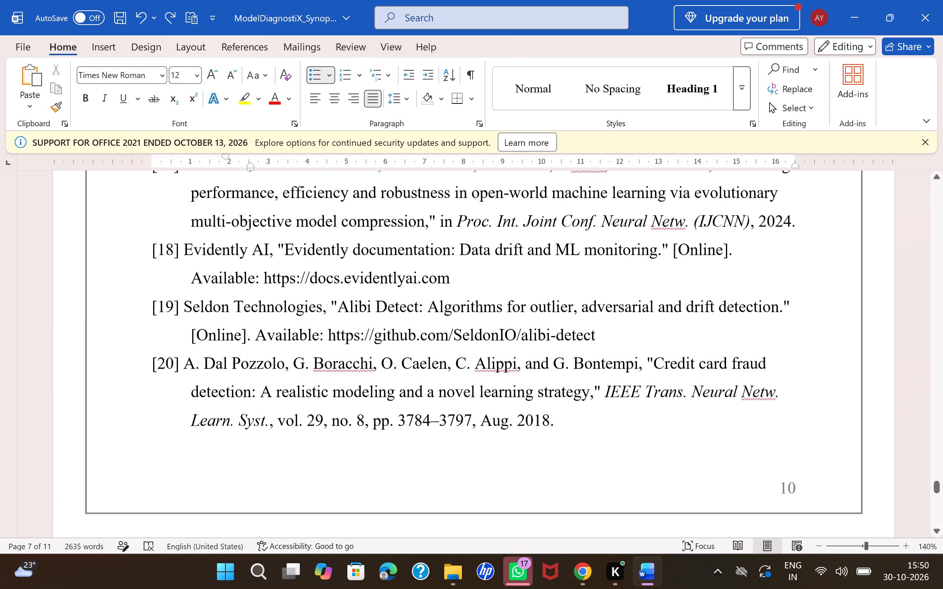
scroll(444, 408, up, 15)
scroll(444, 408, up, 15)
scroll(444, 408, up, 16)
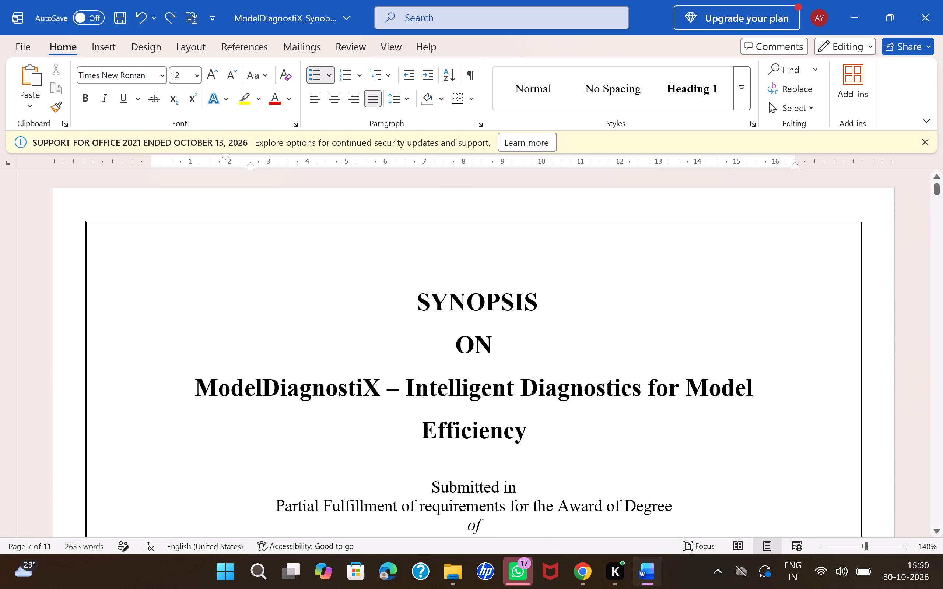
scroll(444, 408, down, 3)
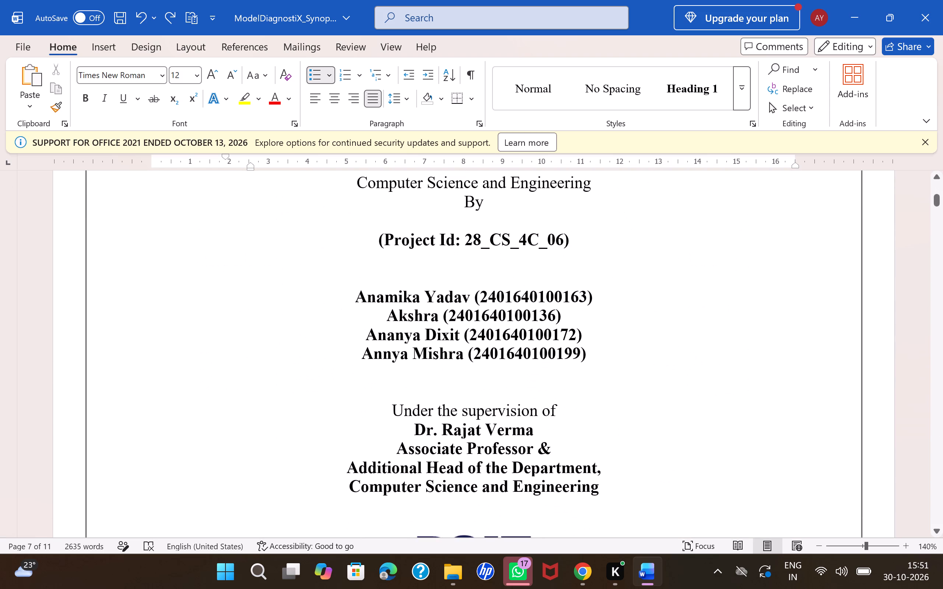
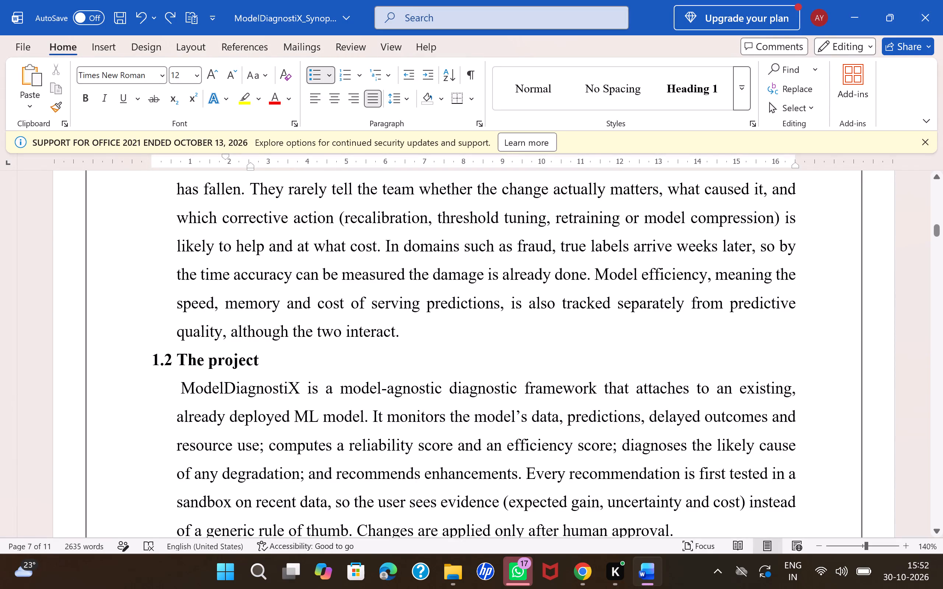
Capitalize "Model Monitoring" and "Drift Detection" in the first sentence of section 1.3 Domain.
scroll(212, 371, down, 2)
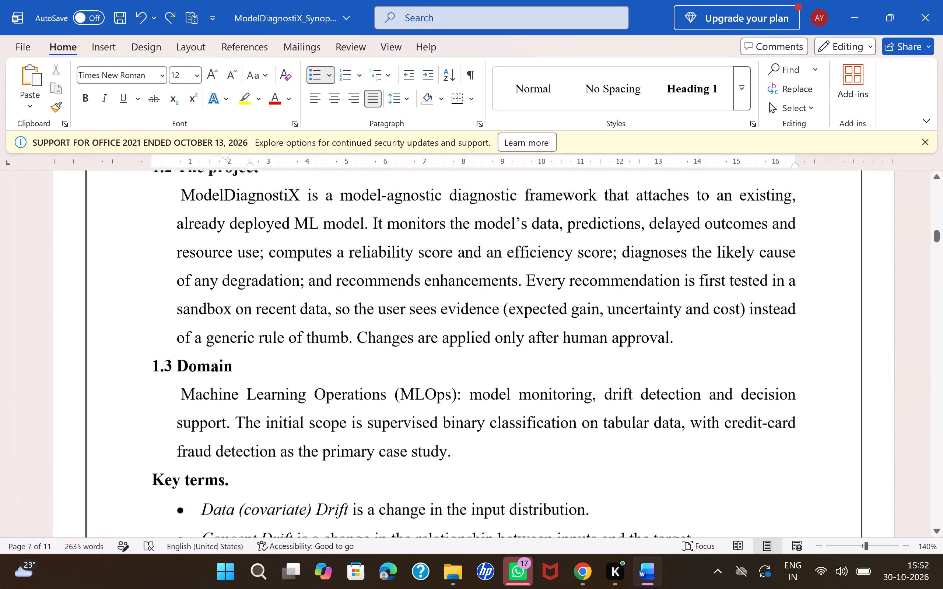
scroll(212, 371, down, 1)
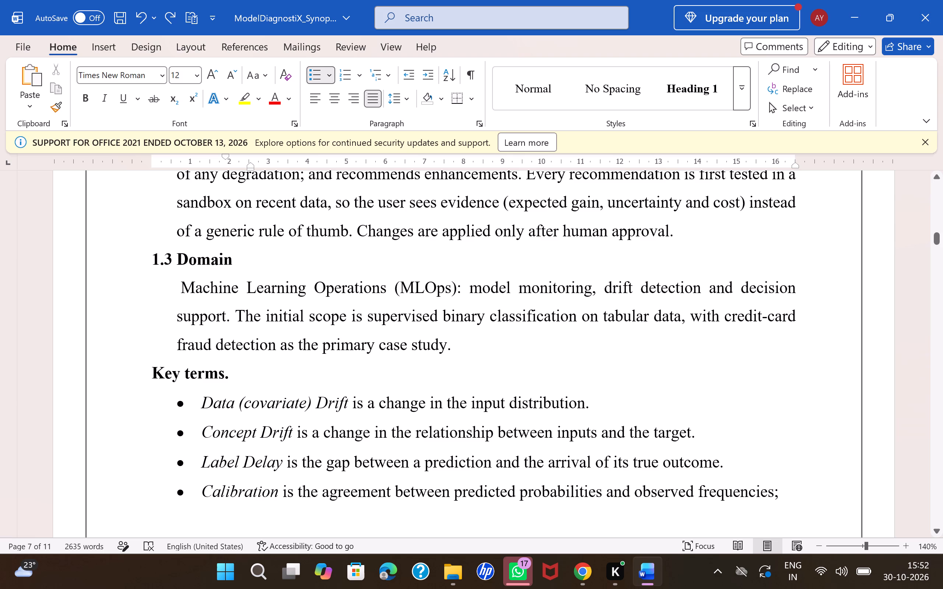
click(483, 289)
key(BackSpace)
key(shift+m)
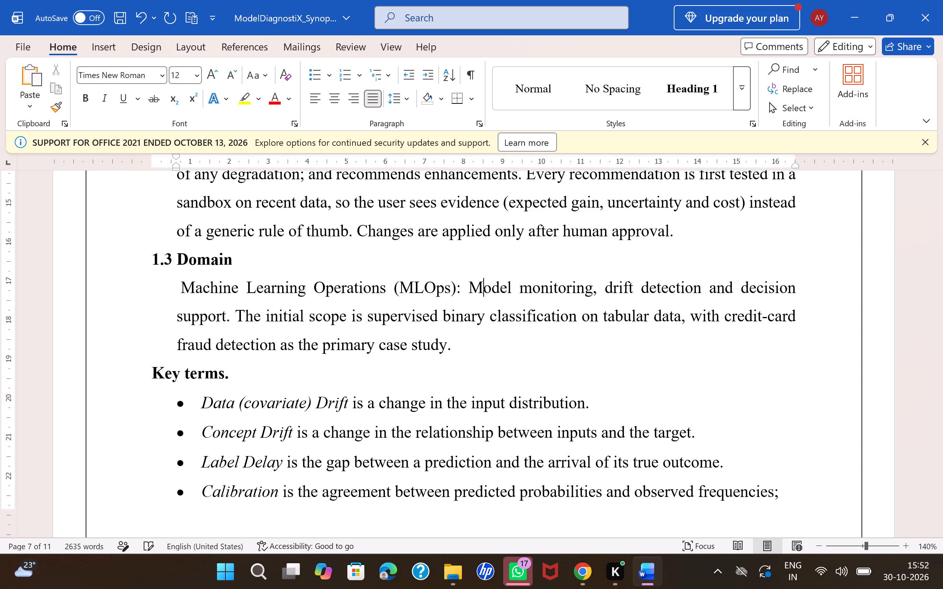
click(533, 286)
key(BackSpace)
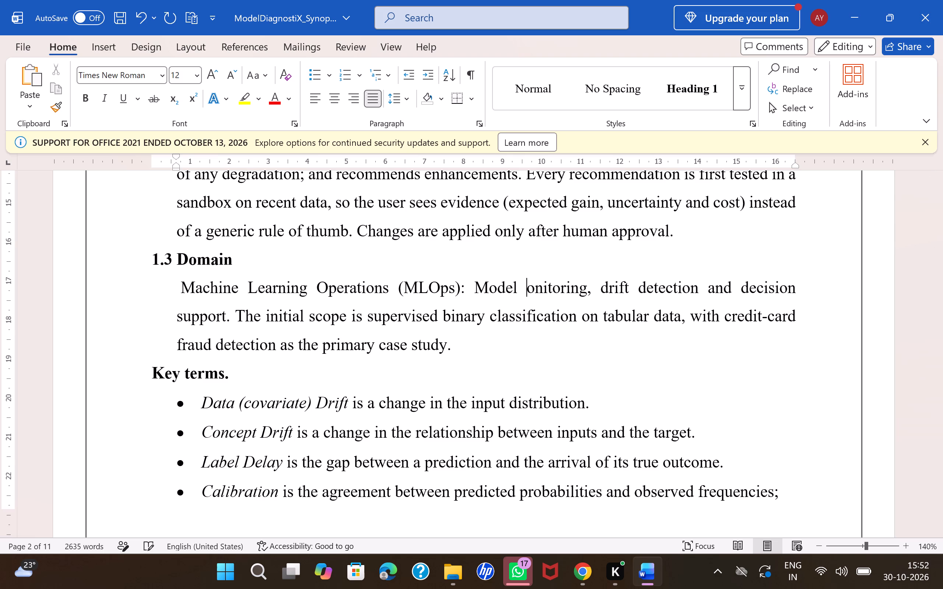
key(shift+m)
click(612, 287)
key(BackSpace)
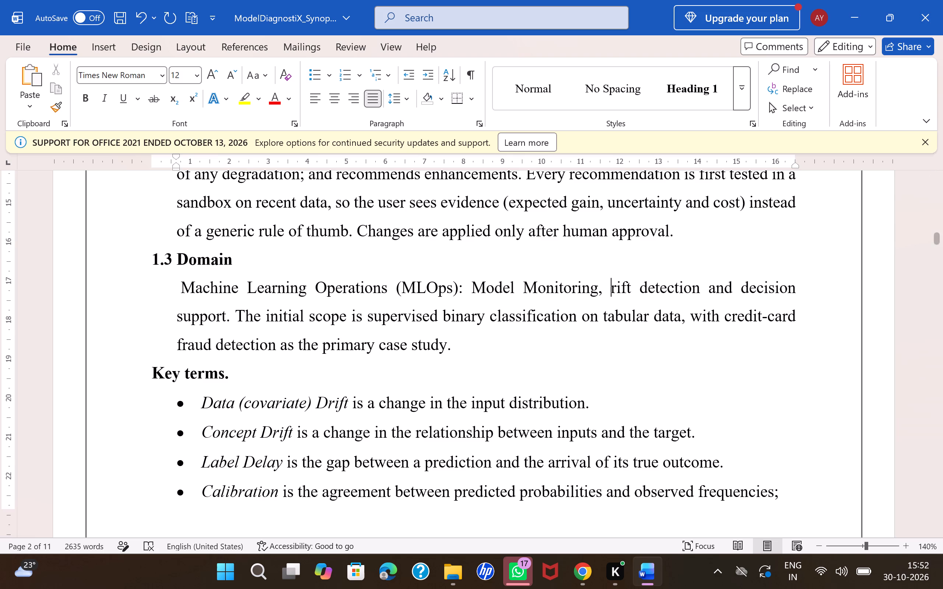
key(shift+d)
click(648, 281)
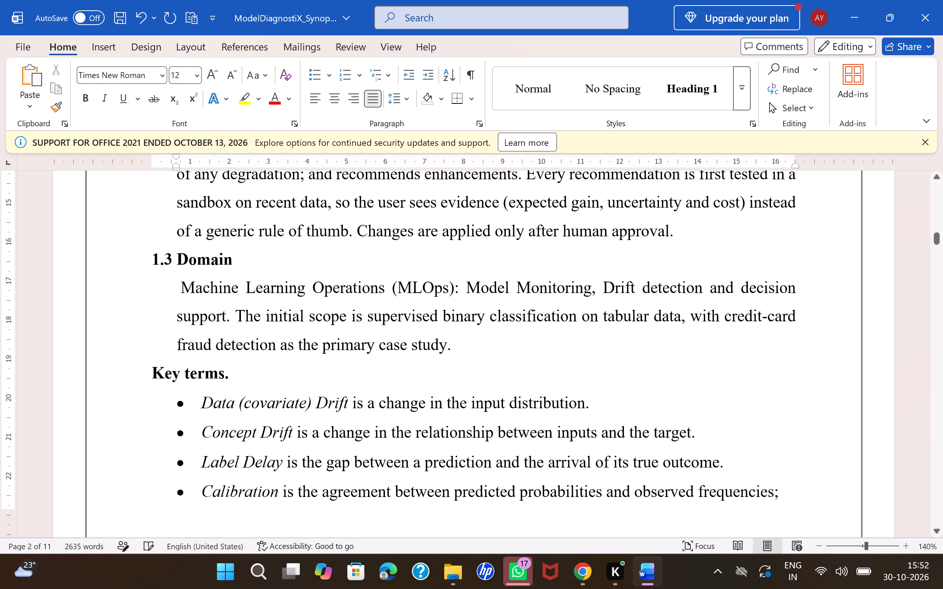
key(BackSpace)
key(shift+d)
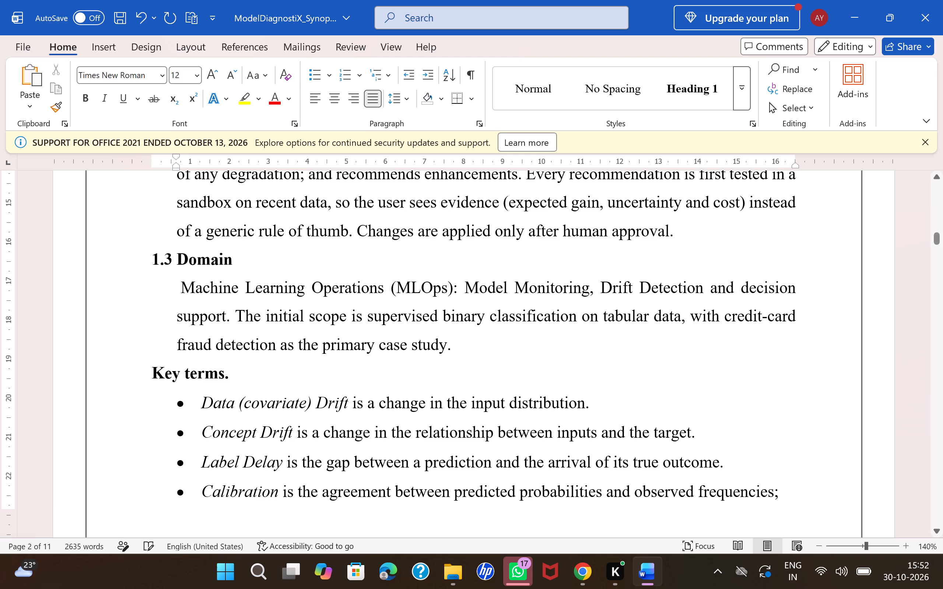
Capitalize "Decision Support" in the first sentence of section 1.3 Domain.
click(749, 288)
key(BackSpace)
key(shift+d)
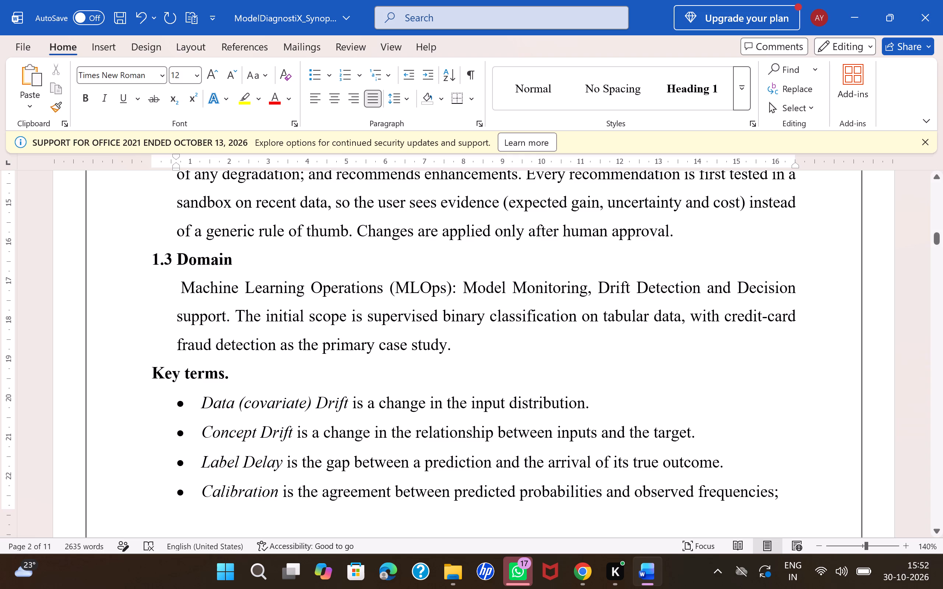
click(186, 314)
key(BackSpace)
key(shift+s)
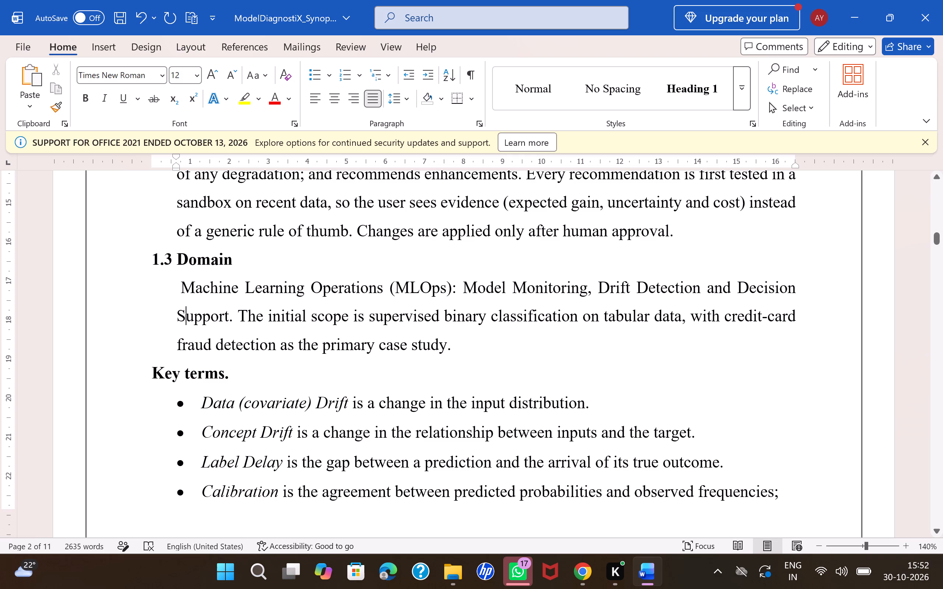
Remove the trailing period from the "Key terms" heading and number it 1.4, making it "1.4 Key terms".
scroll(431, 394, down, 1)
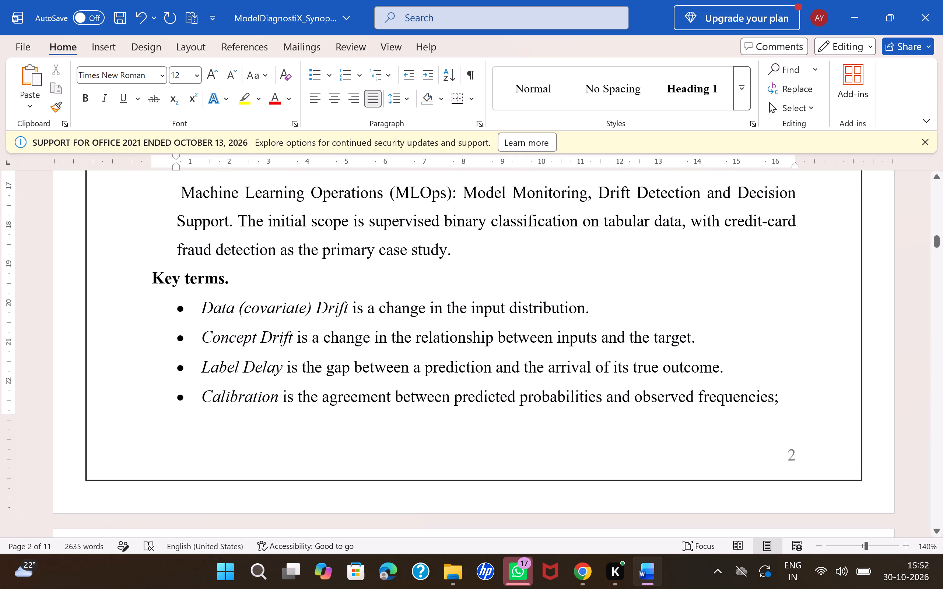
click(226, 274)
scroll(226, 274, up, 1)
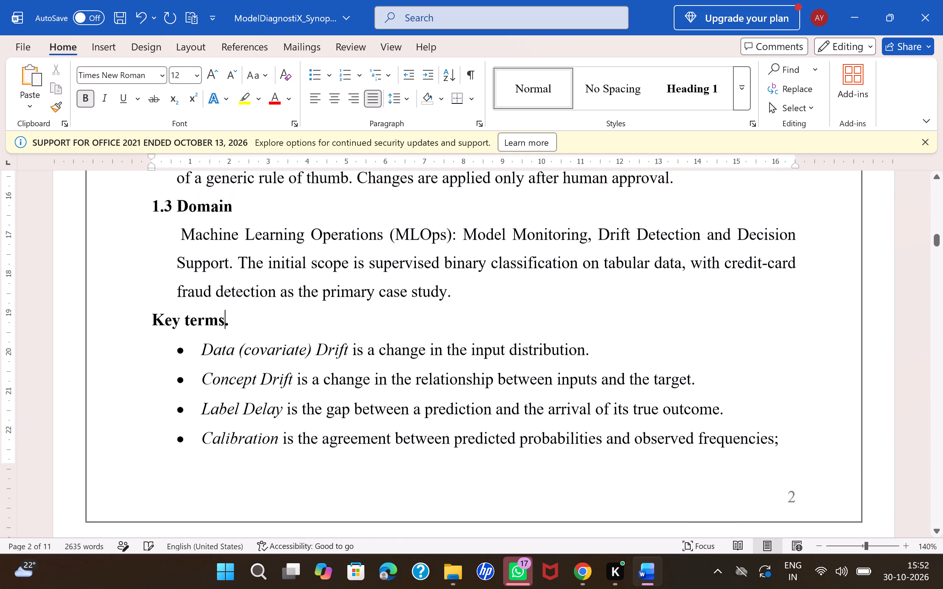
scroll(226, 274, up, 1)
key(Right)
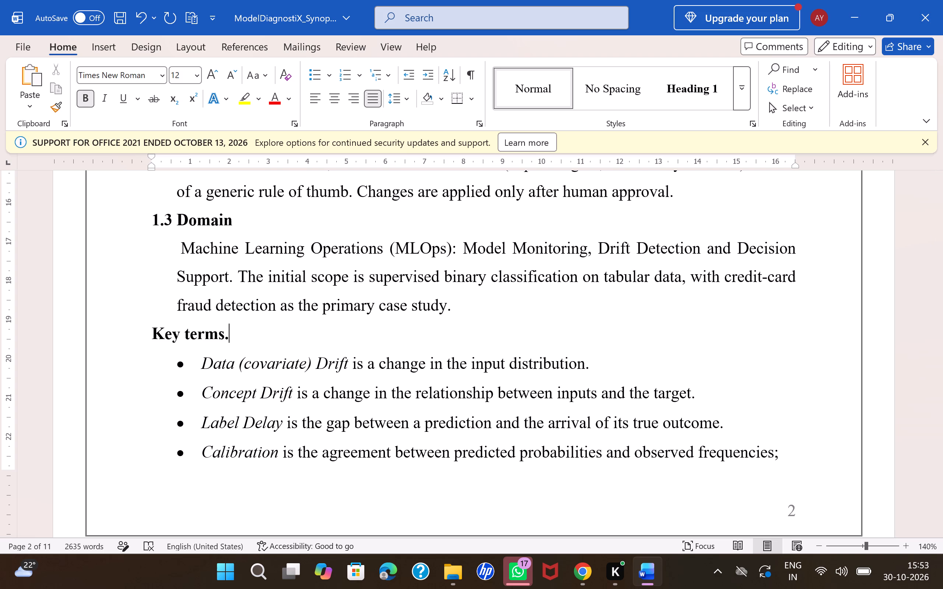
key(Right)
key(BackSpace)
key(BackSpace)
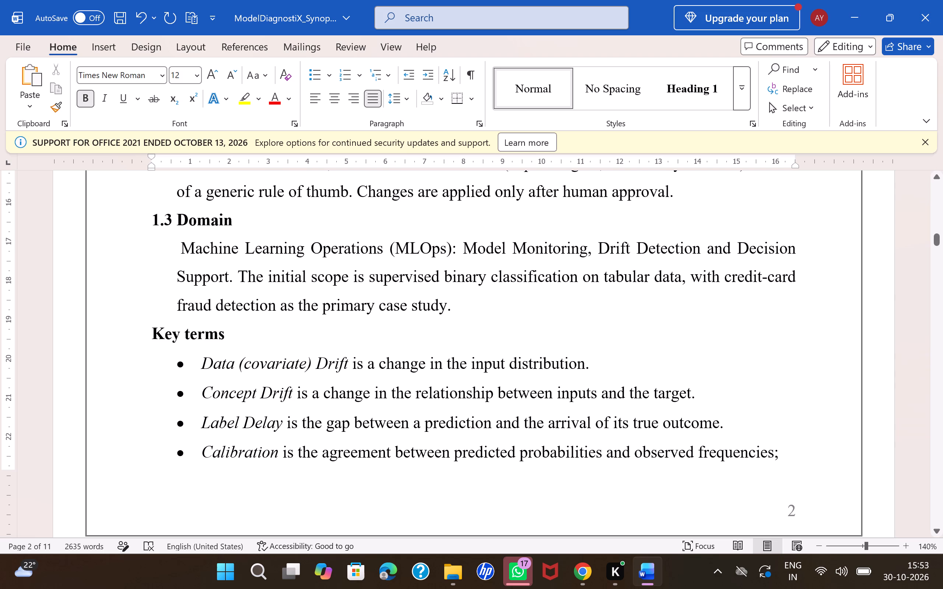
click(155, 331)
text(1.)
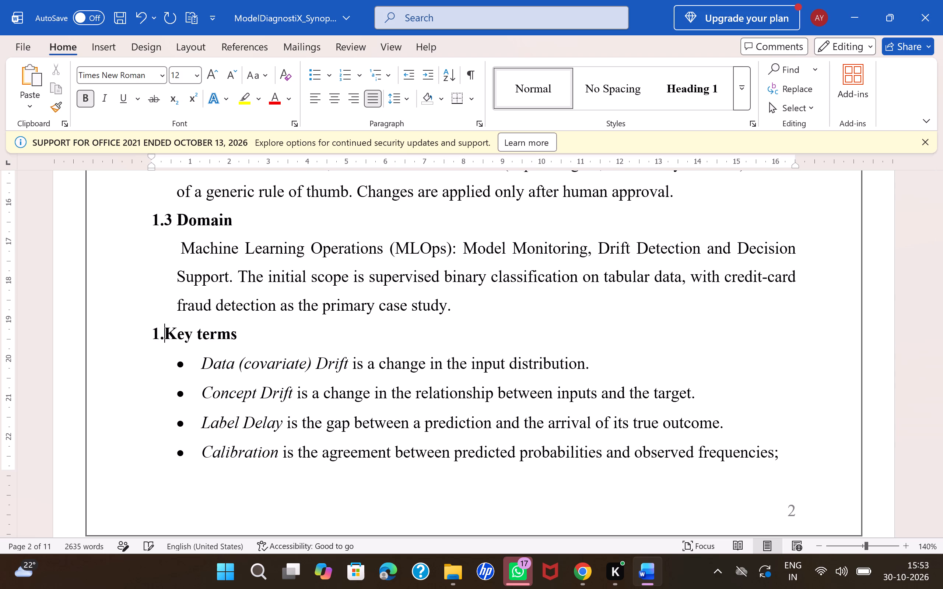
text(4)
key(space)
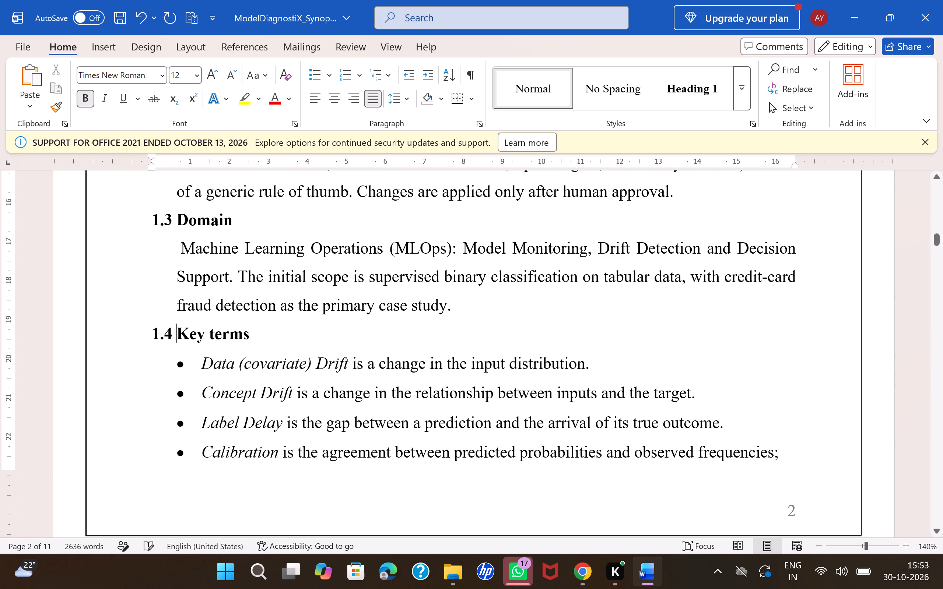
Bold the terms Data (covariate) Drift, Concept Drift, Label Delay and Calibration in the 1.4 Key terms bullets.
scroll(262, 363, down, 4)
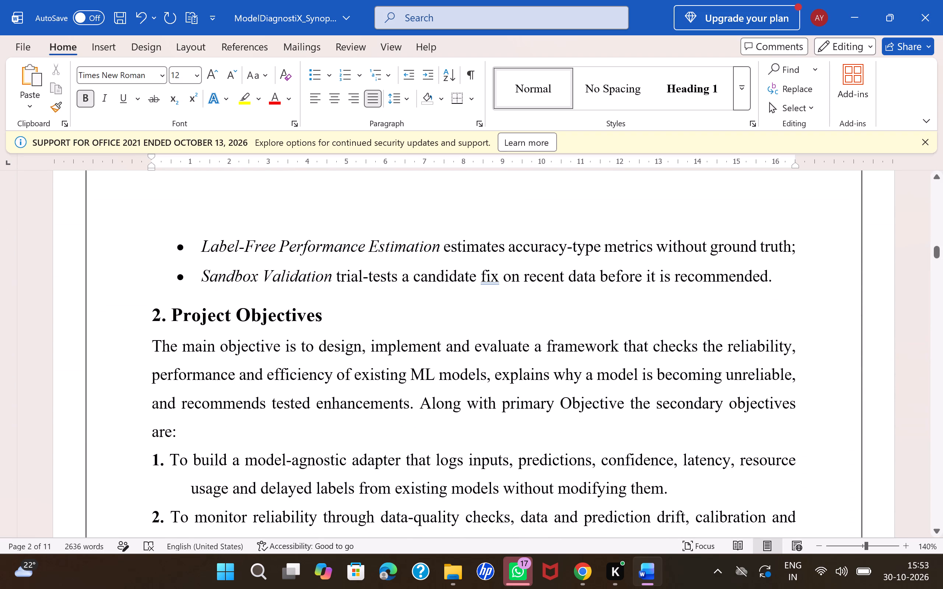
scroll(262, 363, up, 3)
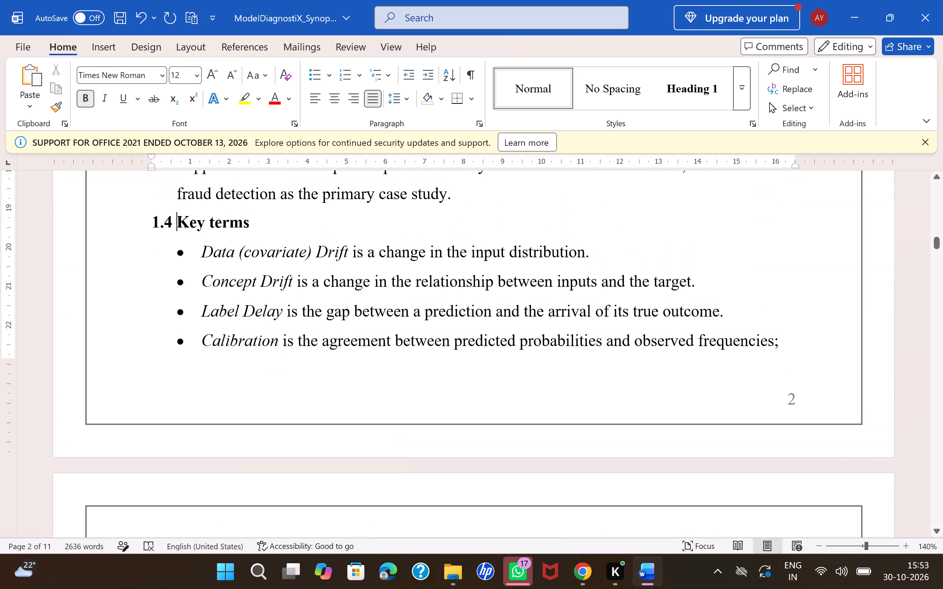
drag(207, 253, 335, 257)
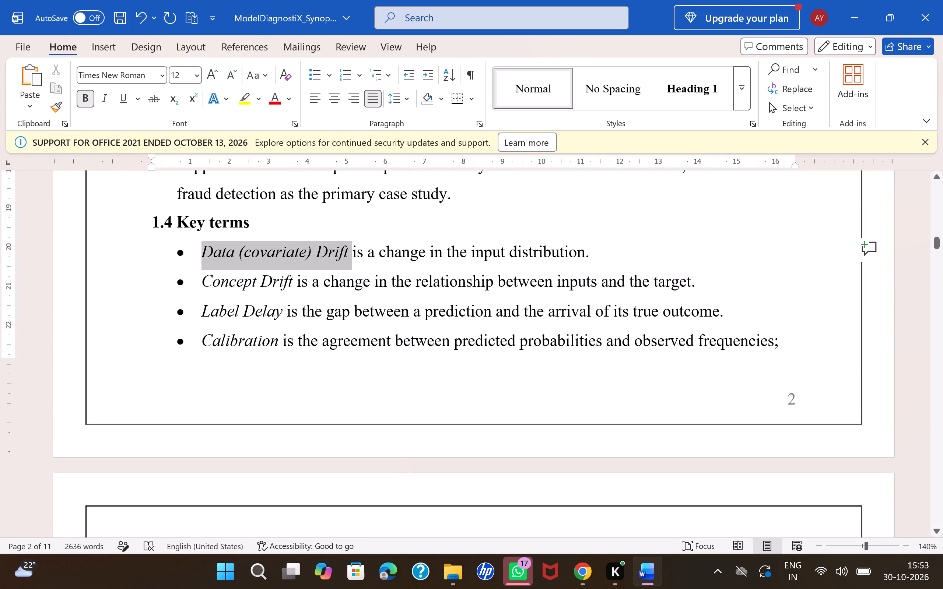
drag(335, 257, 336, 257)
click(348, 233)
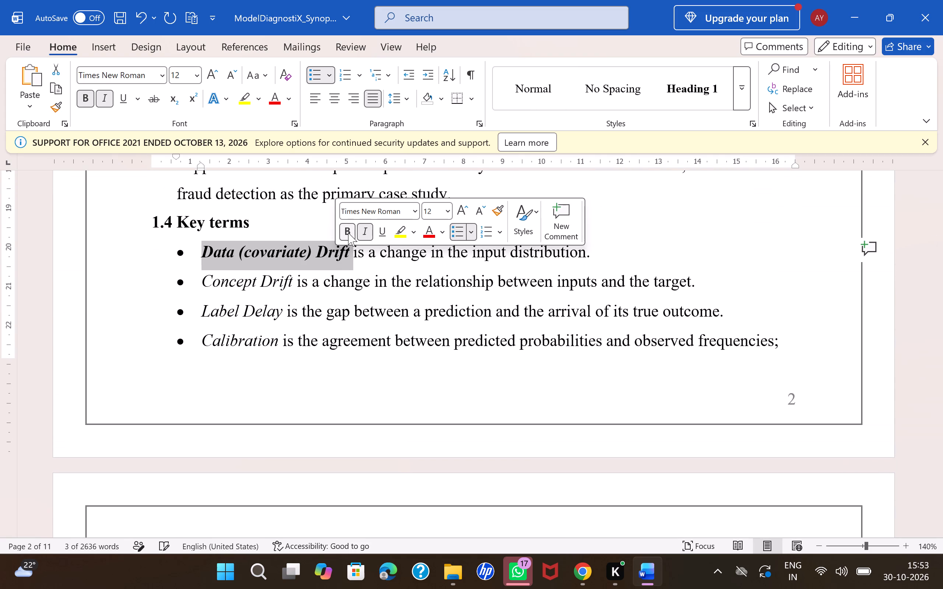
click(204, 273)
drag(204, 273, 249, 276)
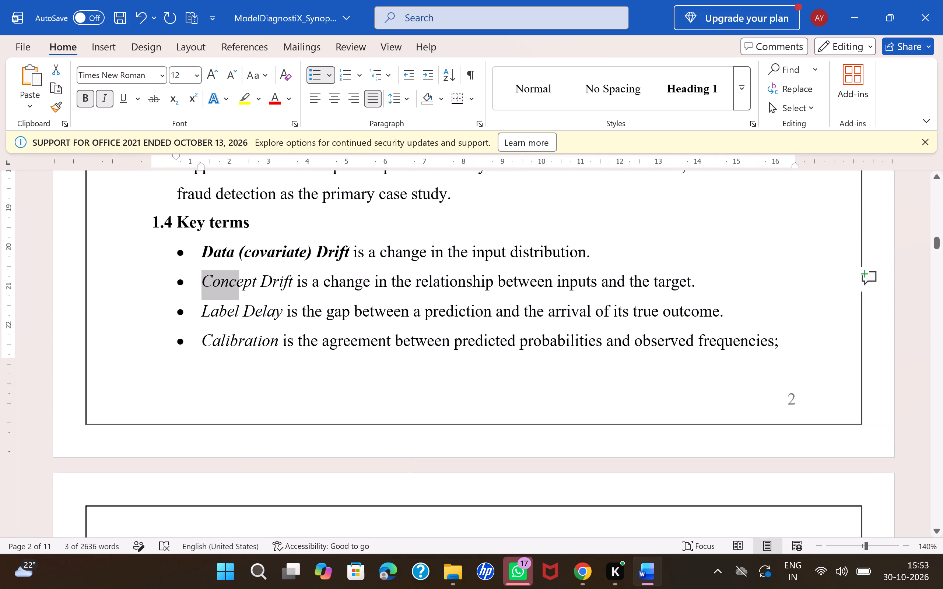
drag(249, 276, 291, 274)
click(302, 248)
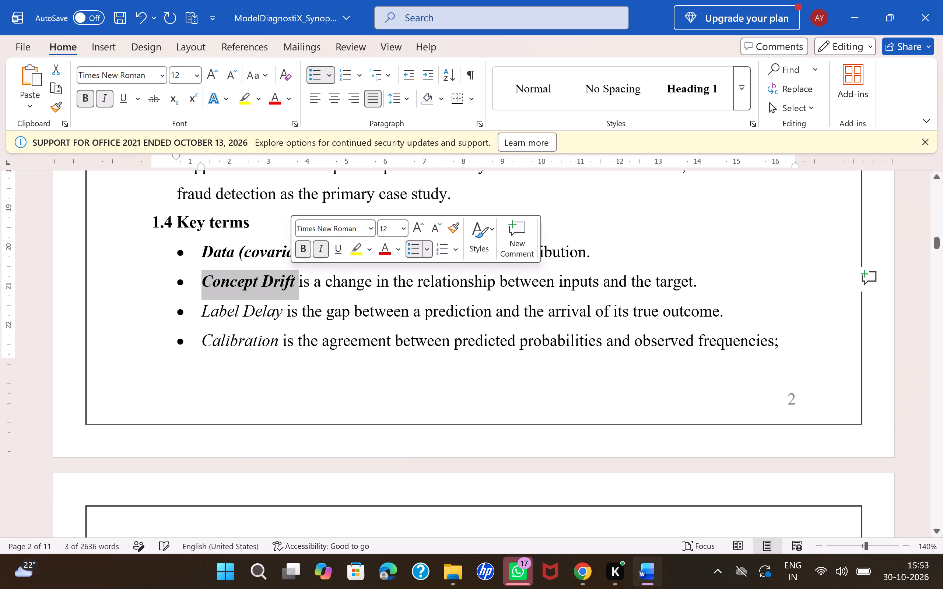
drag(207, 312, 273, 307)
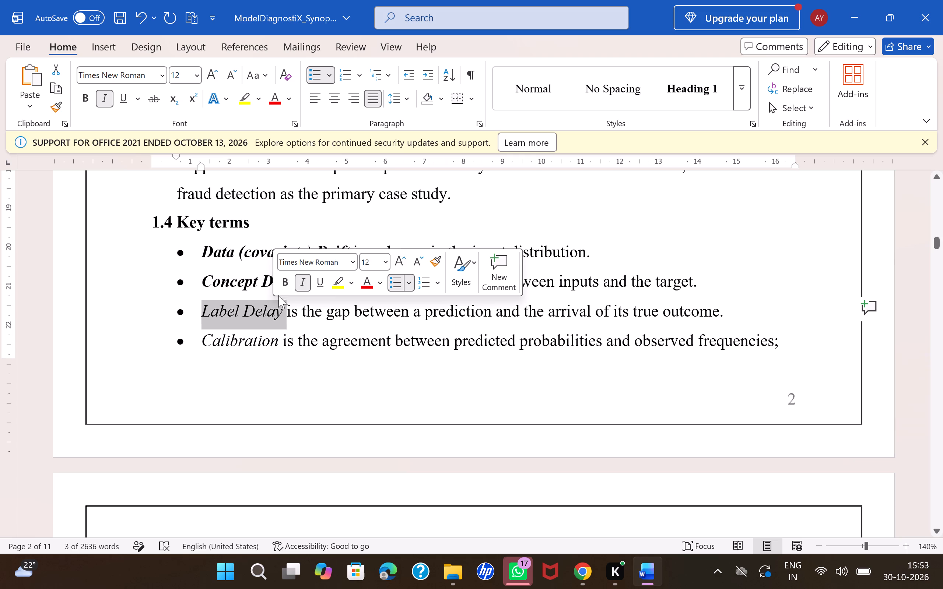
click(280, 285)
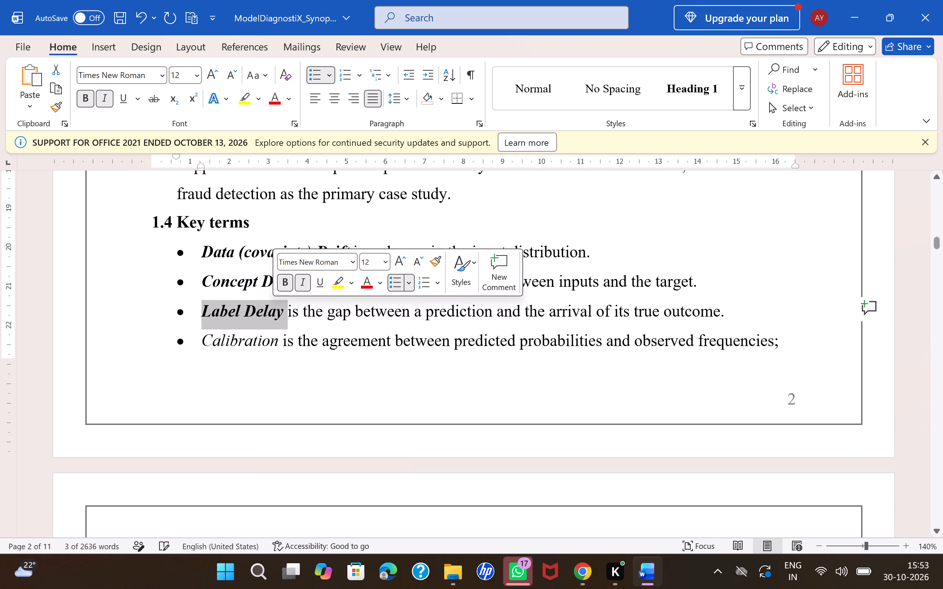
drag(207, 341, 280, 336)
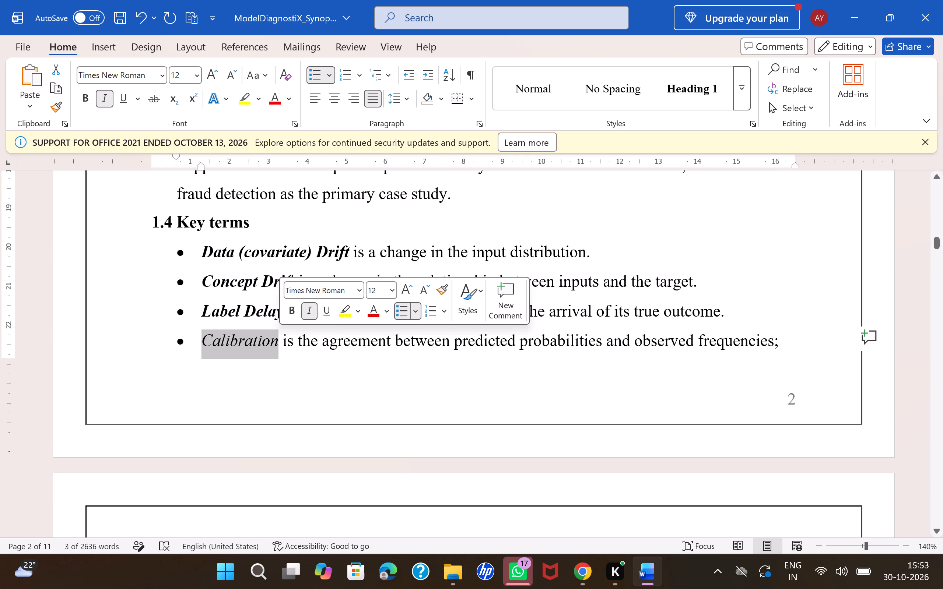
click(292, 311)
Bold the terms Label-Free Performance Estimation and Sandbox Validation in the last two key-term bullets.
scroll(294, 398, down, 1)
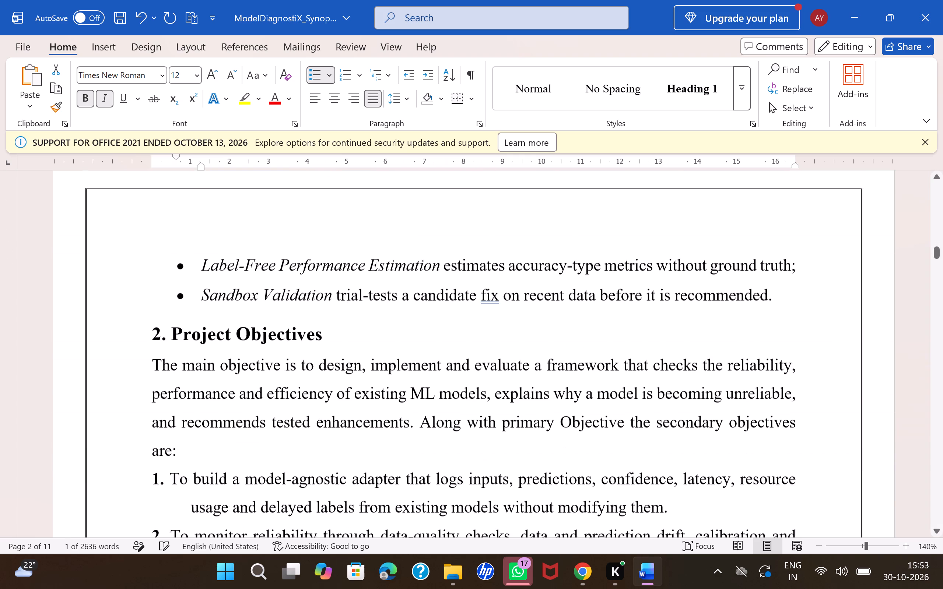
scroll(294, 398, down, 1)
drag(201, 230, 334, 218)
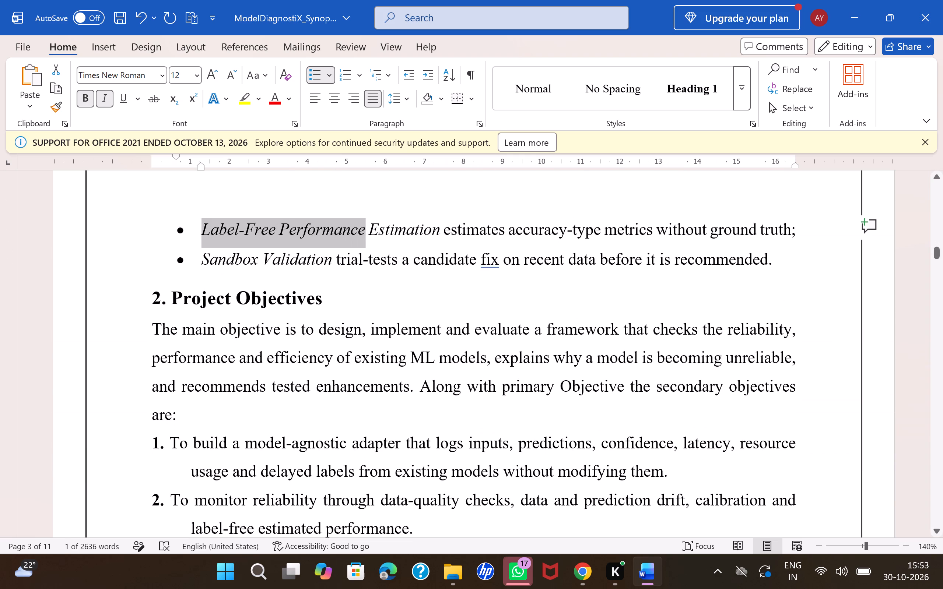
drag(334, 218, 432, 222)
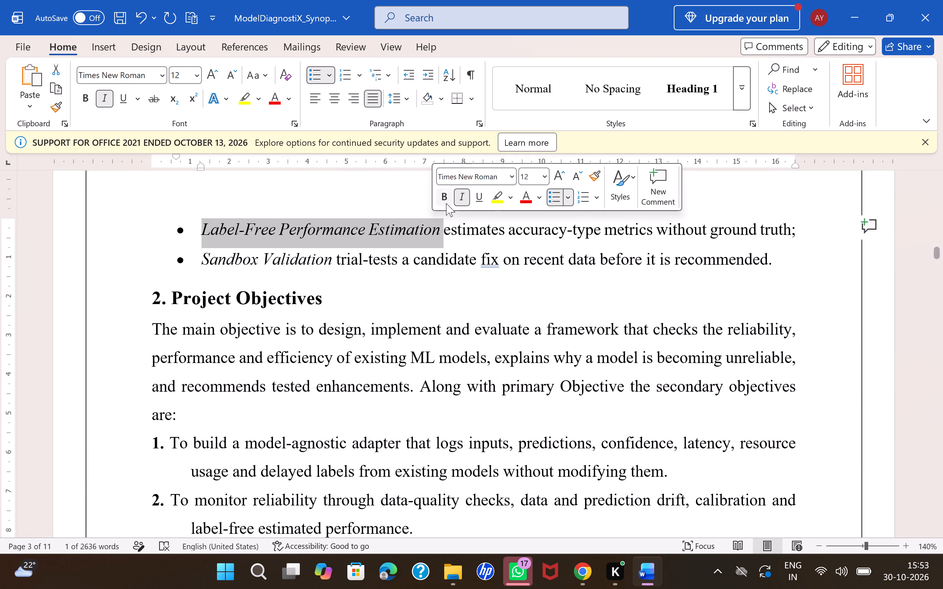
click(447, 198)
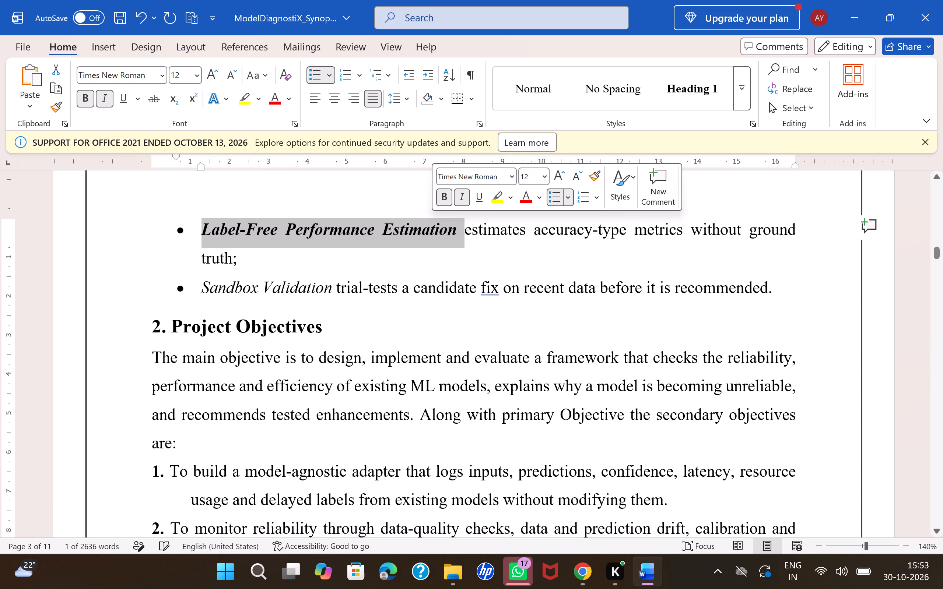
drag(204, 287, 317, 282)
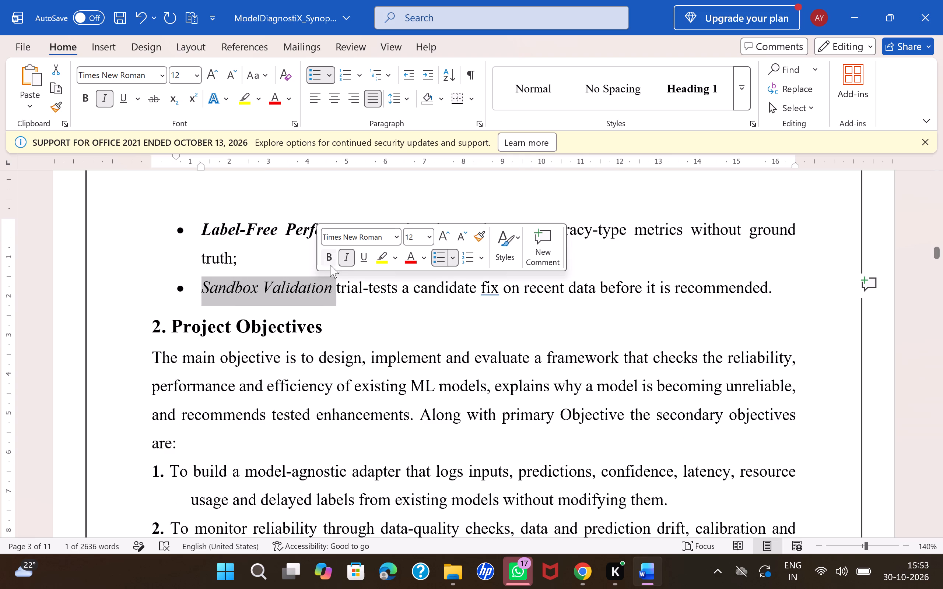
click(332, 254)
click(428, 320)
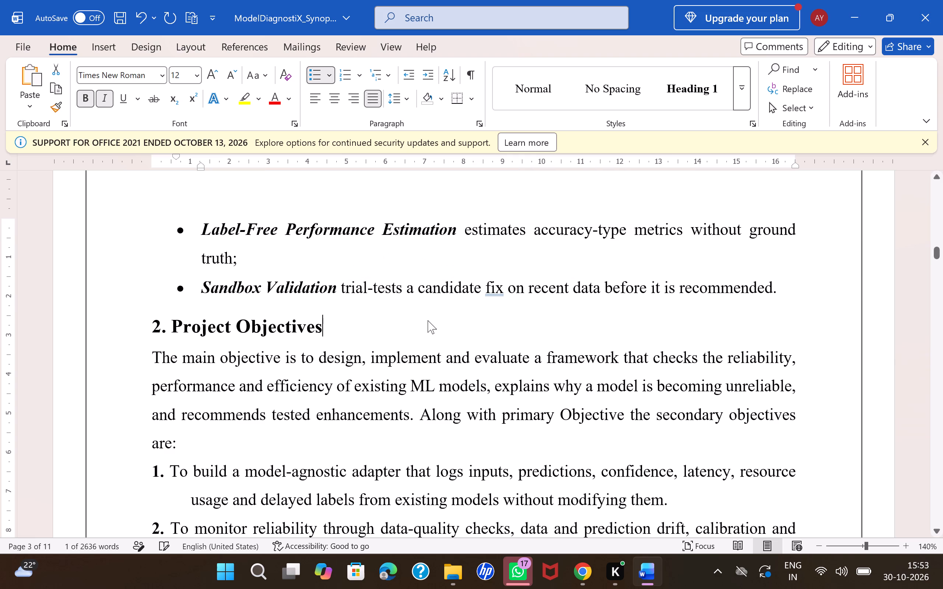
scroll(428, 320, down, 2)
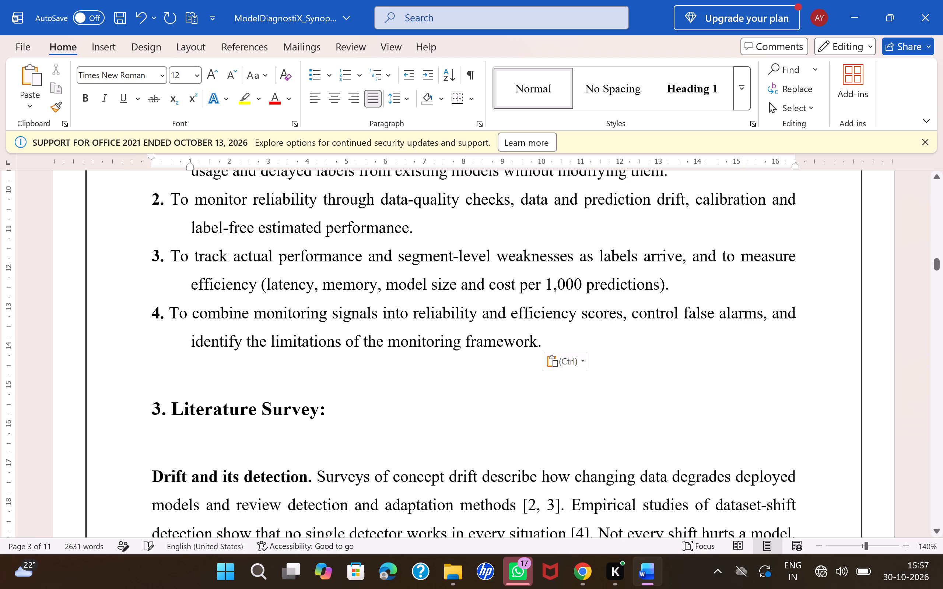
key(BackSpace)
key(BackSpace)
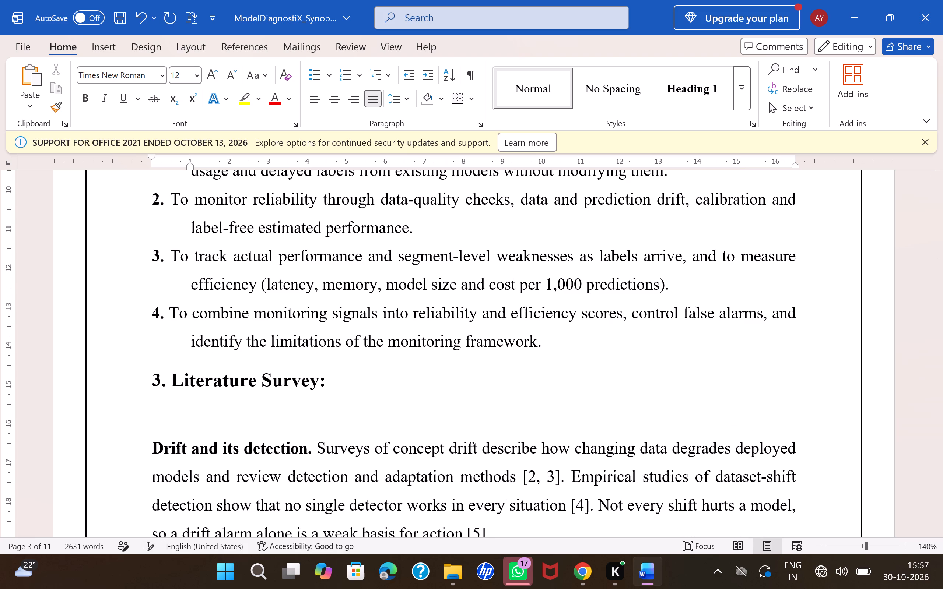
click(333, 385)
Capitalize "Primary" and "Secondary Objectives" in the sentence that introduces the numbered objectives.
scroll(333, 385, up, 1)
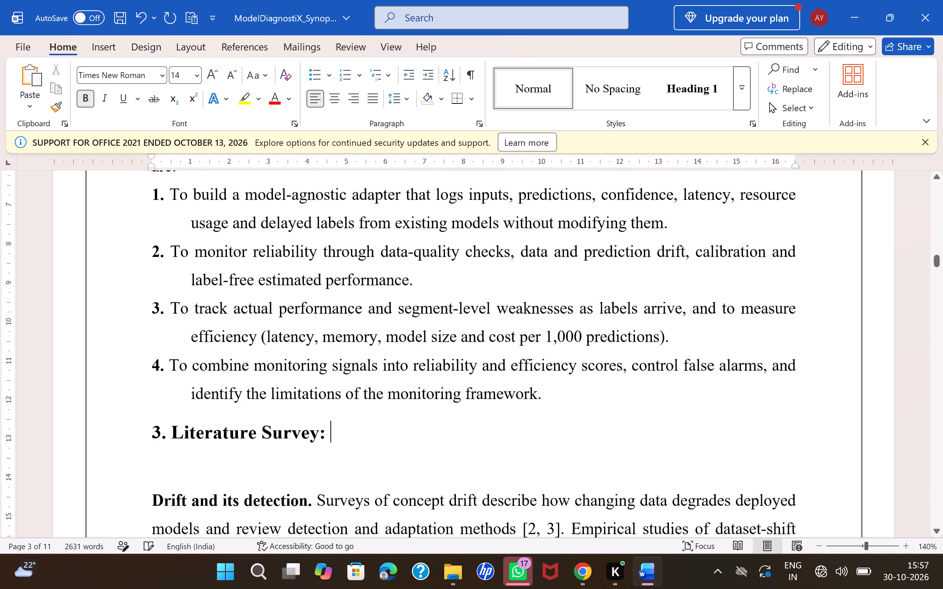
scroll(333, 385, up, 2)
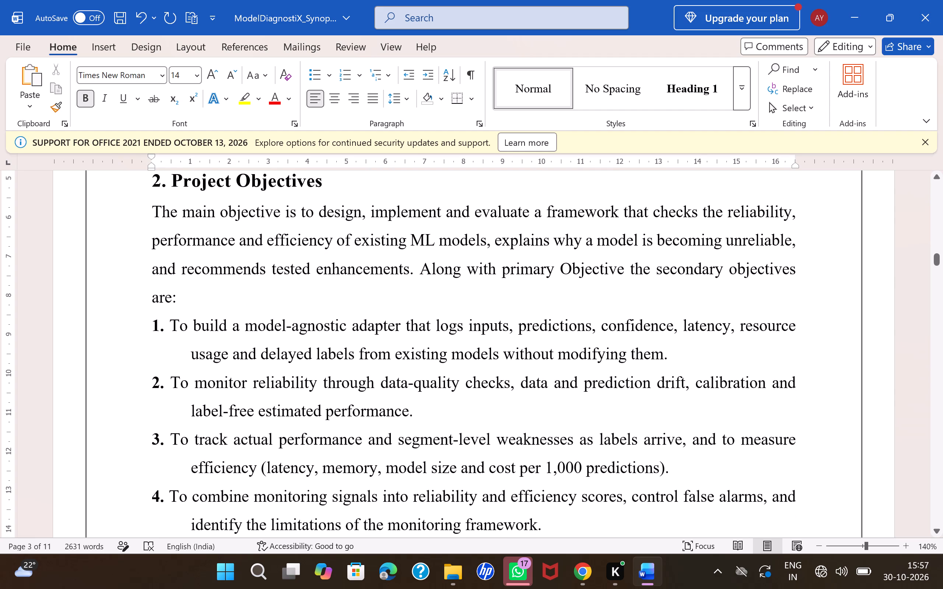
click(510, 265)
key(BackSpace)
key(shift+p)
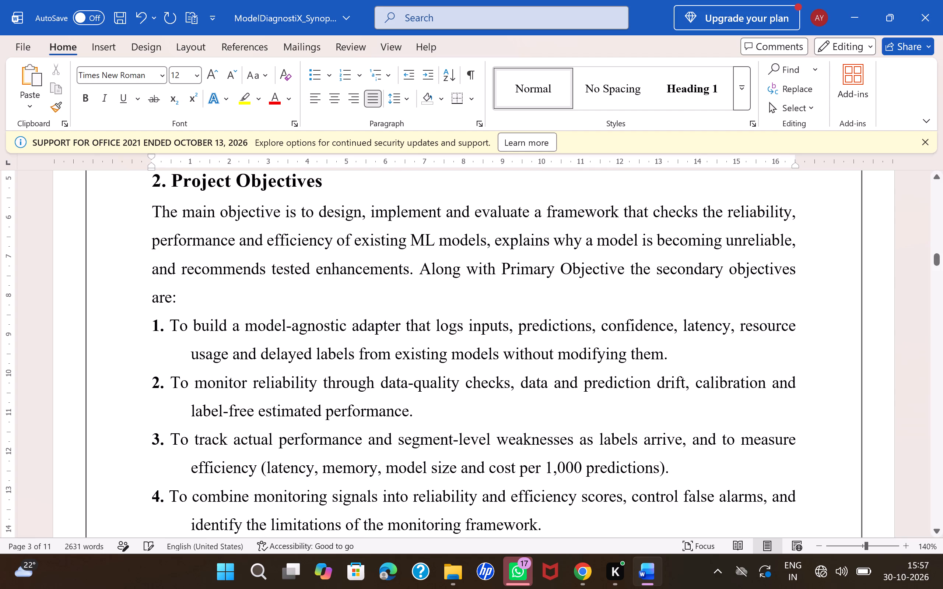
click(660, 268)
key(BackSpace)
key(shift+s)
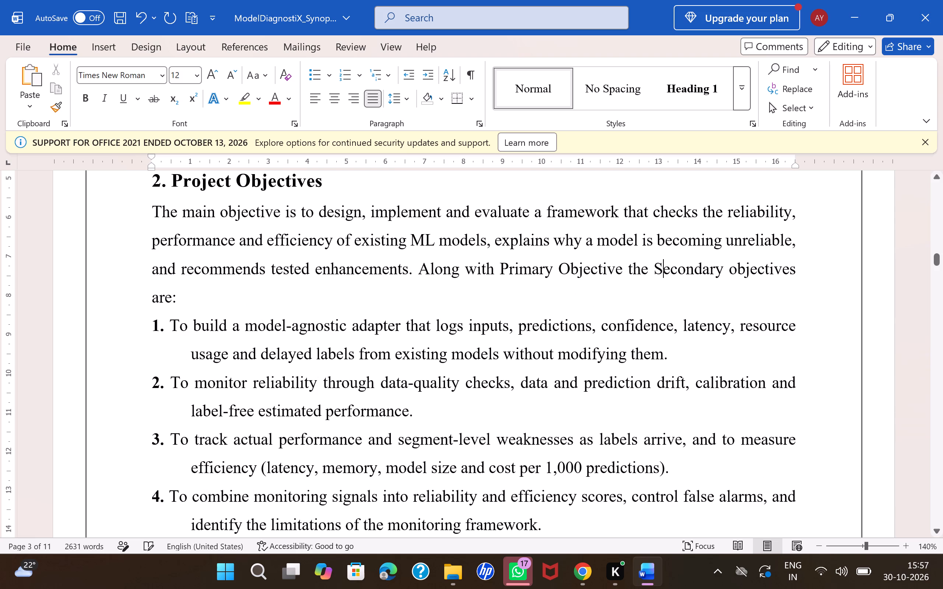
click(737, 270)
key(BackSpace)
key(shift+o)
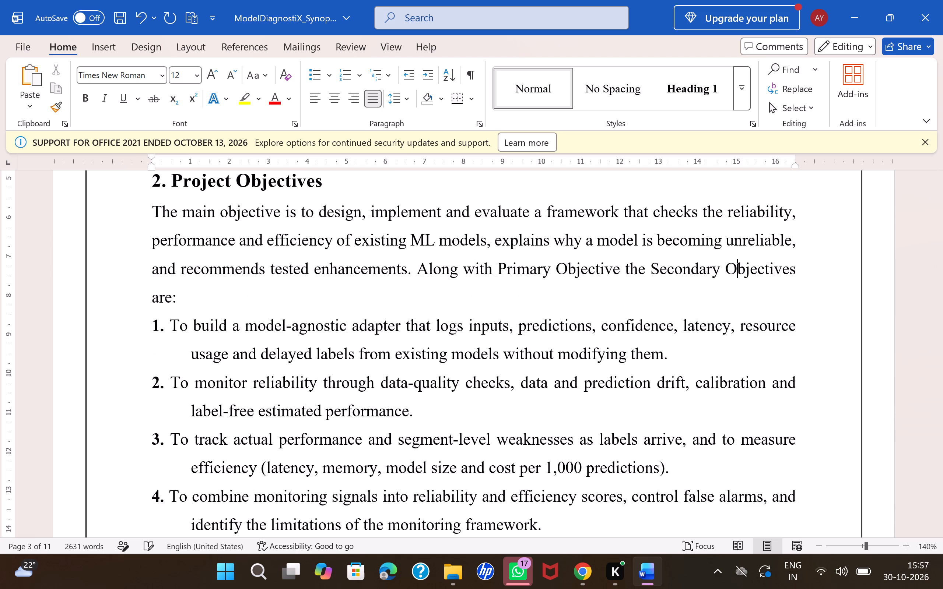
Look through the shortened objectives and the Literature Survey section, down to the Table 1 comparison and the Research gap paragraph.
scroll(610, 343, down, 1)
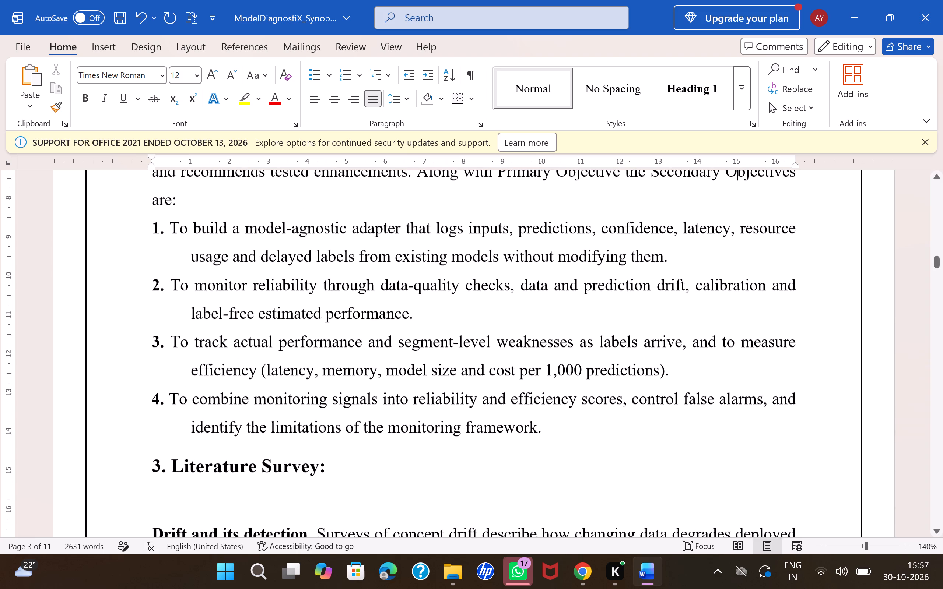
scroll(610, 343, down, 1)
scroll(461, 373, up, 1)
scroll(461, 373, down, 2)
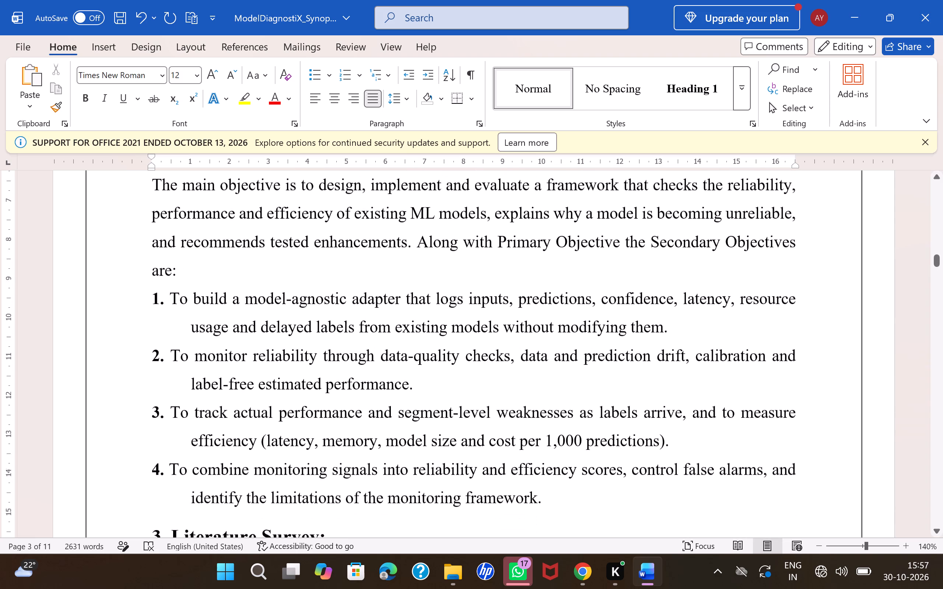
scroll(461, 373, down, 2)
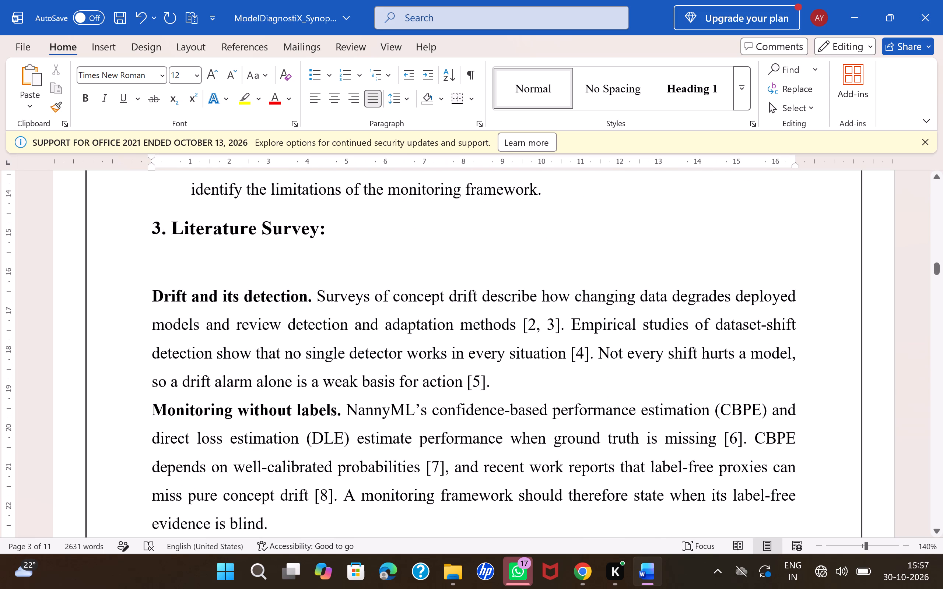
drag(154, 230, 279, 579)
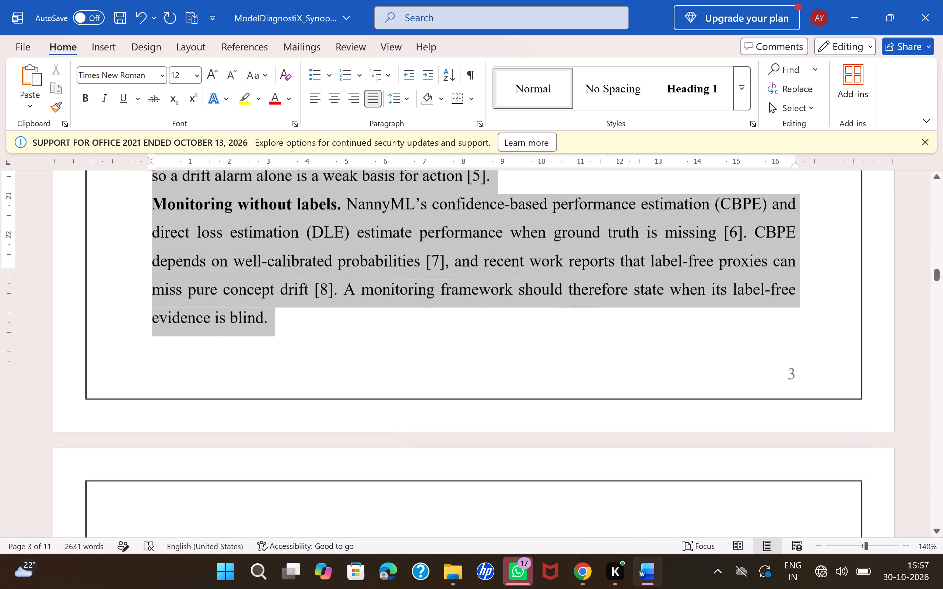
drag(279, 579, 374, 391)
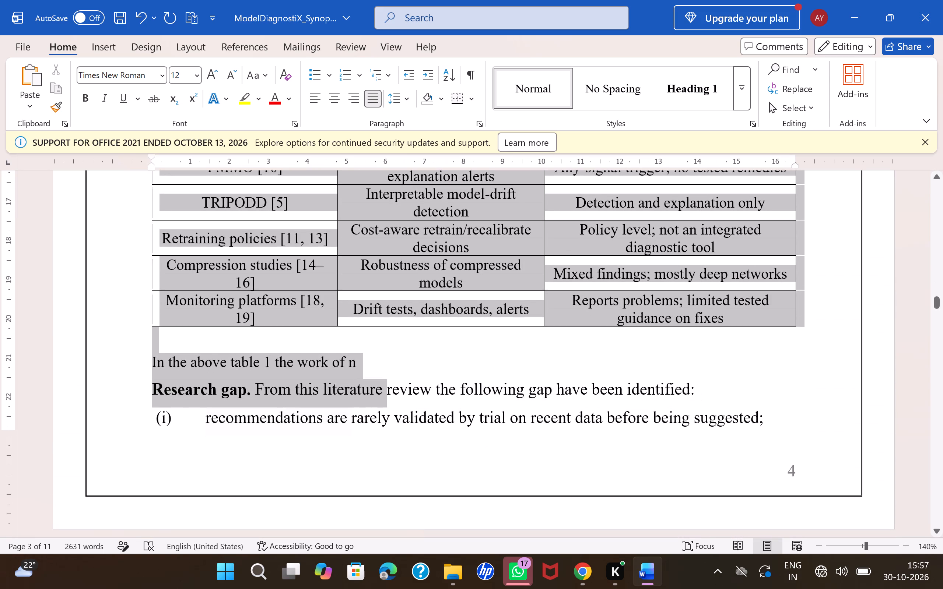
drag(374, 391, 361, 215)
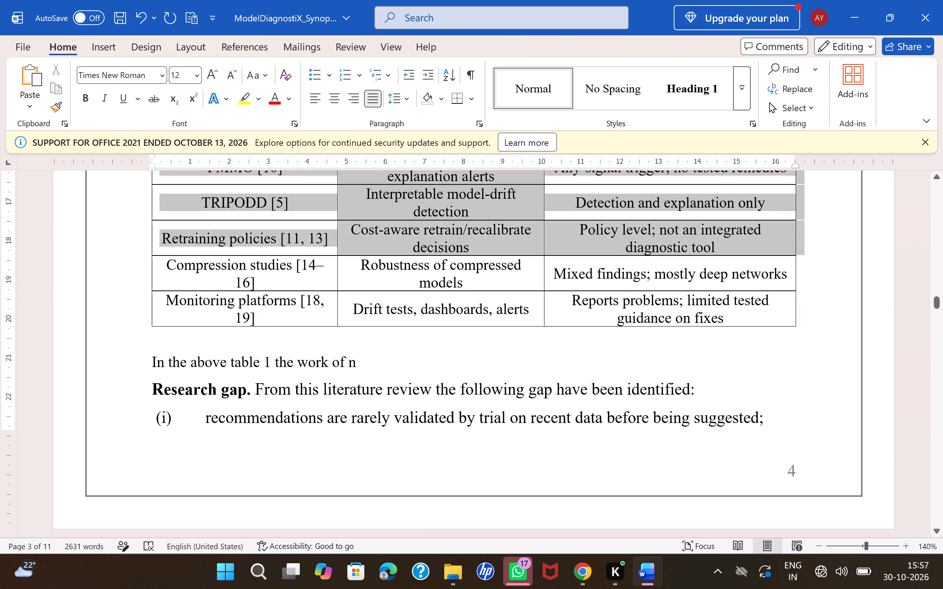
drag(361, 215, 285, 143)
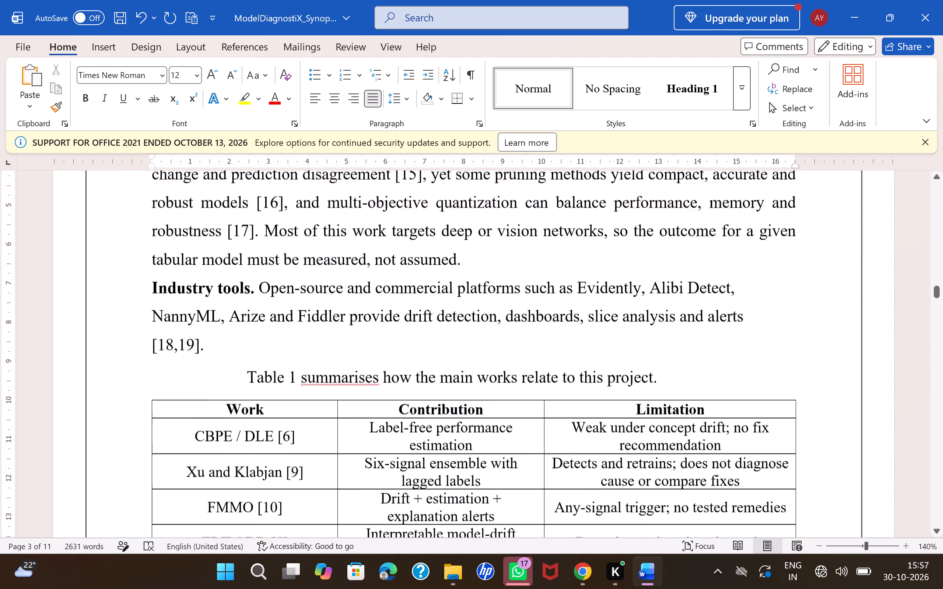
drag(285, 143, 491, 526)
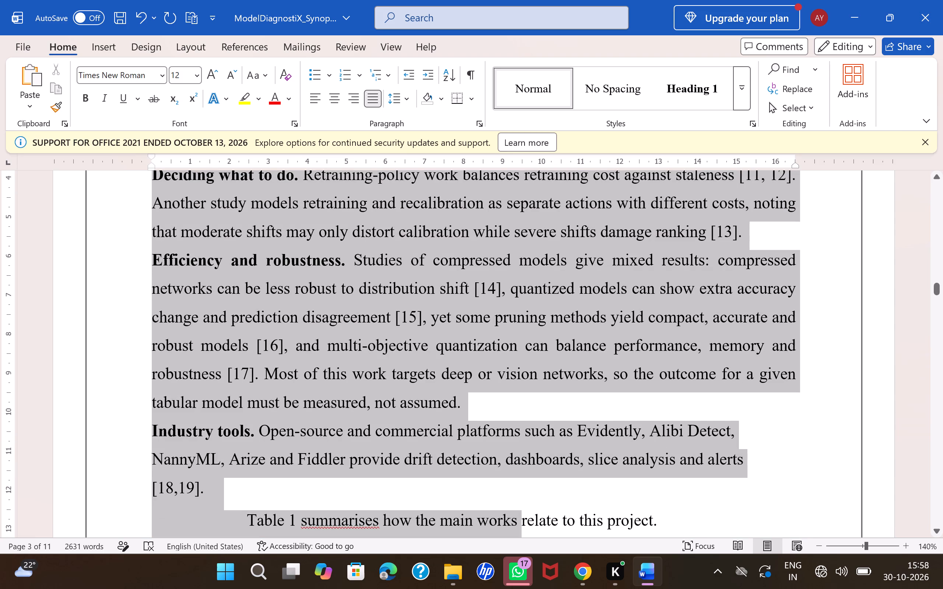
drag(491, 526, 470, 340)
click(470, 340)
scroll(470, 340, down, 1)
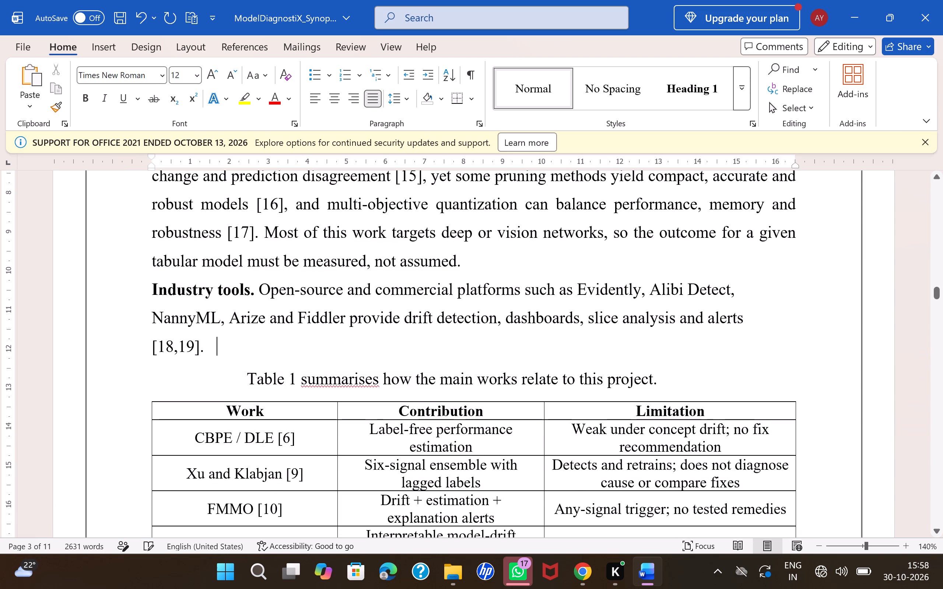
scroll(470, 340, down, 1)
In the main objective sentence under Project Objectives, capitalize the words "Design", "Implement", "Evaluate" and "Framework".
scroll(470, 340, up, 1)
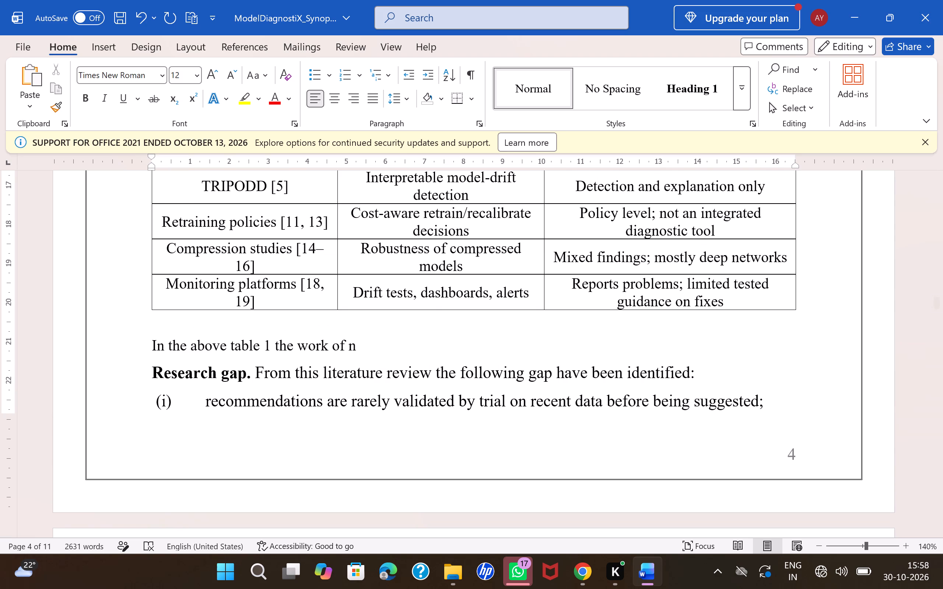
scroll(470, 340, up, 5)
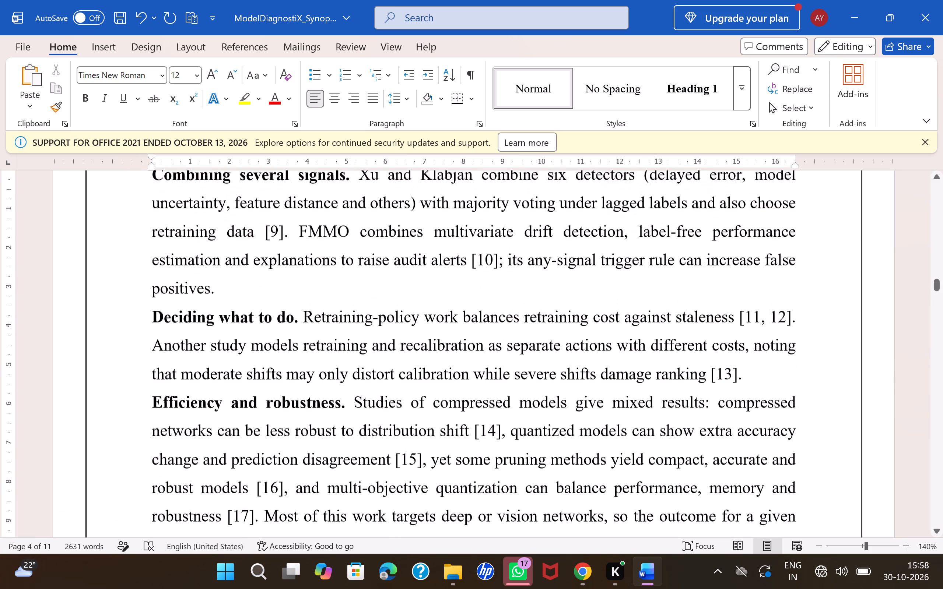
scroll(470, 340, up, 5)
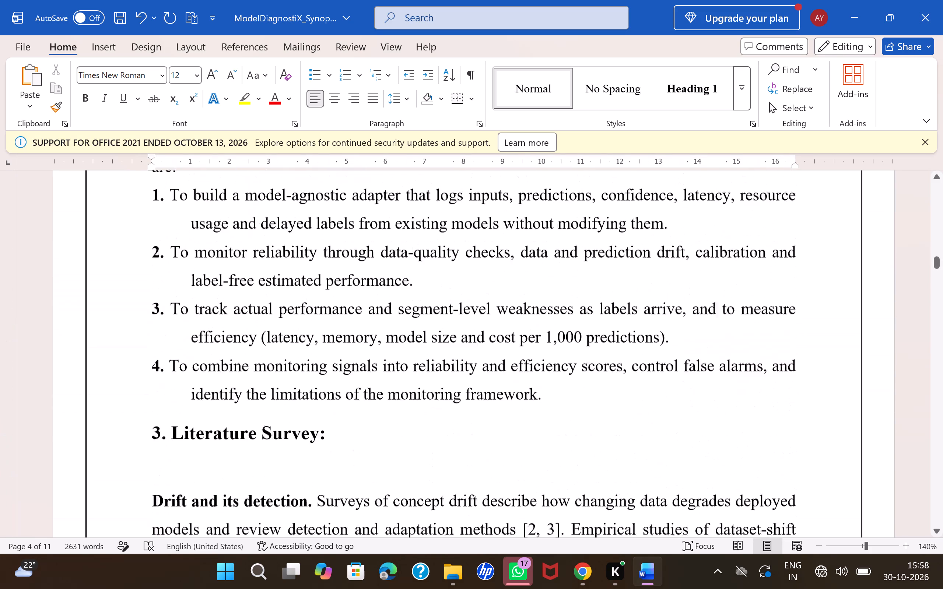
scroll(470, 340, up, 2)
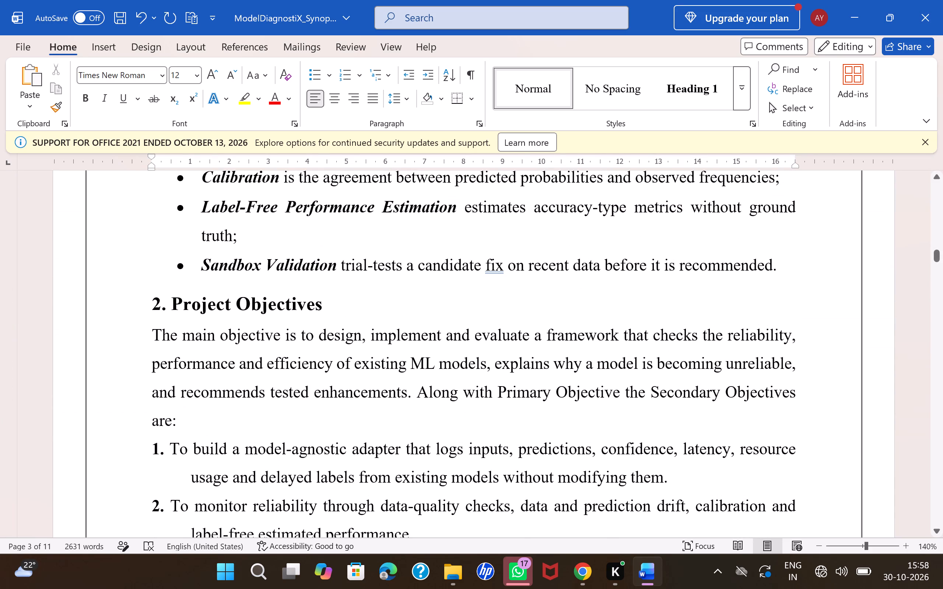
click(324, 335)
key(BackSpace)
key(shift+d)
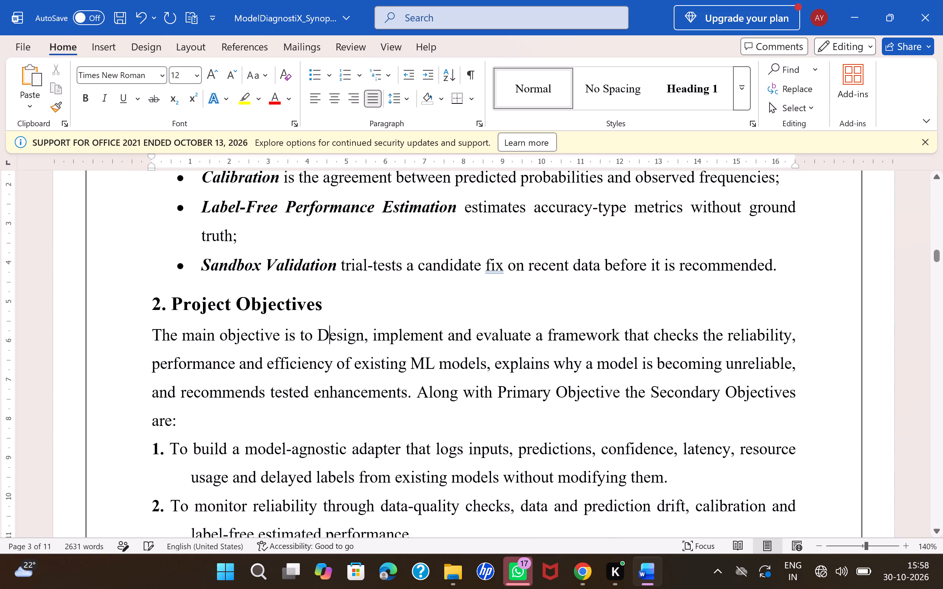
click(378, 337)
key(BackSpace)
key(shift+i)
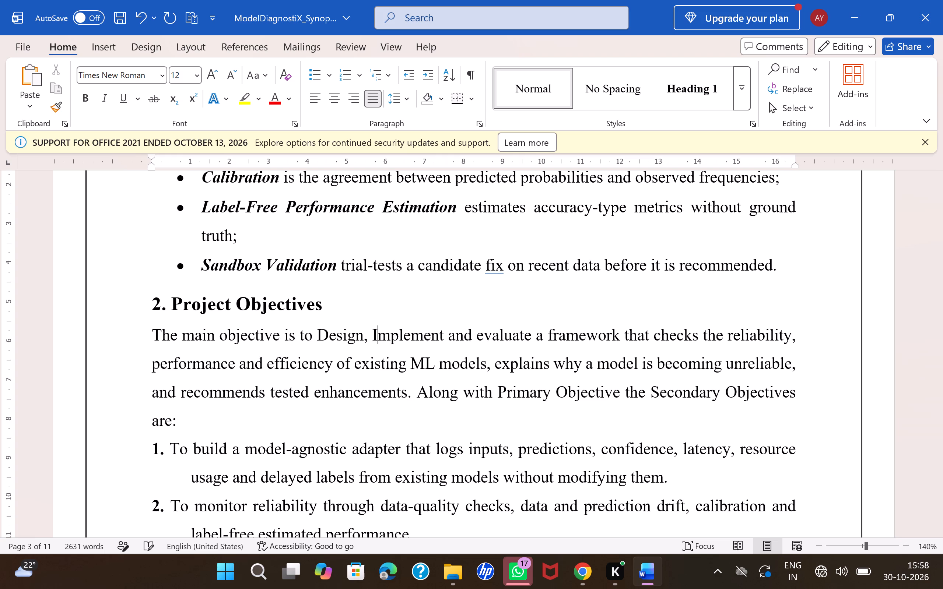
click(481, 338)
key(BackSpace)
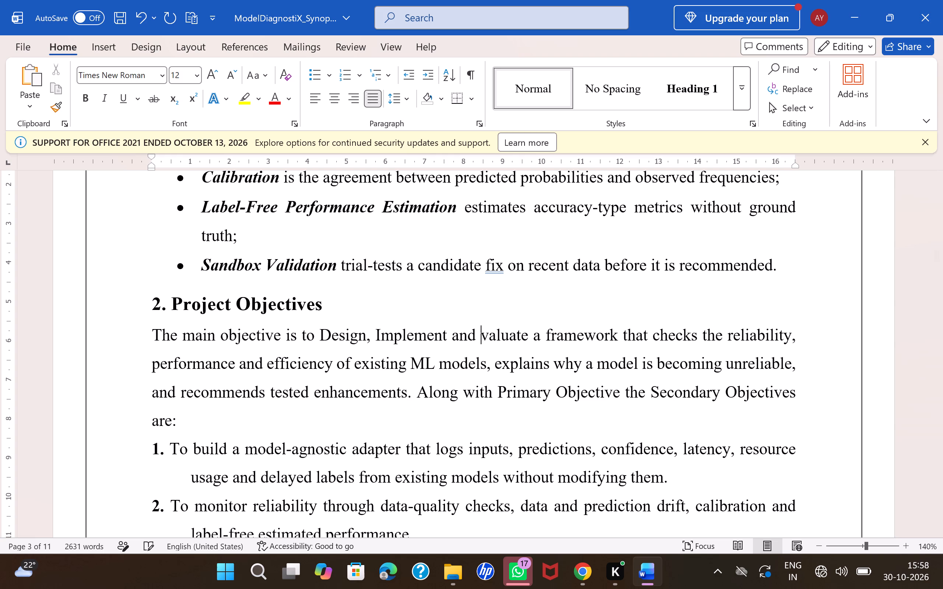
key(shift+e)
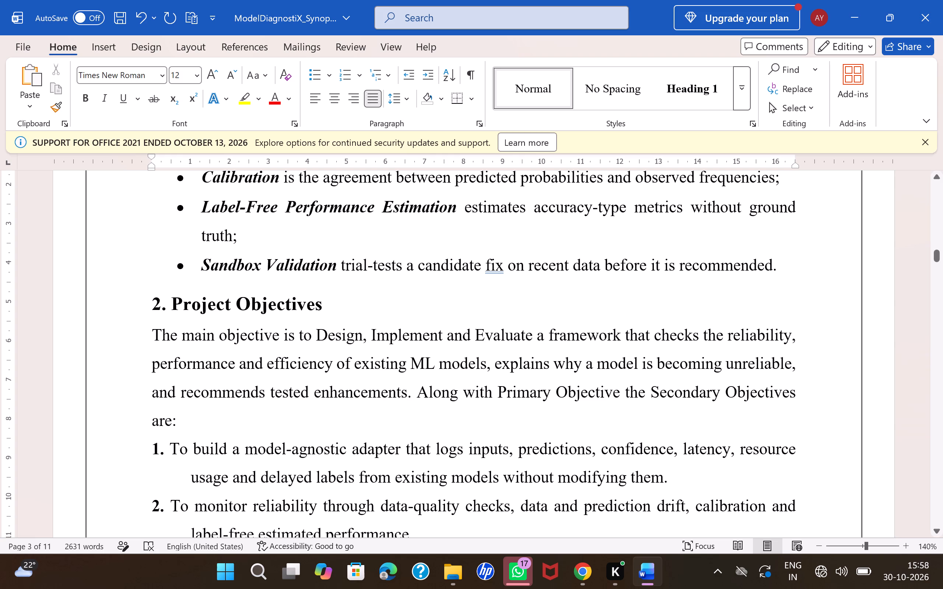
click(554, 334)
key(BackSpace)
key(shift+f)
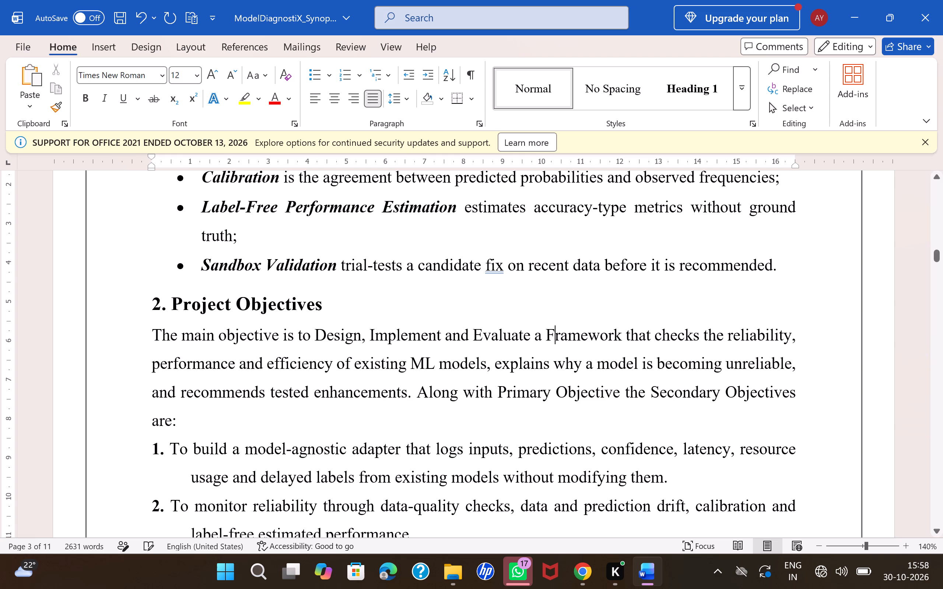
Make the phrase "Design, Implement and Evaluate a Framework" bold in the main objective sentence.
drag(315, 336, 589, 334)
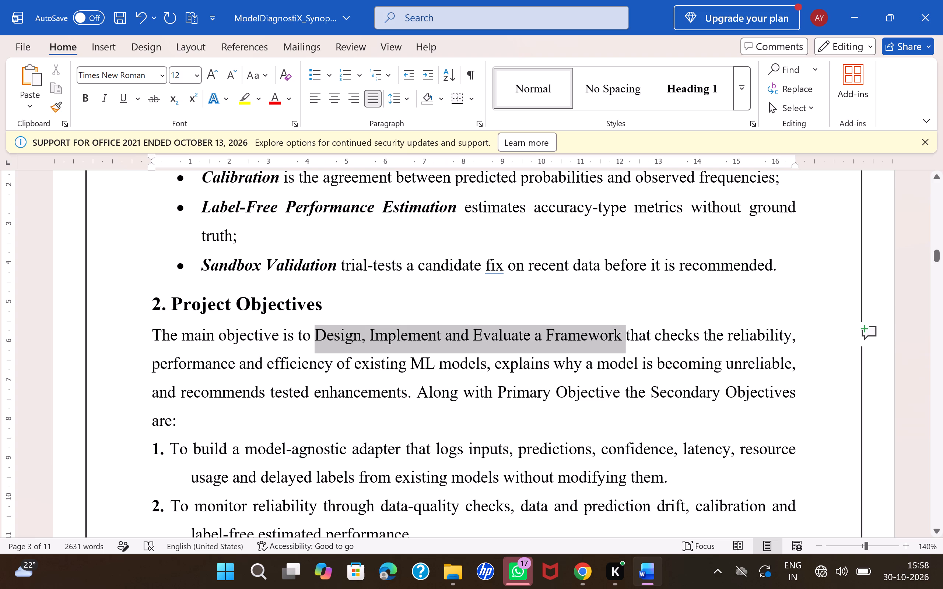
drag(589, 334, 590, 334)
click(600, 315)
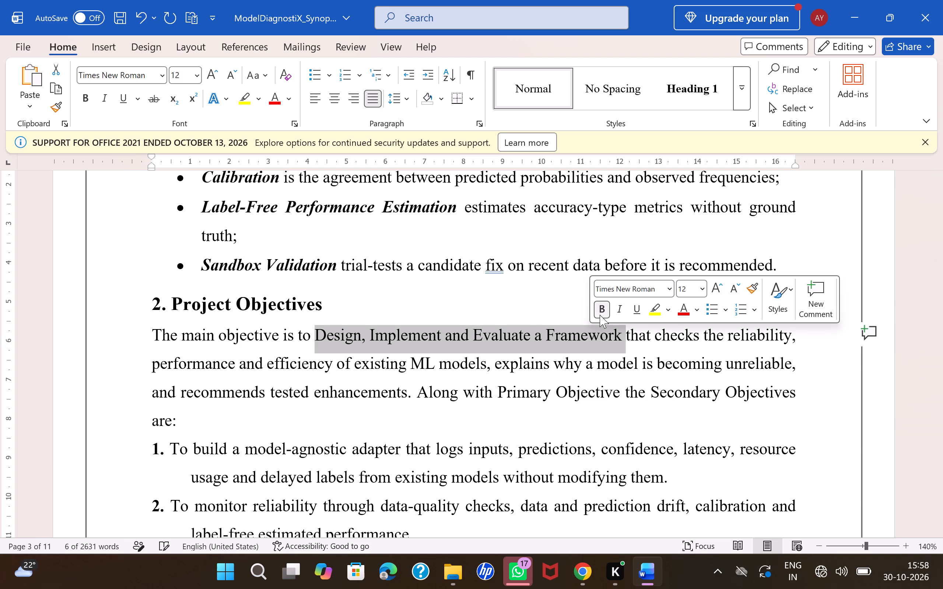
click(545, 301)
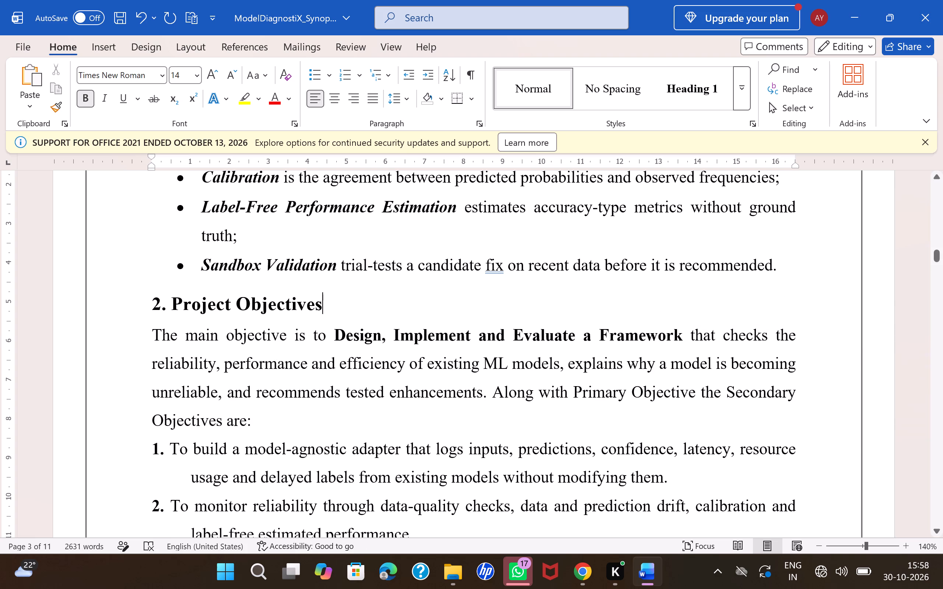
Remove the bold from the connecting words "a" and "and" in the main objective sentence under Project Objectives.
drag(582, 336, 590, 336)
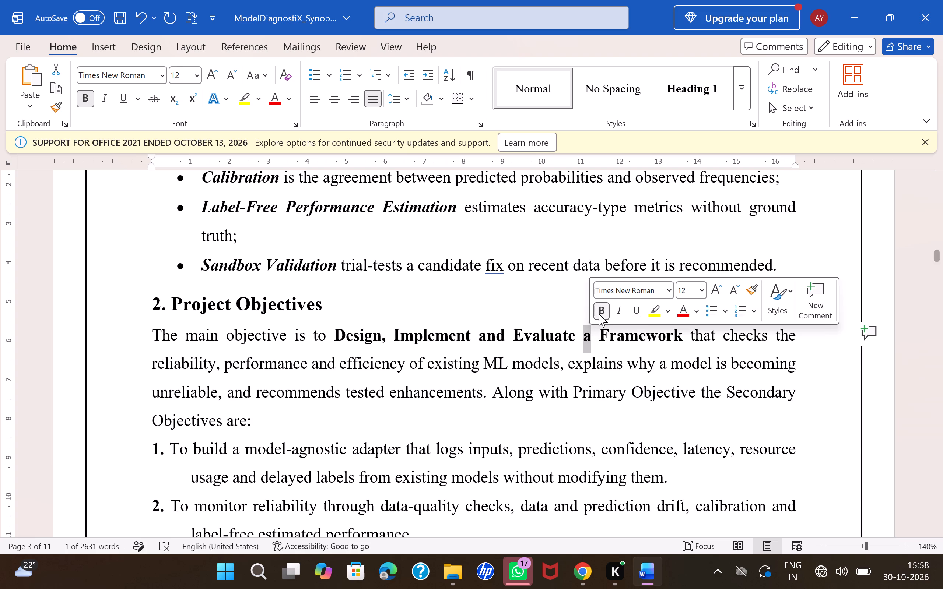
click(599, 314)
click(535, 304)
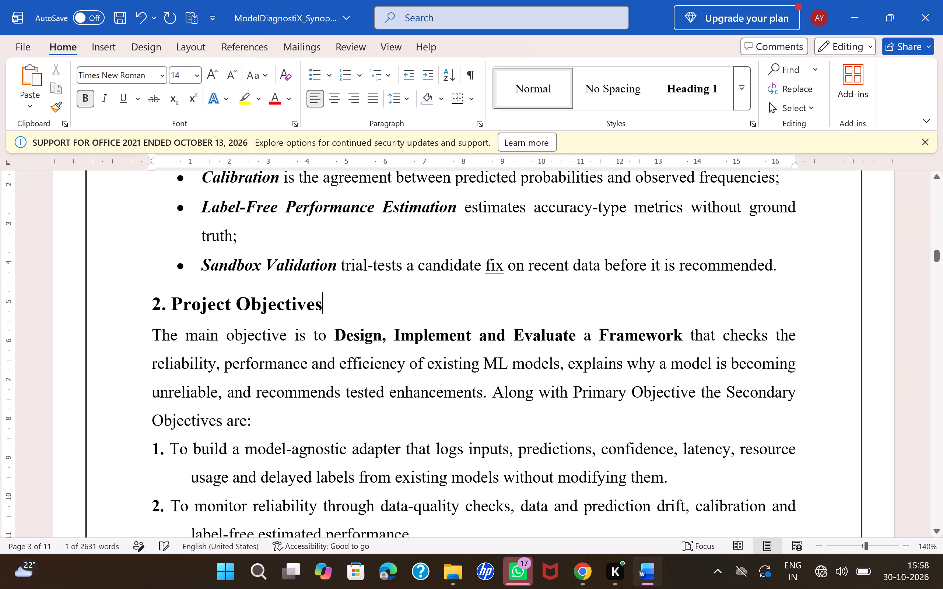
drag(480, 338, 498, 336)
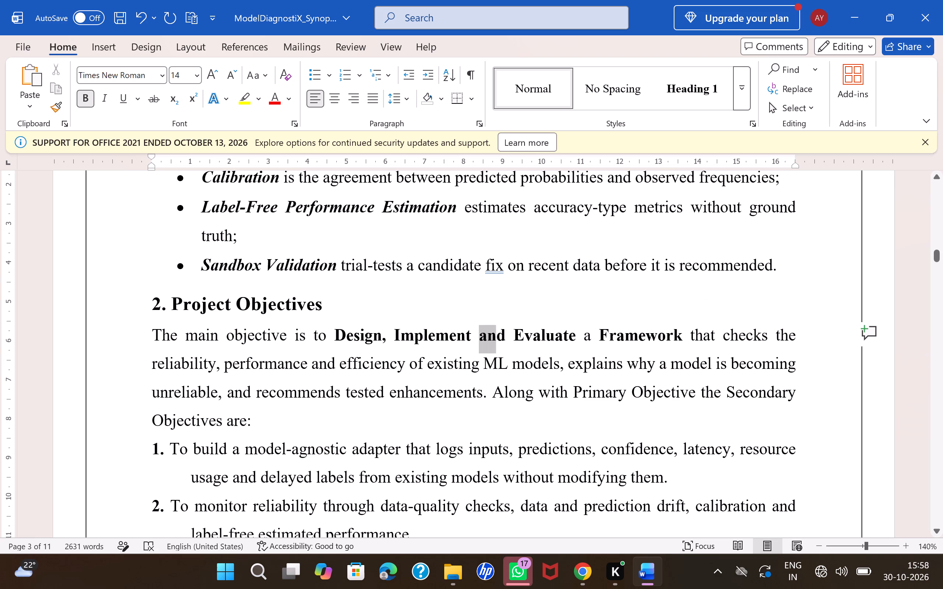
drag(498, 336, 507, 335)
click(522, 304)
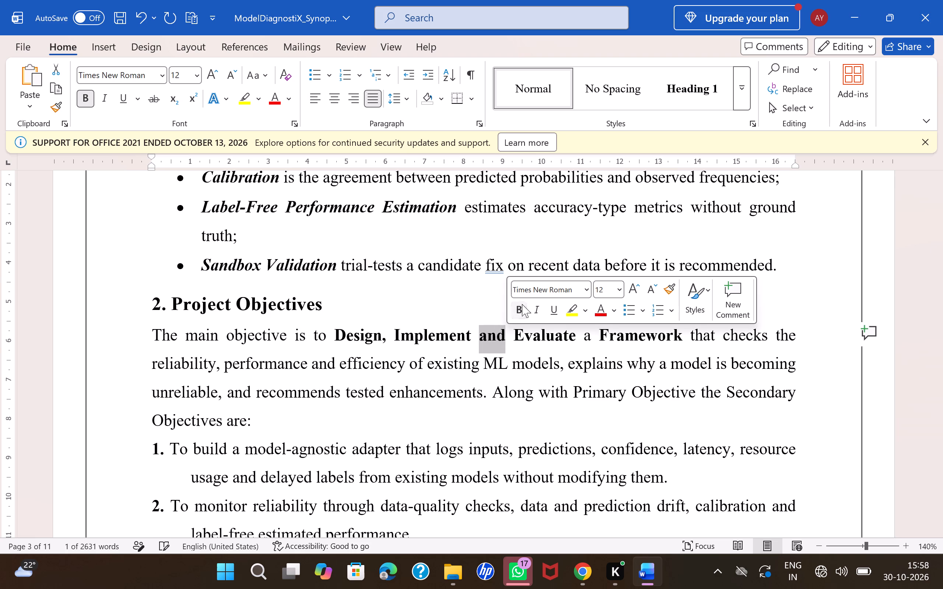
click(470, 297)
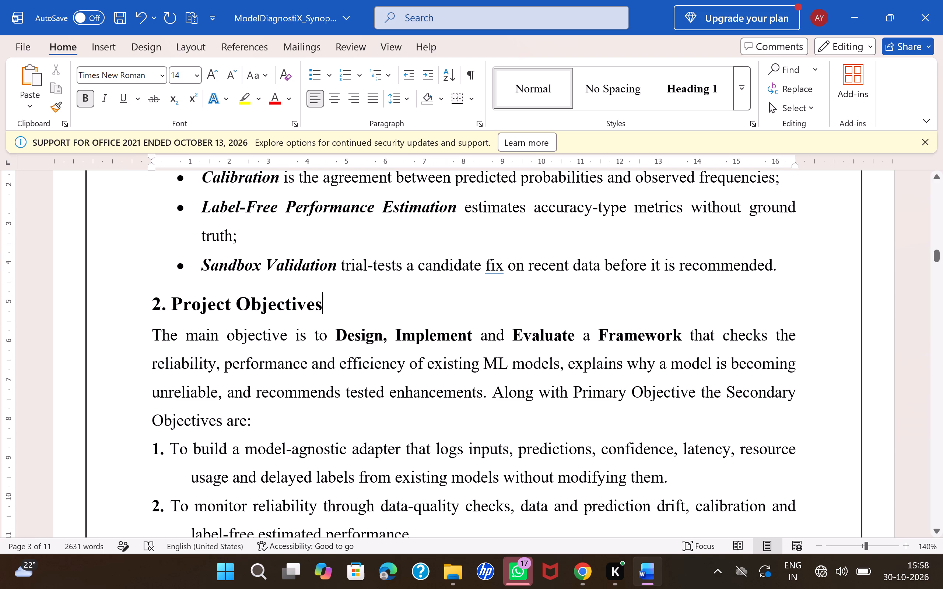
Remove the bold from the word "Framework" in the main objective sentence.
scroll(567, 395, down, 2)
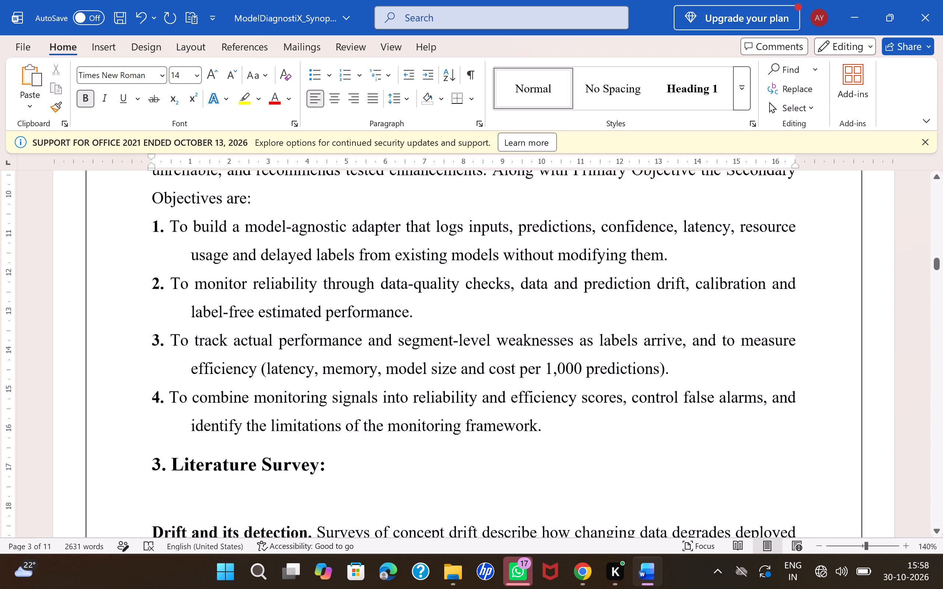
scroll(567, 395, down, 2)
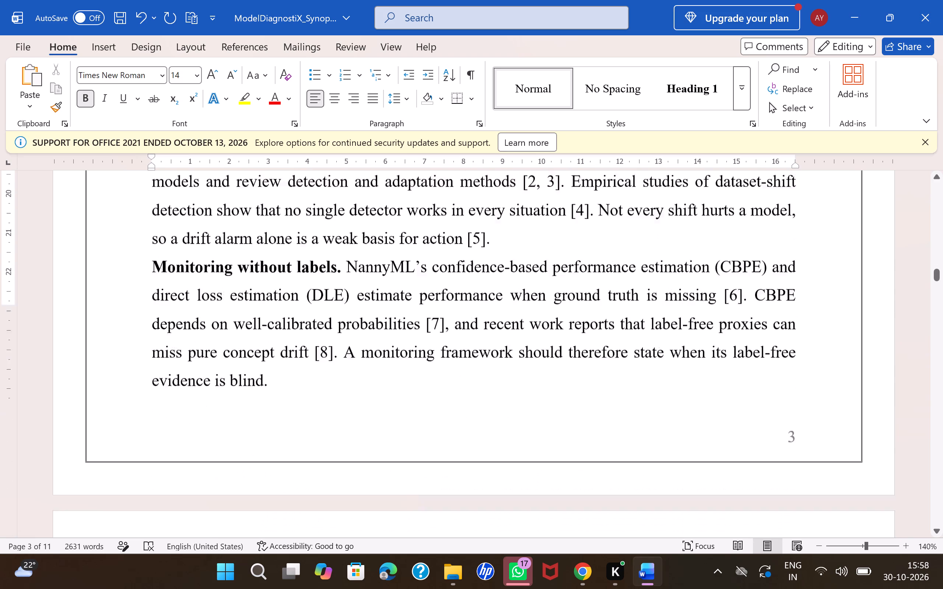
scroll(567, 395, down, 1)
scroll(567, 395, up, 1)
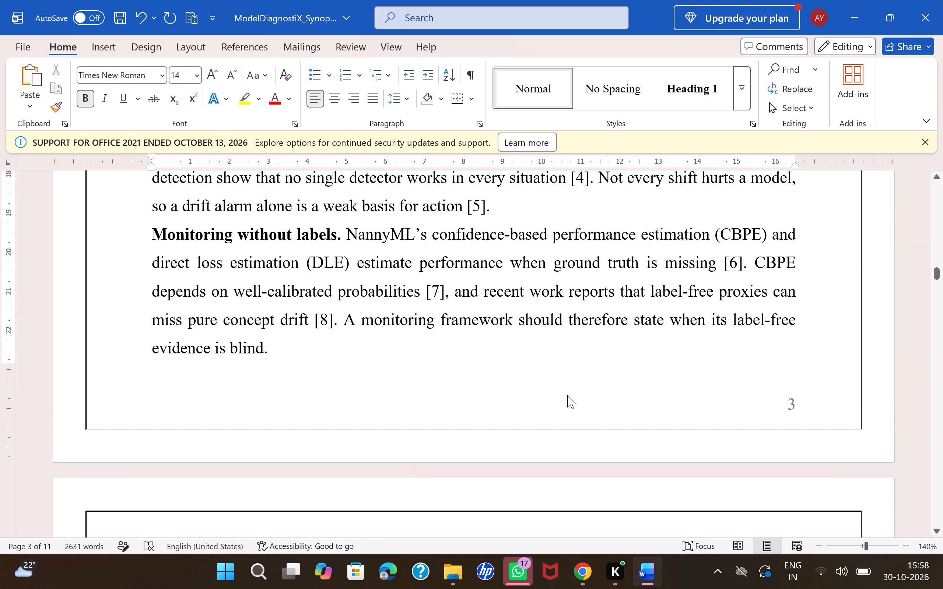
scroll(567, 395, up, 3)
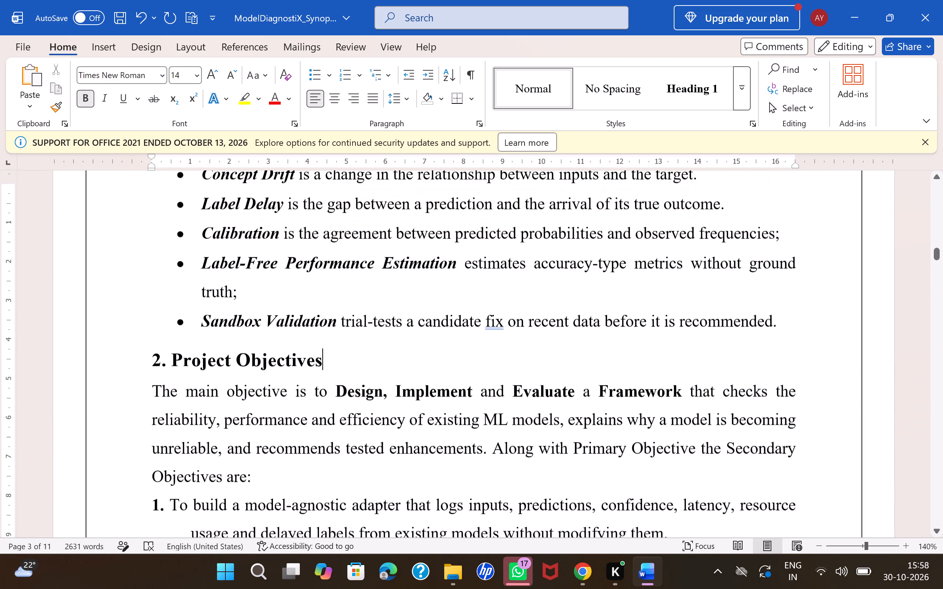
scroll(567, 395, up, 1)
drag(682, 417, 631, 423)
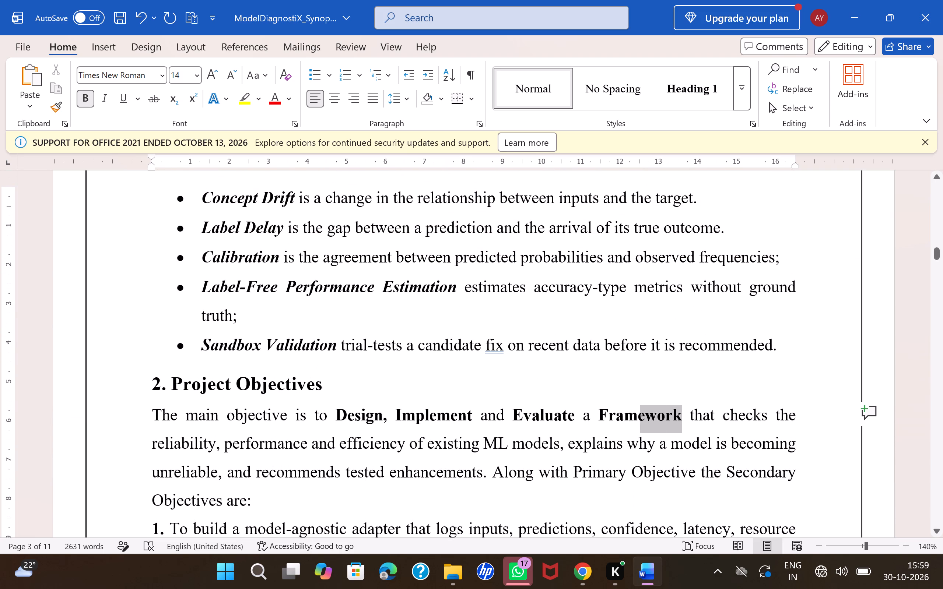
drag(631, 423, 596, 414)
click(600, 392)
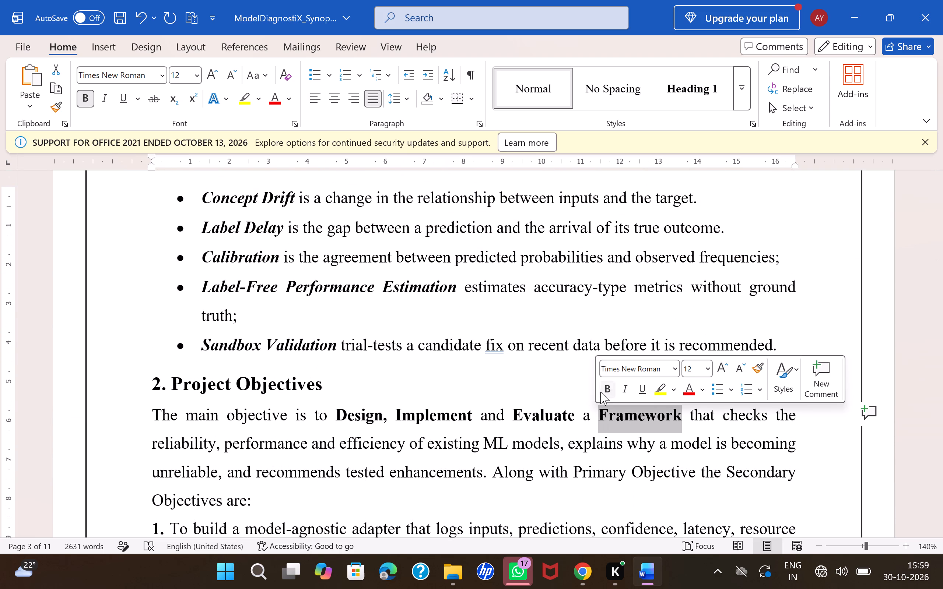
click(523, 386)
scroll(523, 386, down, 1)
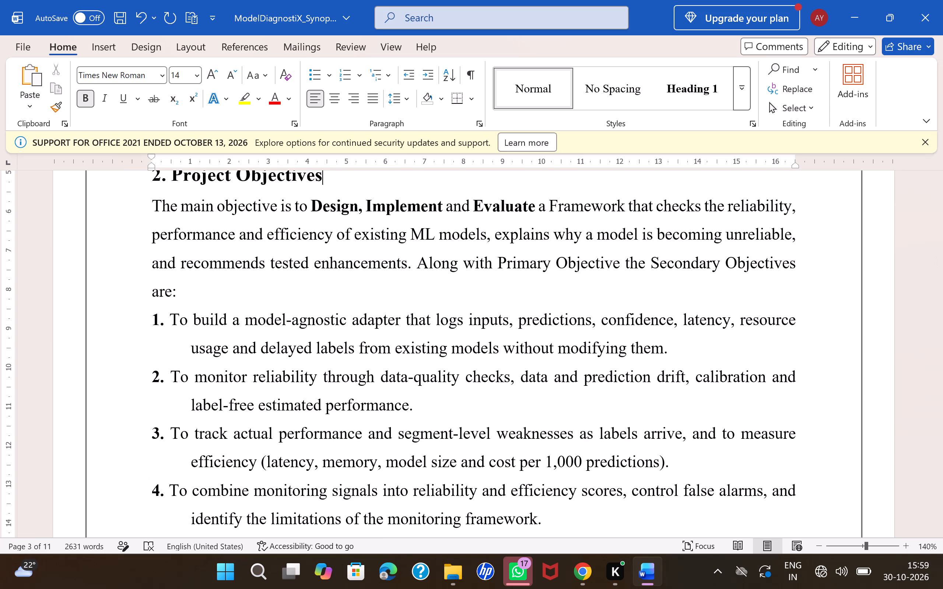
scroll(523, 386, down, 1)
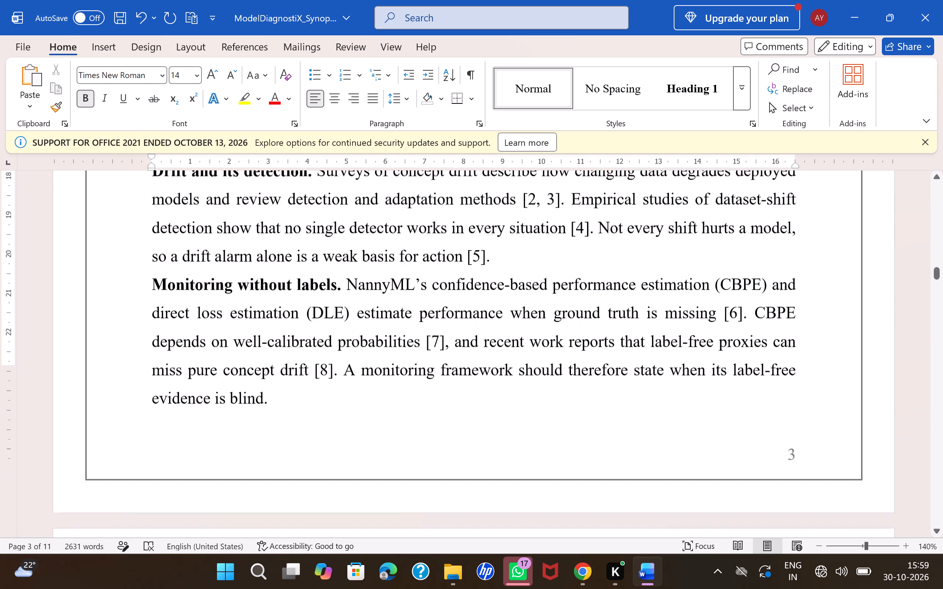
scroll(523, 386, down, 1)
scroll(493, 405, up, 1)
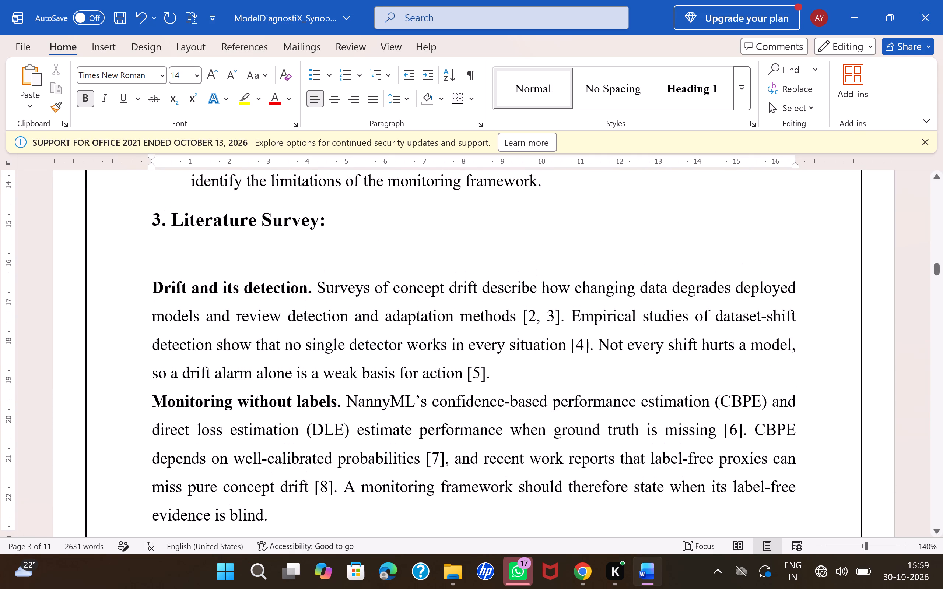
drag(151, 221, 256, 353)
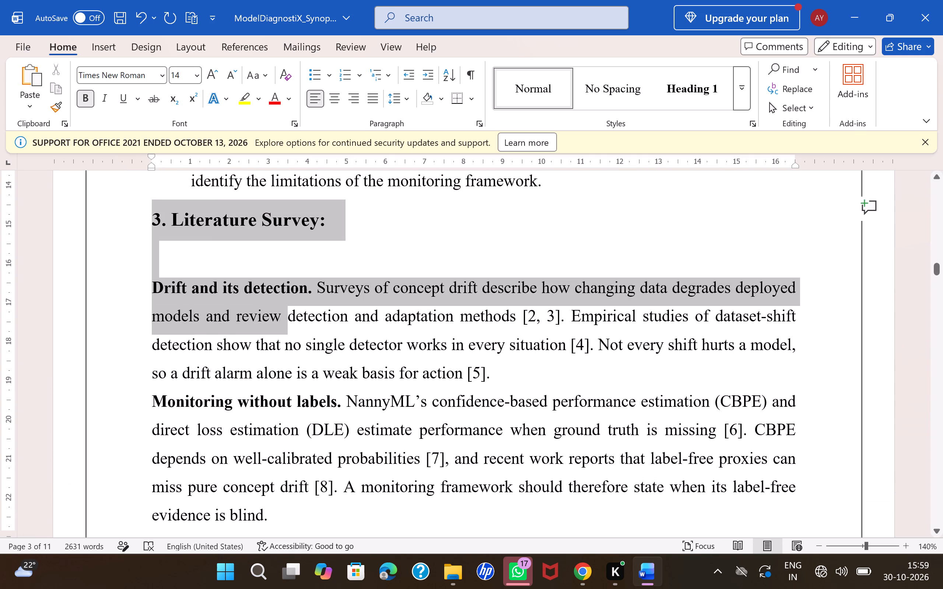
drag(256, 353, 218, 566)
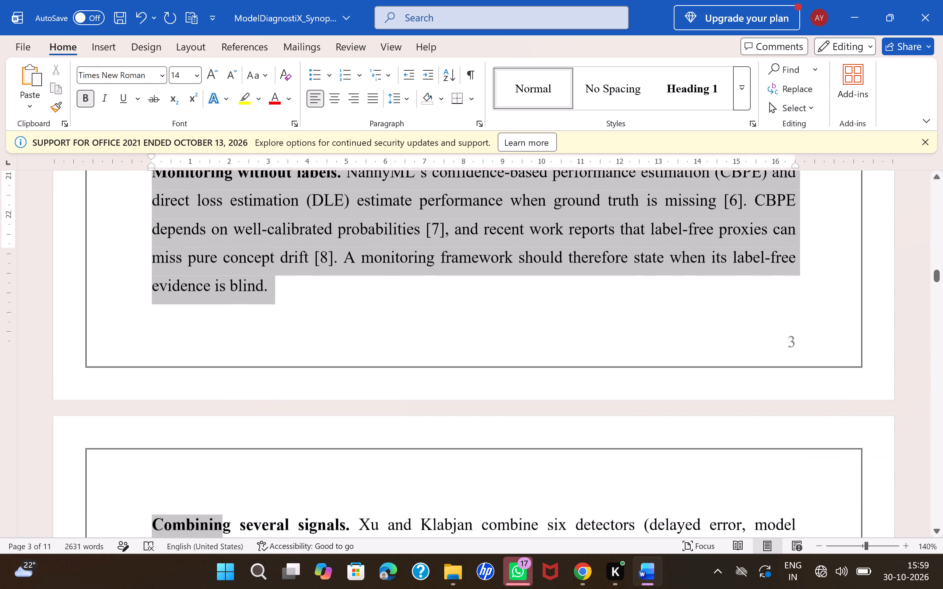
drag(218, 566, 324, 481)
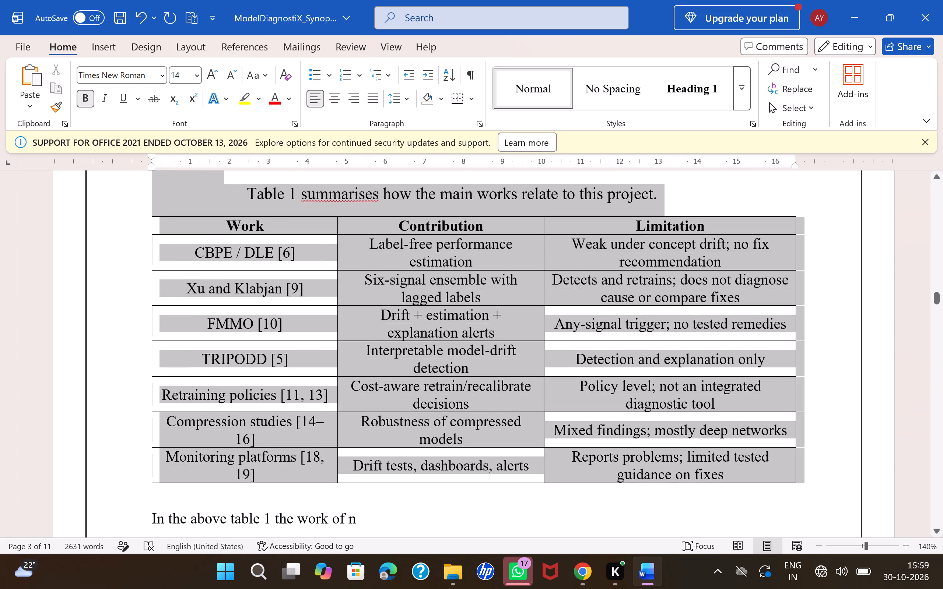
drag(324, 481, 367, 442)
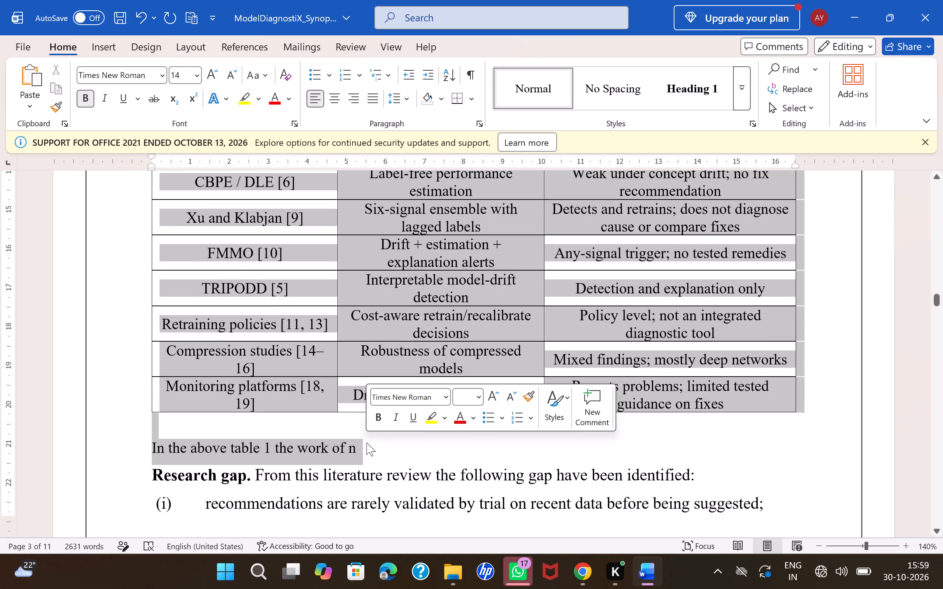
Continue the unfinished sentence below Table 1 so it reads "In the above table 1 the work of novel contributors (table alternative text)".
click(388, 462)
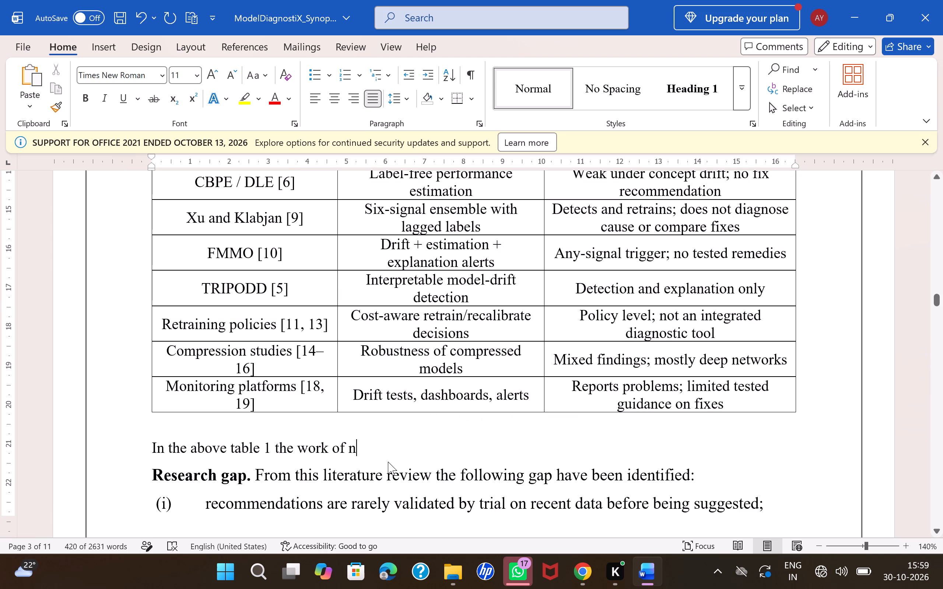
text(ovel contributors)
key(space)
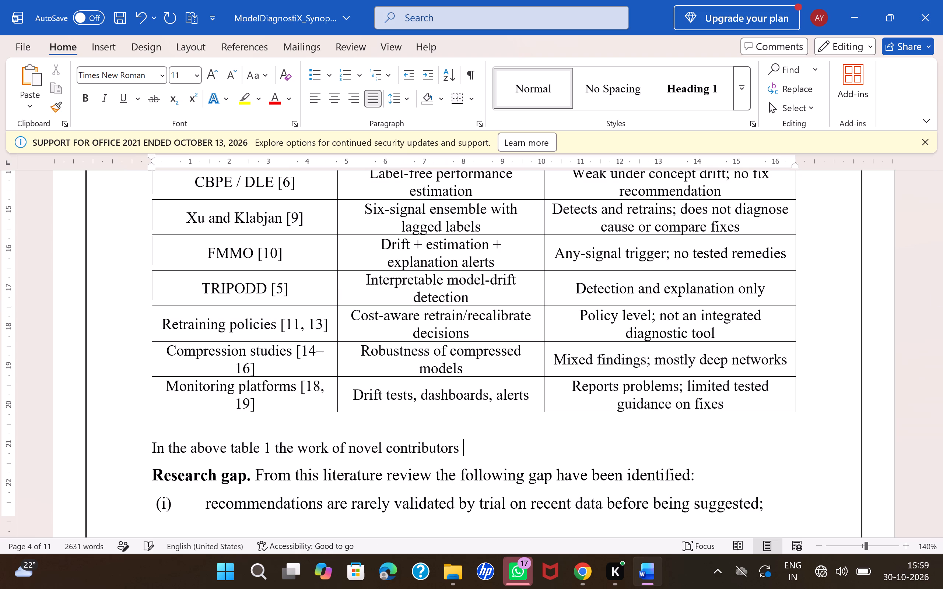
text((table alternative text))
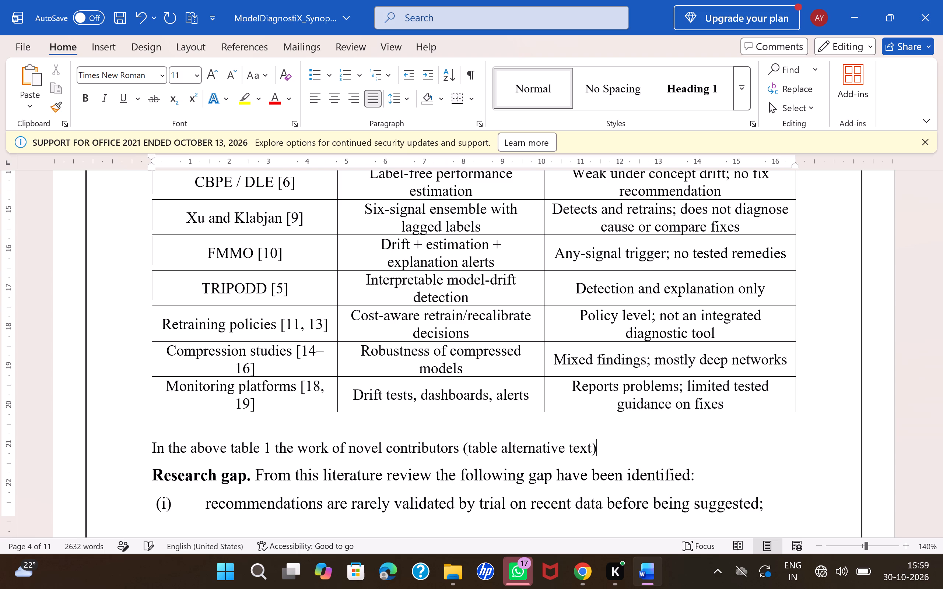
scroll(388, 462, down, 2)
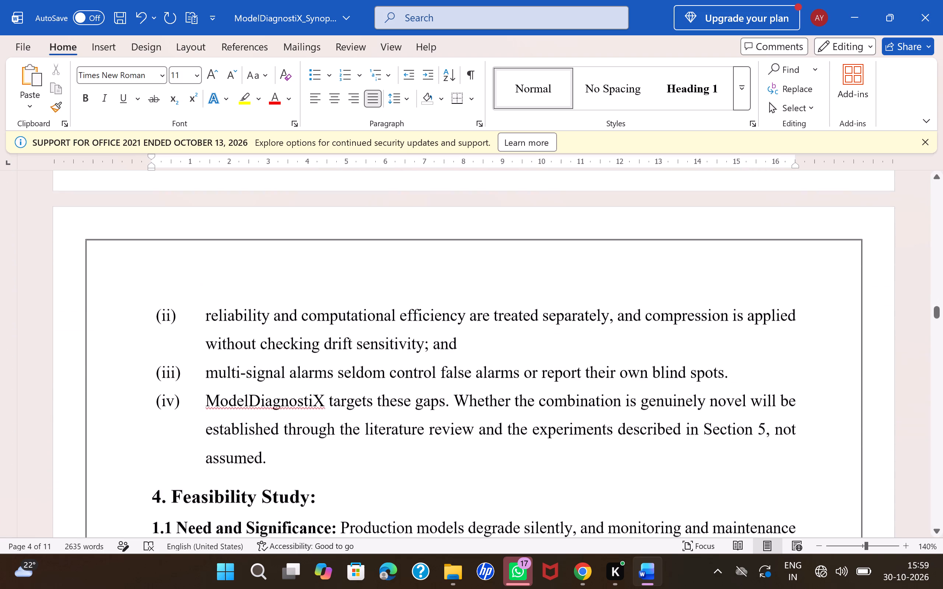
scroll(388, 462, up, 4)
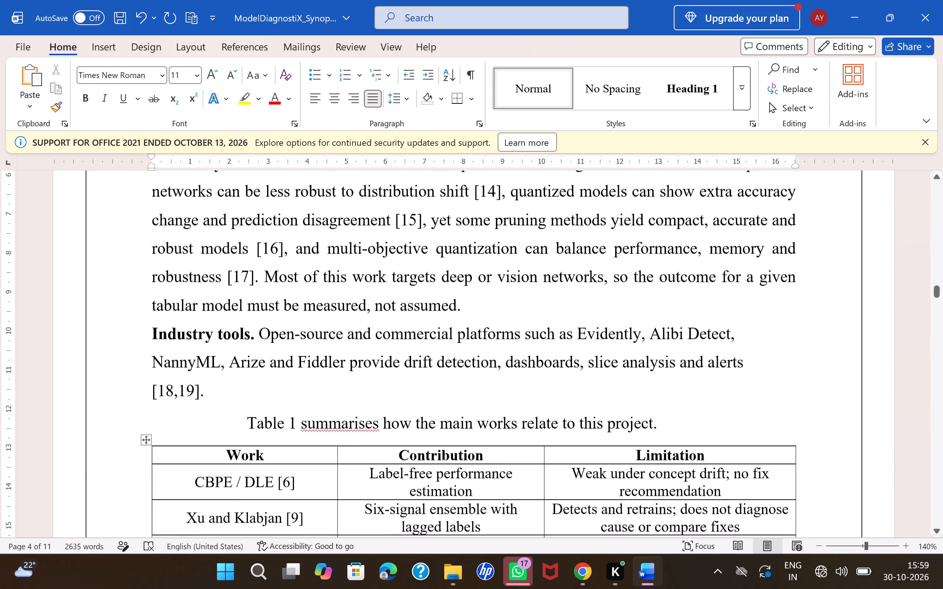
scroll(388, 462, up, 2)
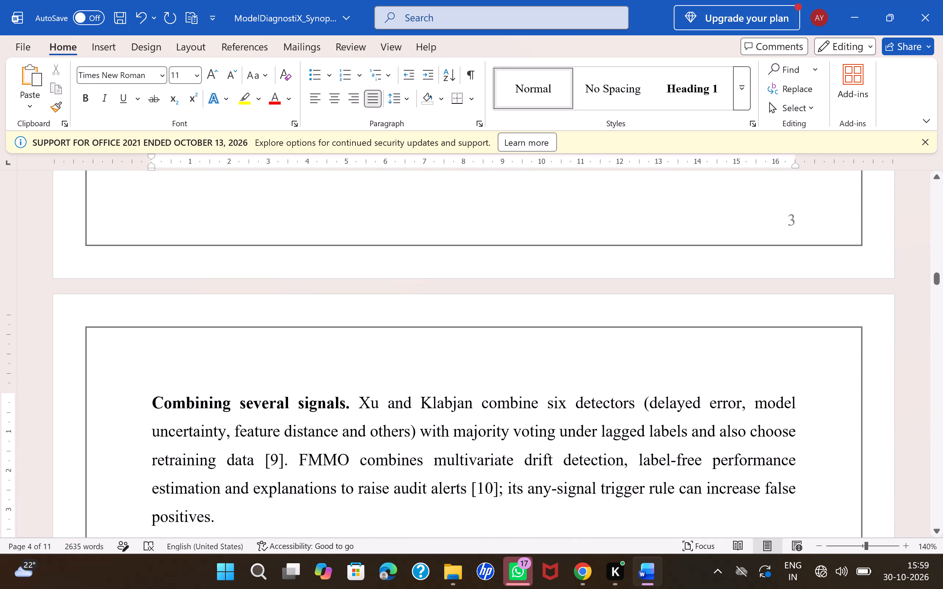
scroll(375, 438, up, 2)
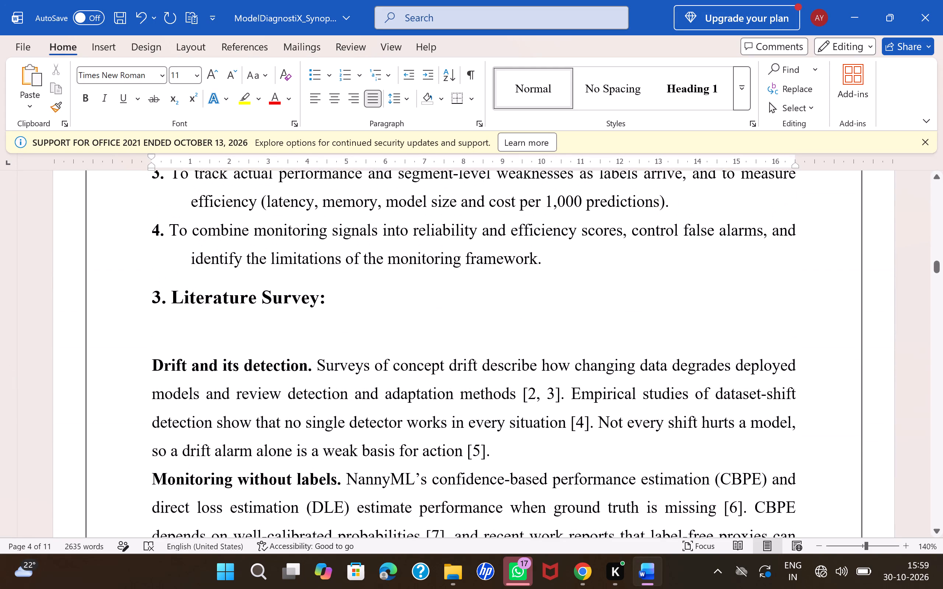
drag(146, 299, 482, 374)
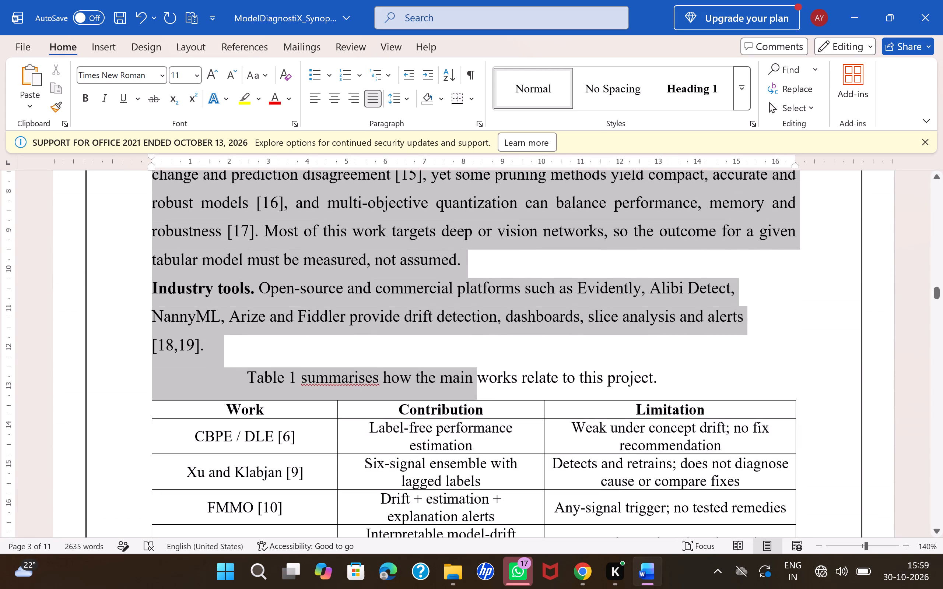
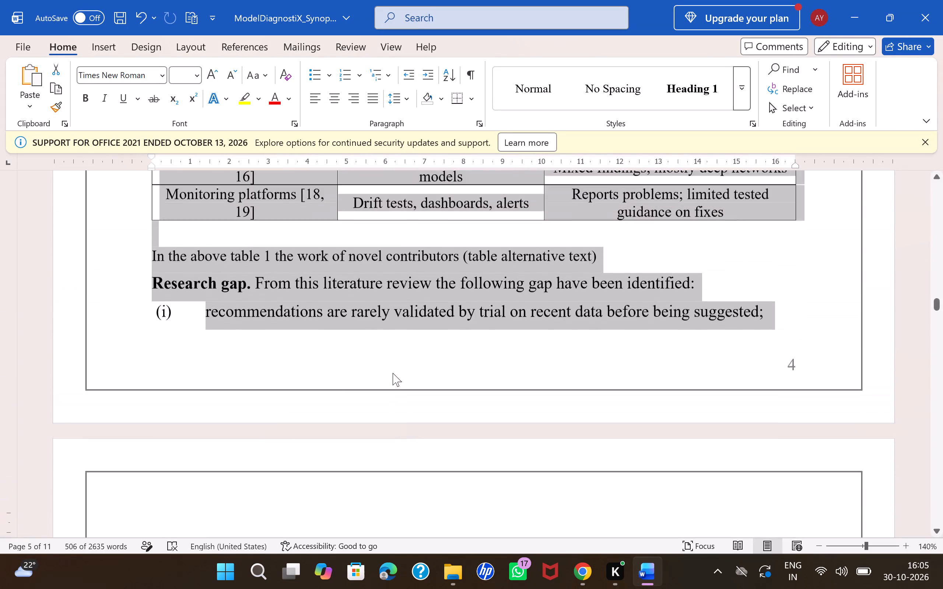
scroll(393, 373, up, 7)
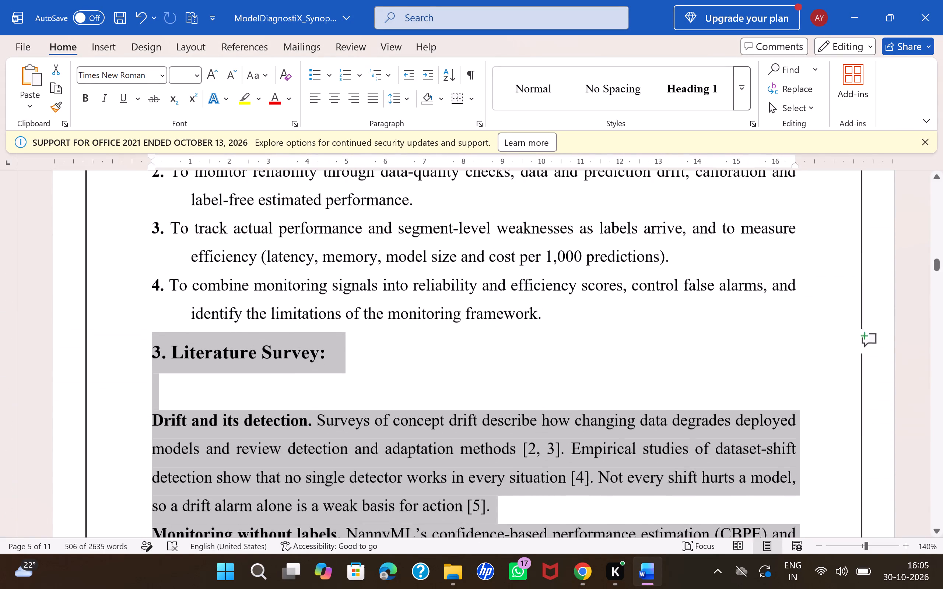
scroll(393, 373, up, 1)
key(BackSpace)
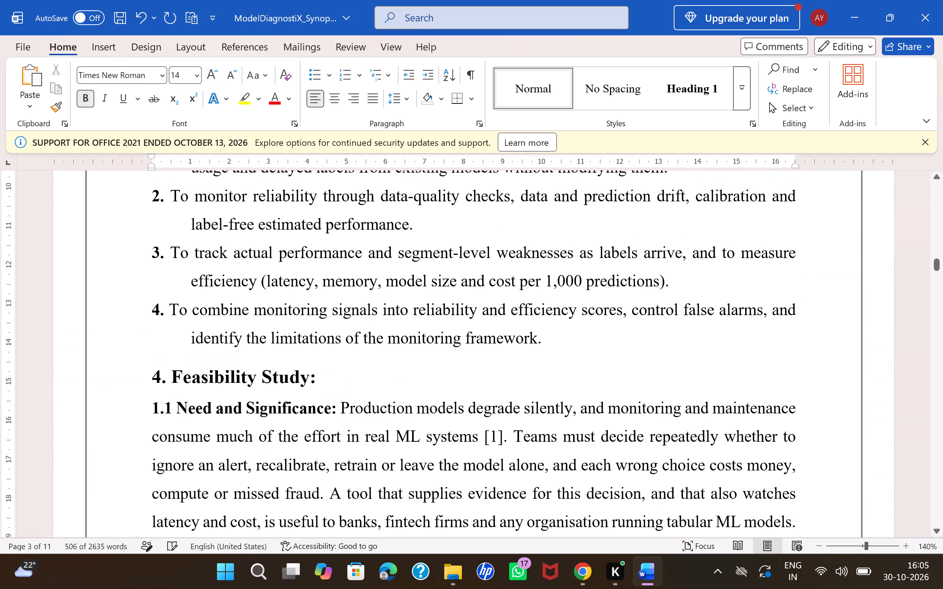
Paste the copied Literature Survey on a new line after objective 4, ahead of the Feasibility Study heading.
click(551, 338)
key(Return)
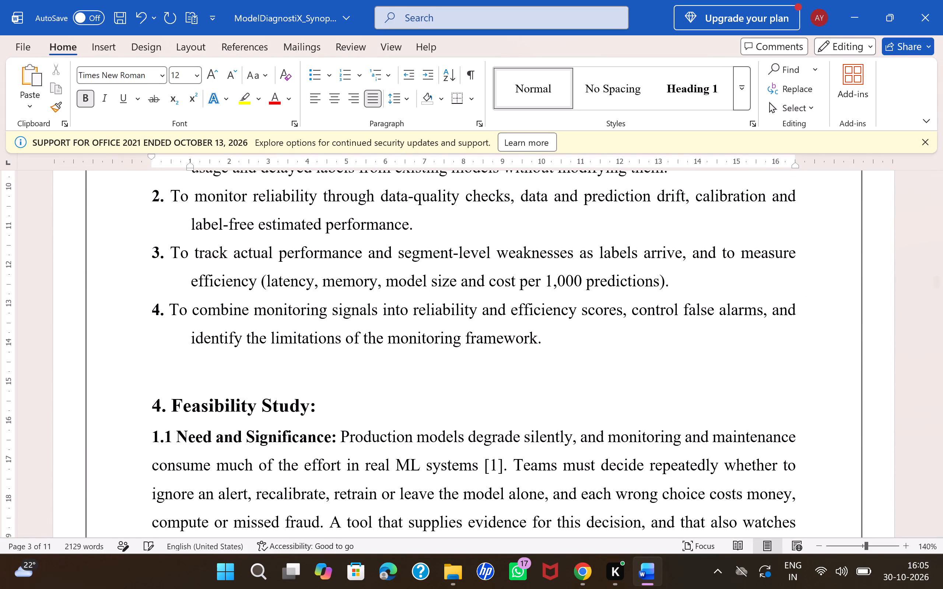
key(ctrl+v)
ctrl+click(551, 338)
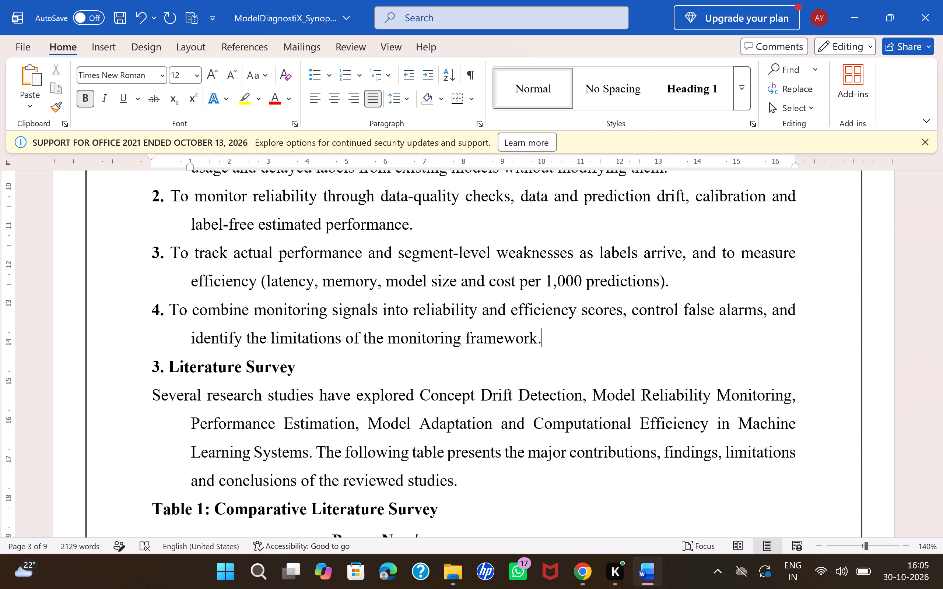
Apply the plain bordered grid style to the whole Comparative Literature Survey table and centre its cell contents horizontally and vertically.
scroll(331, 380, down, 1)
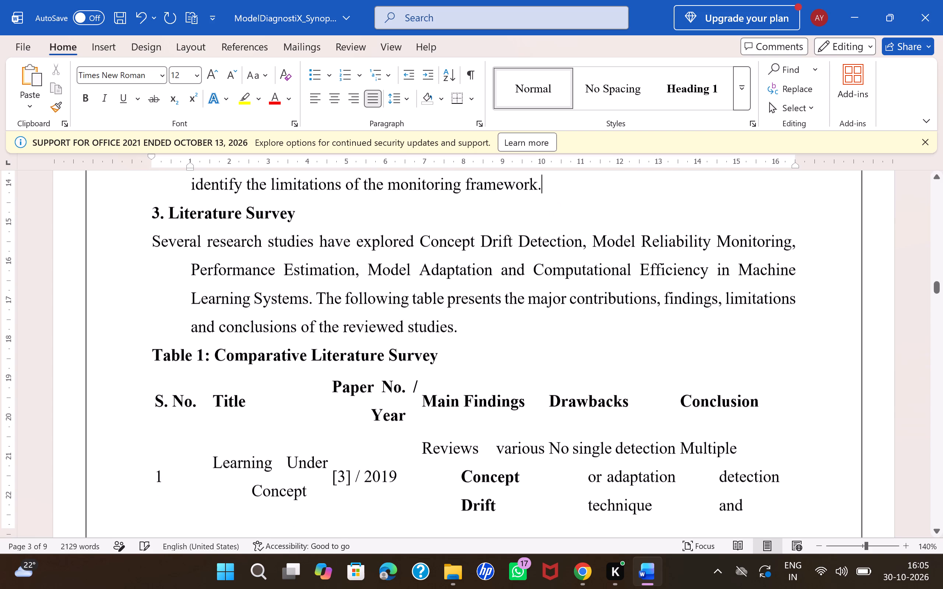
scroll(331, 380, down, 1)
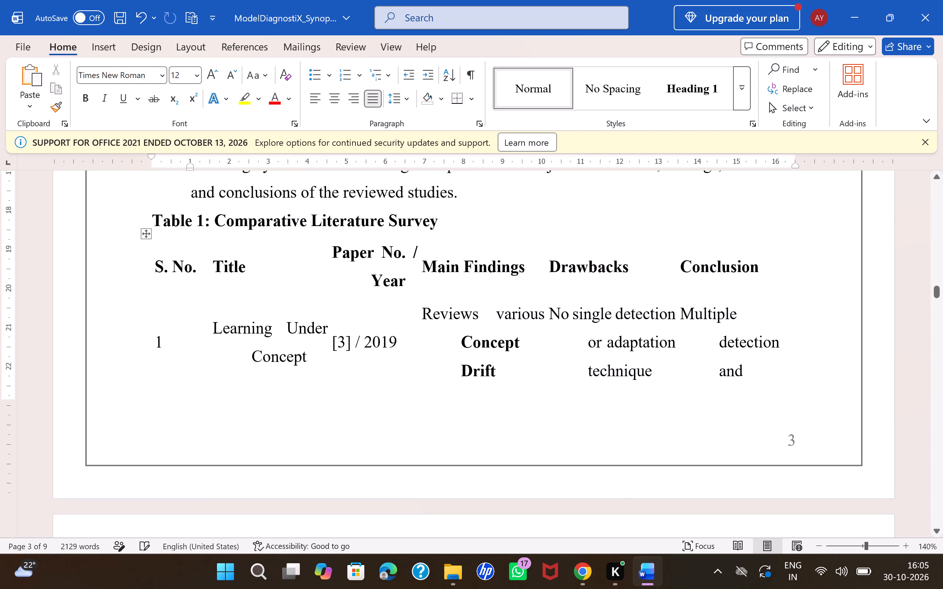
click(146, 235)
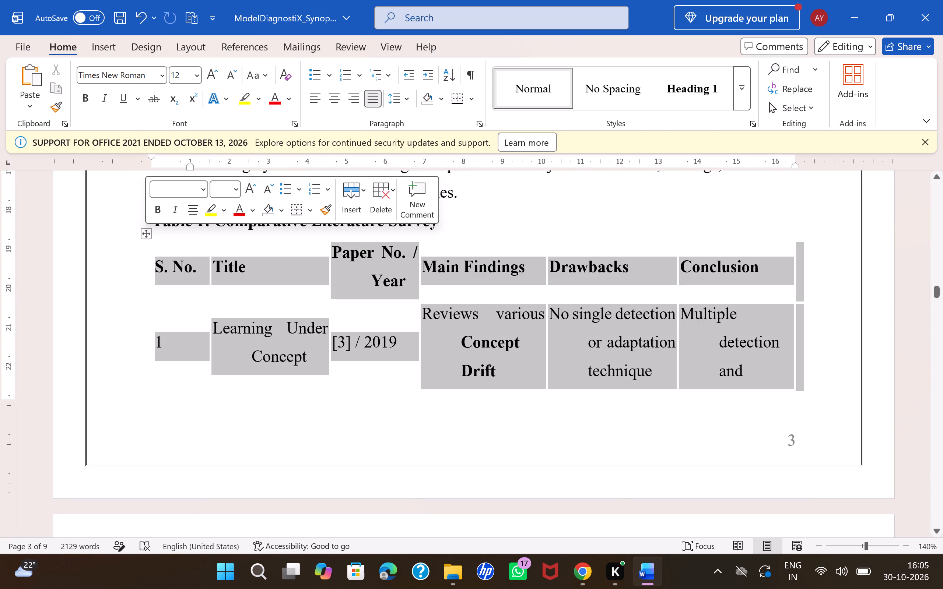
click(467, 39)
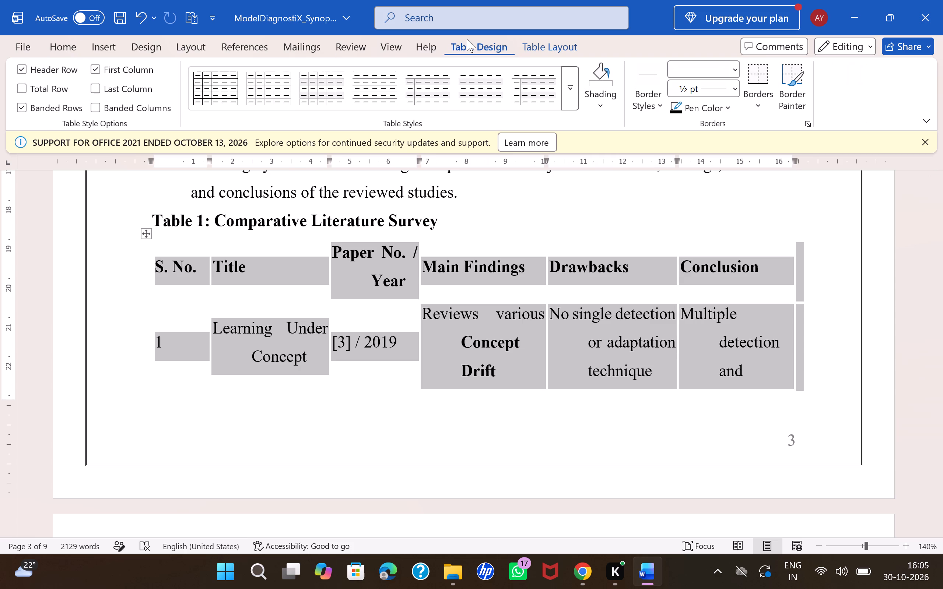
click(219, 82)
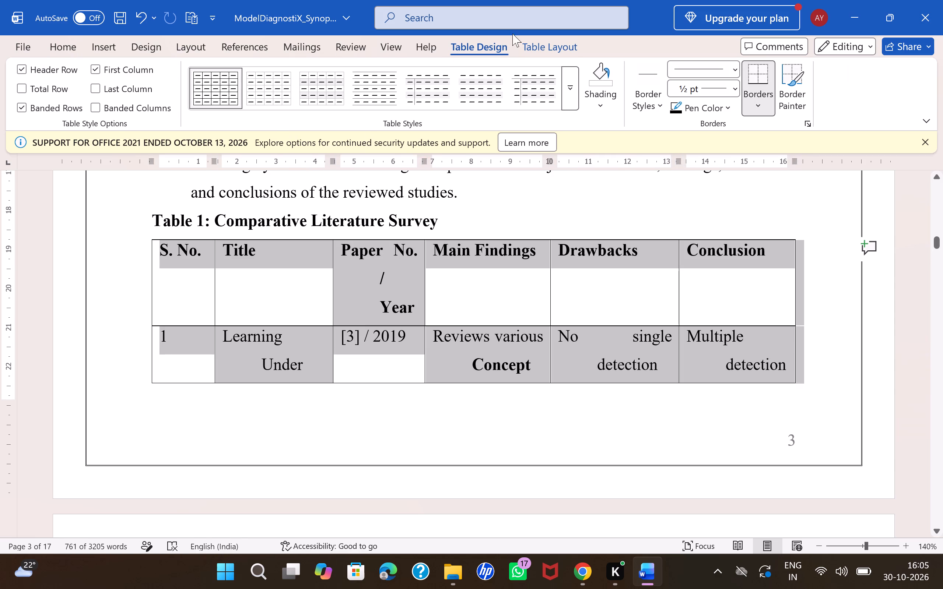
click(537, 45)
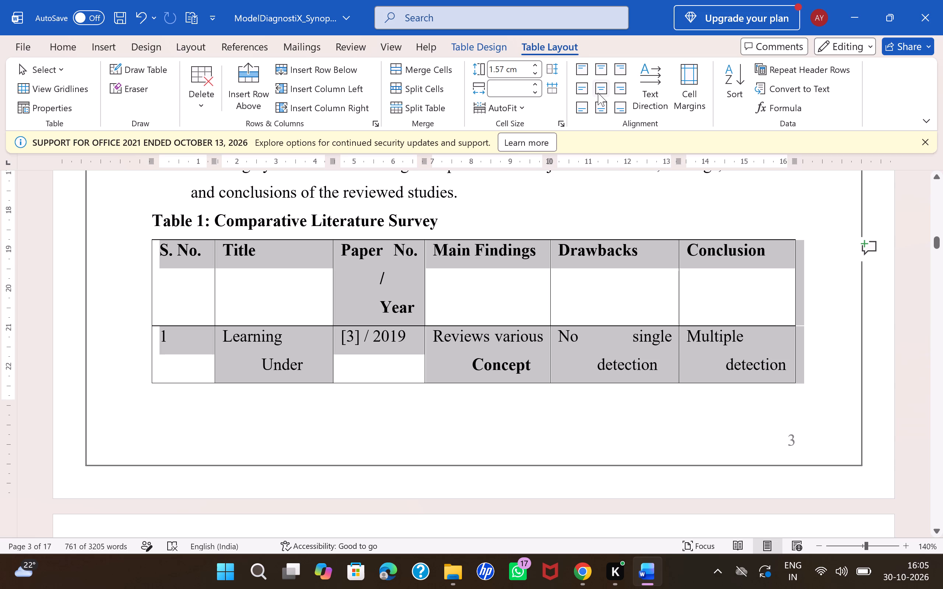
click(598, 93)
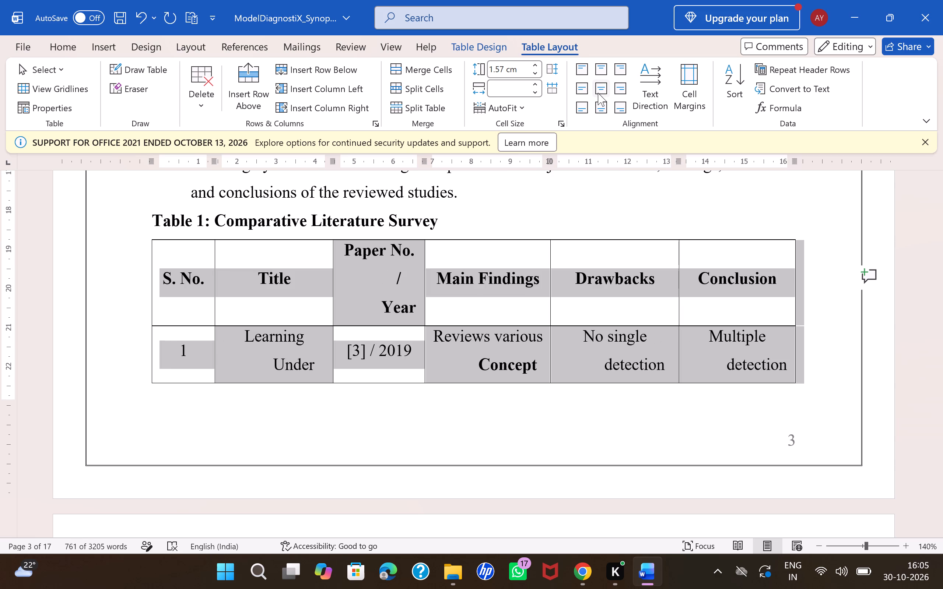
Apply the No Spacing style to all text in the Comparative Literature Survey table.
click(71, 50)
click(619, 87)
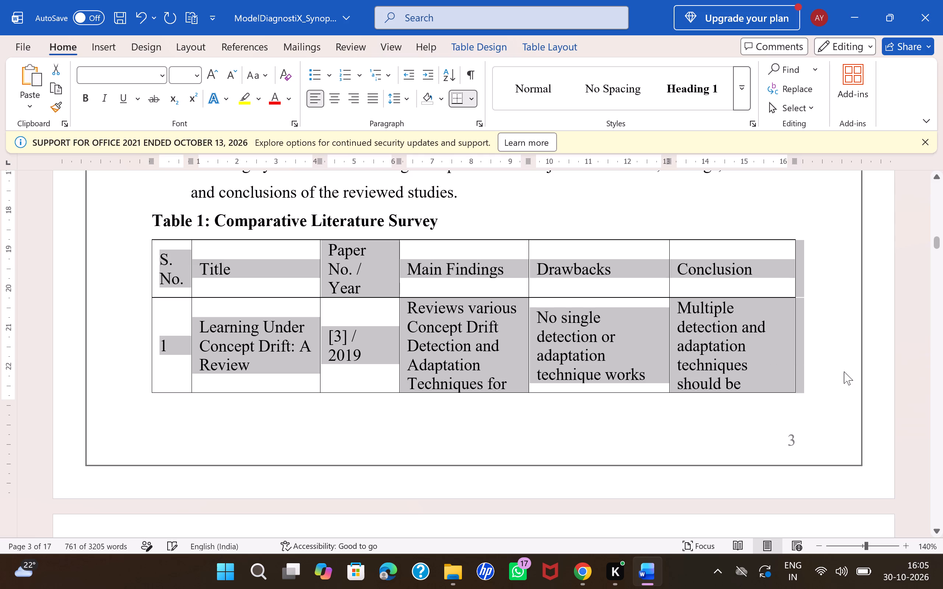
click(844, 371)
Check the layout of the reformatted Table 1 across its pages, including row heights and page breaks.
scroll(844, 371, down, 3)
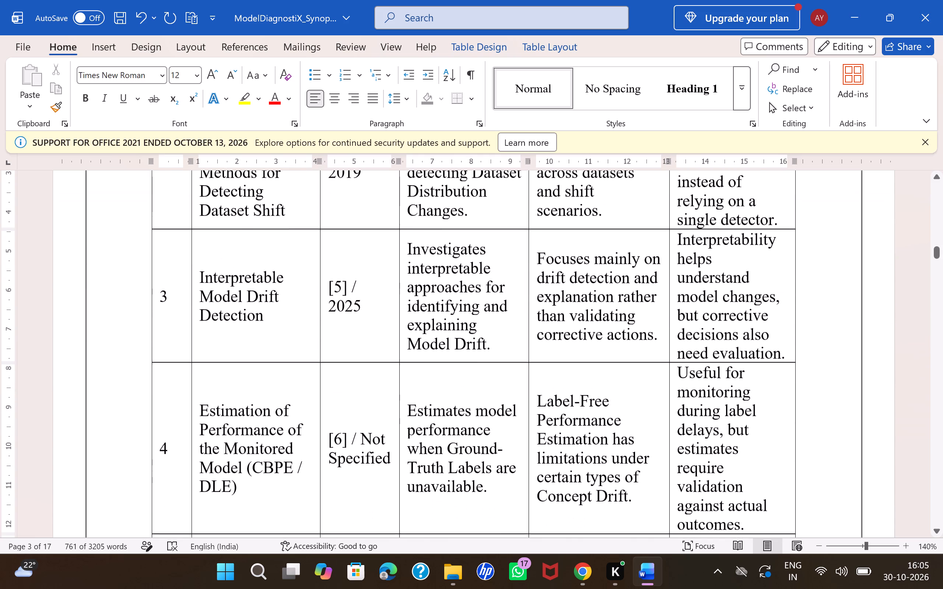
scroll(844, 371, down, 5)
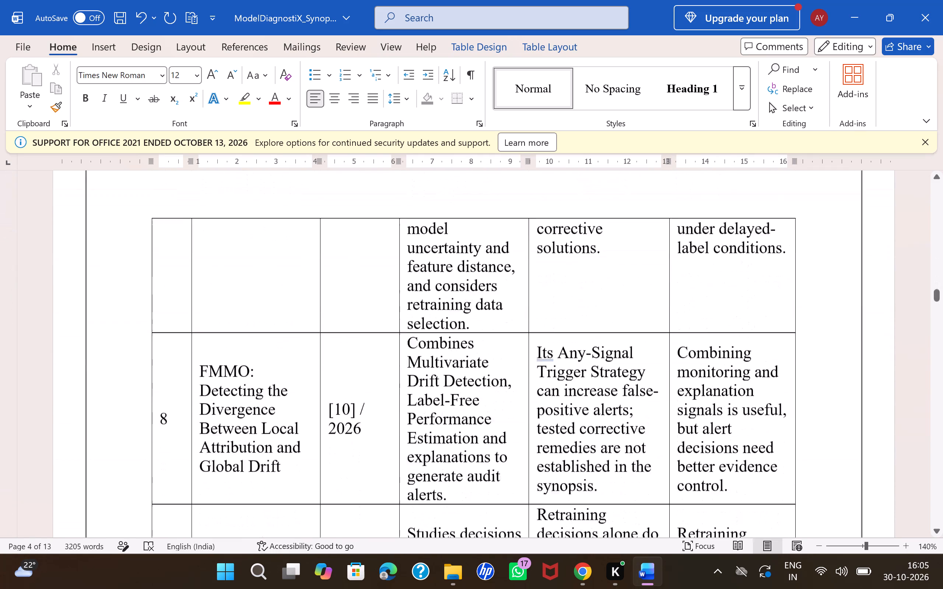
scroll(844, 371, down, 5)
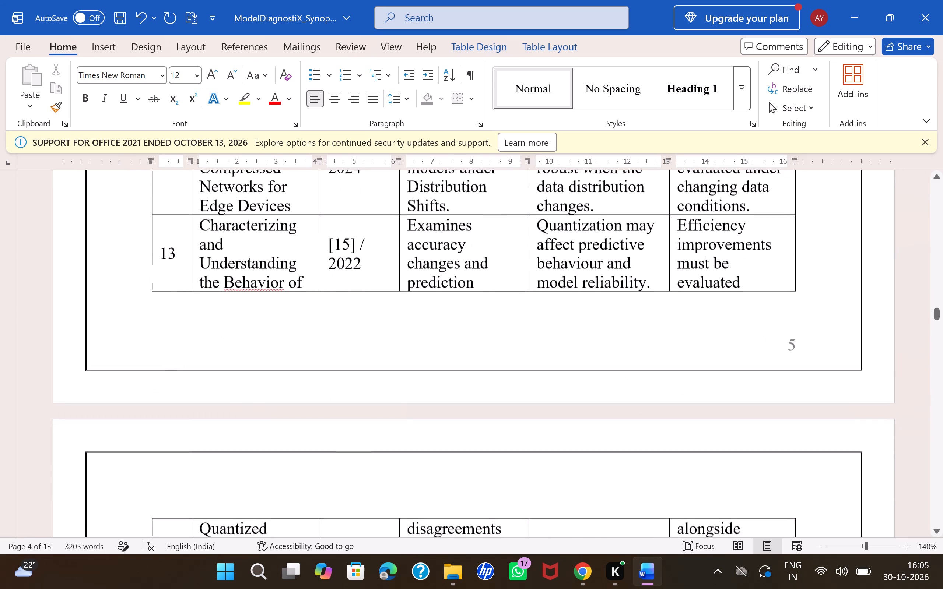
scroll(844, 371, up, 8)
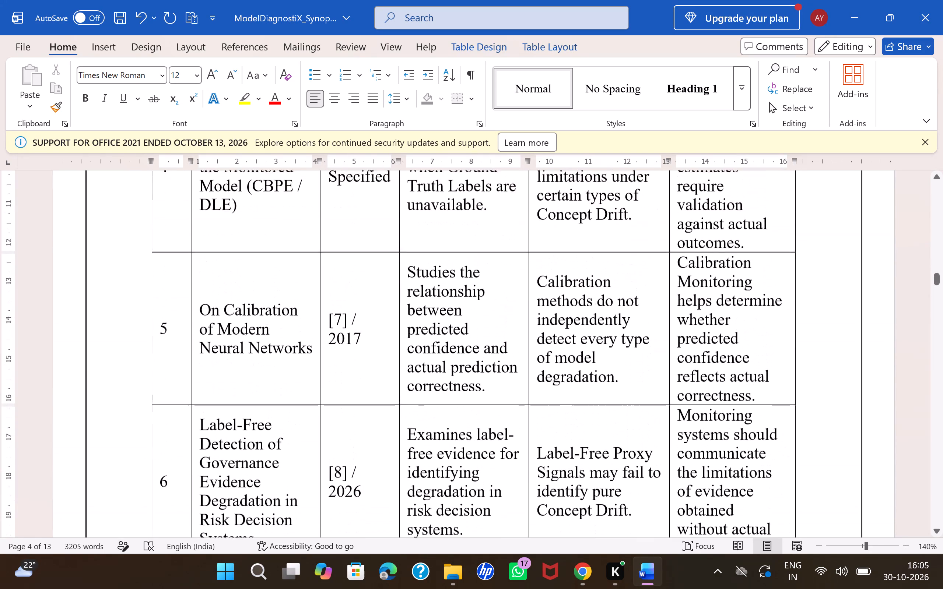
scroll(844, 371, up, 3)
scroll(844, 371, down, 1)
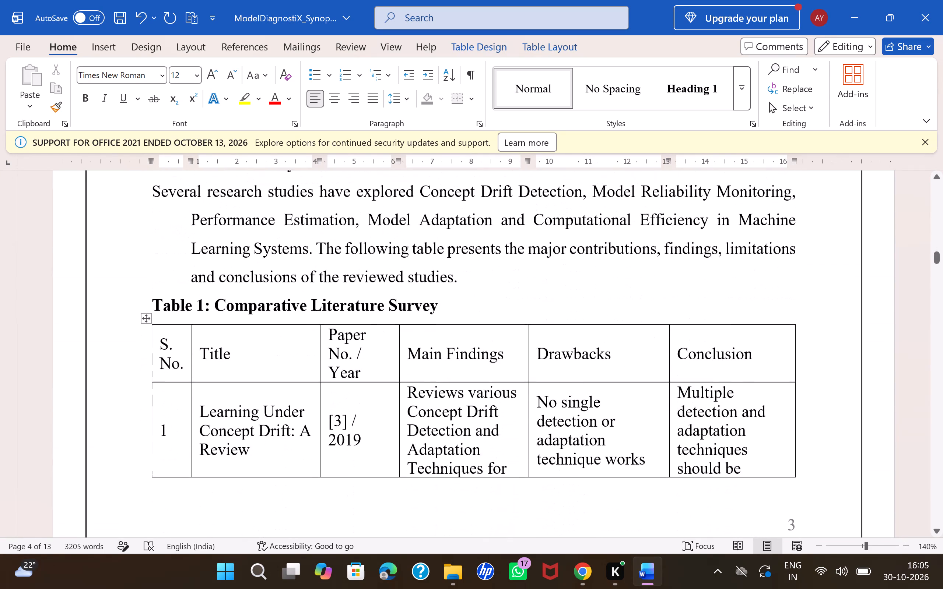
Widen Table 1's Conclusion column by about 1 cm, extending the table's outer edge toward the page border.
click(786, 360)
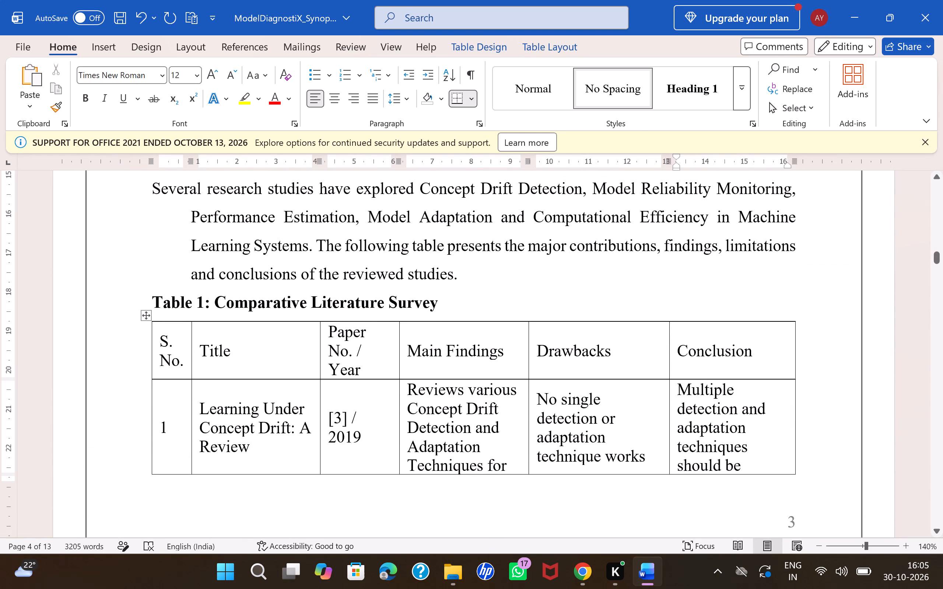
click(150, 322)
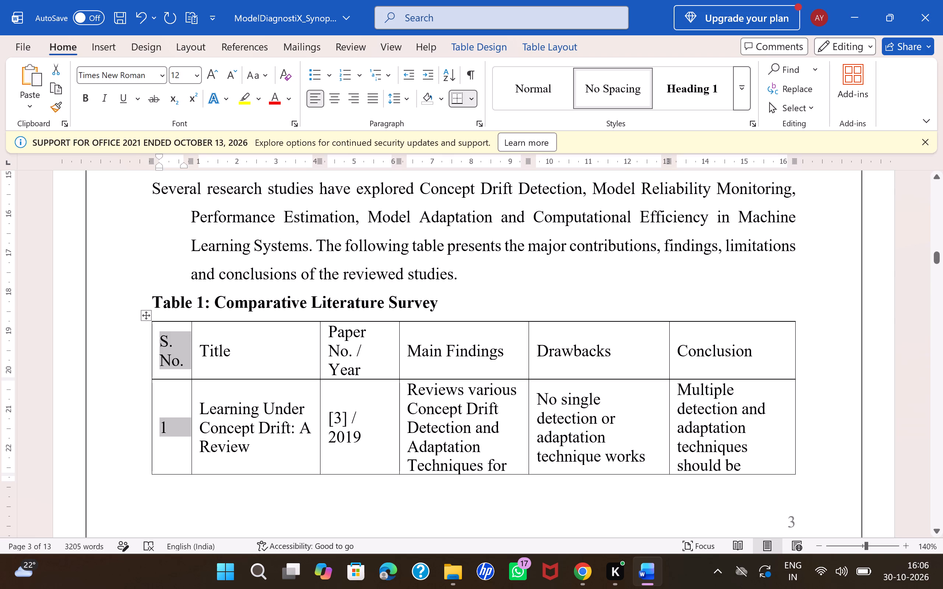
drag(794, 387, 832, 391)
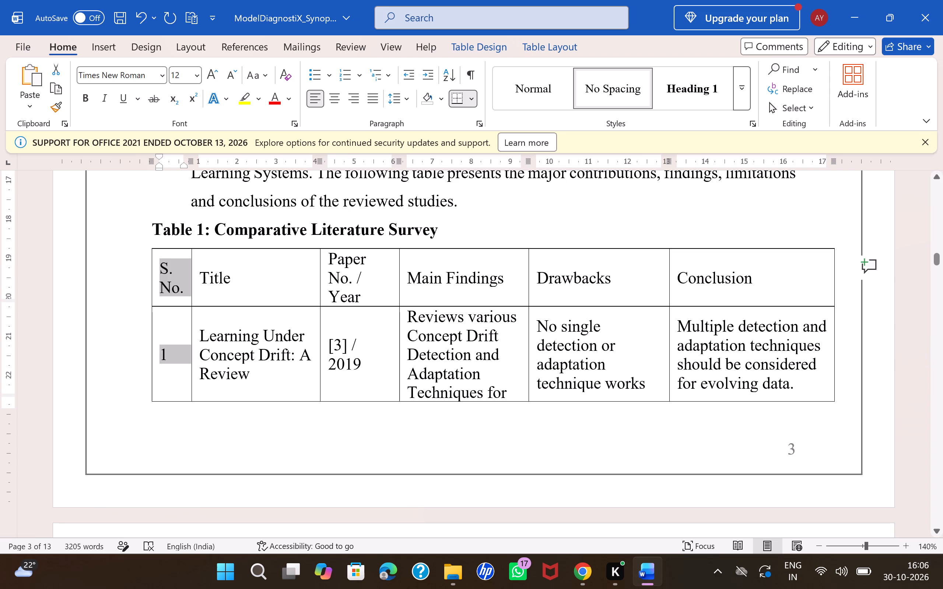
Shift the Drawbacks–Conclusion and Main Findings–Drawbacks dividers of Table 1 outward by about 0.5 cm each toward the Conclusion side.
drag(669, 297, 682, 294)
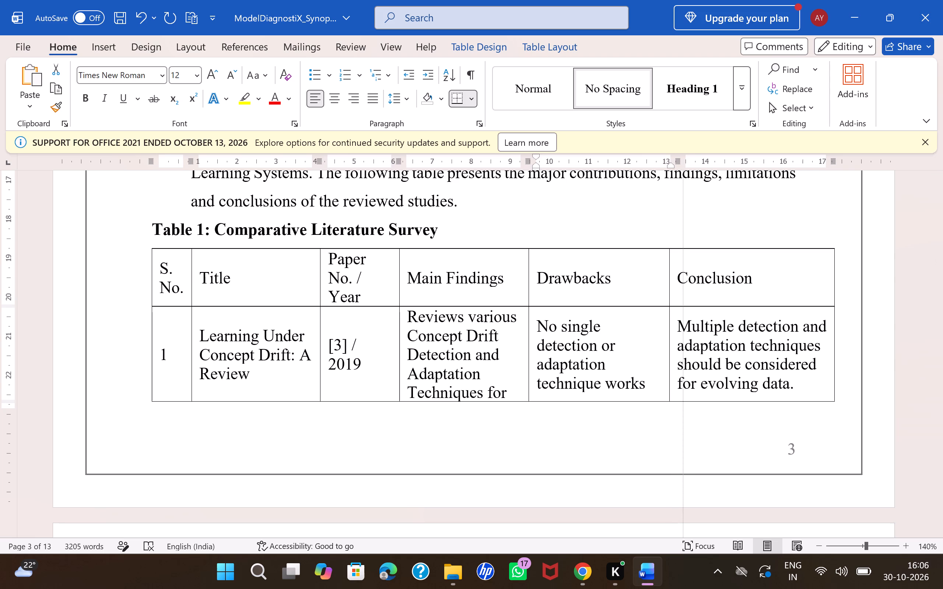
drag(682, 294, 689, 294)
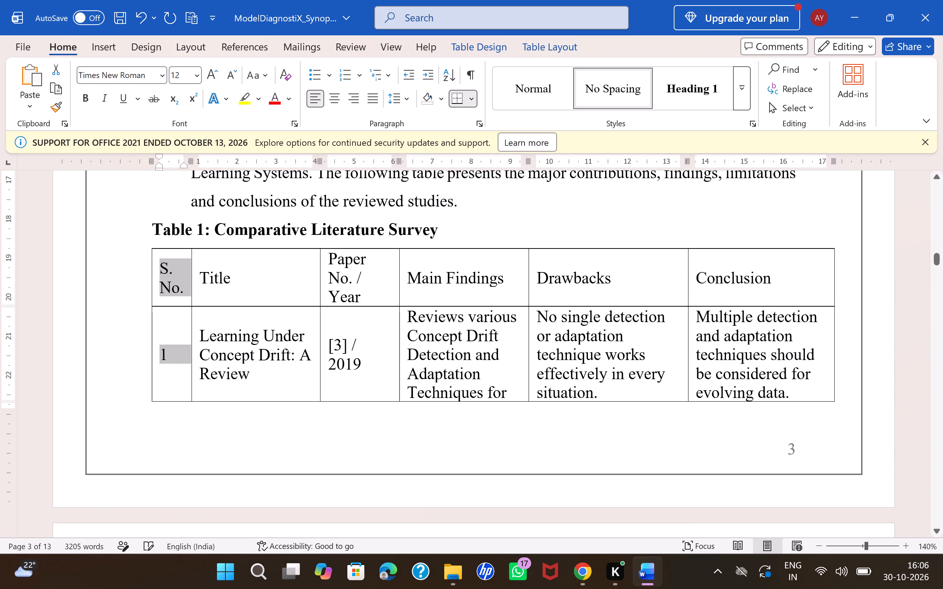
drag(528, 285, 550, 286)
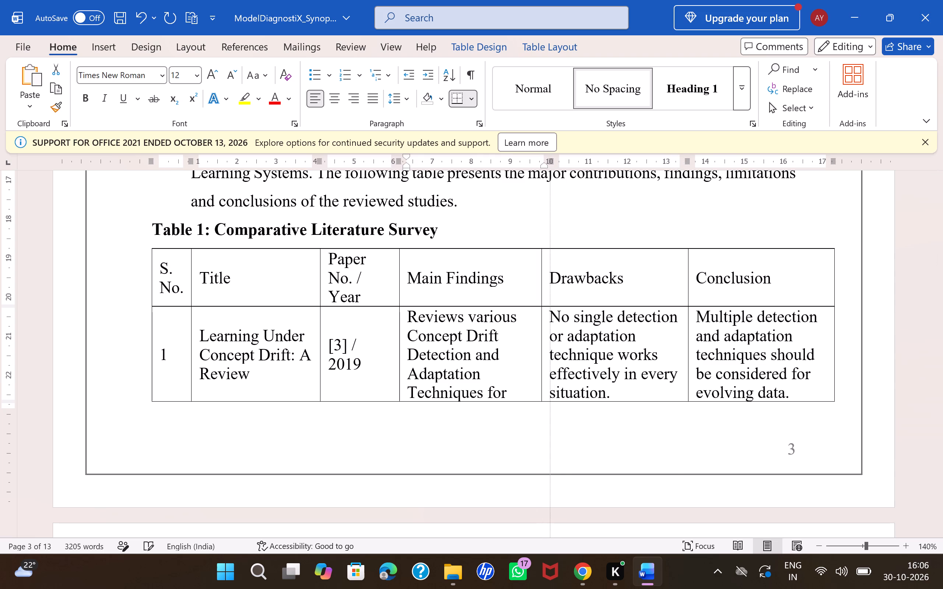
drag(550, 286, 550, 286)
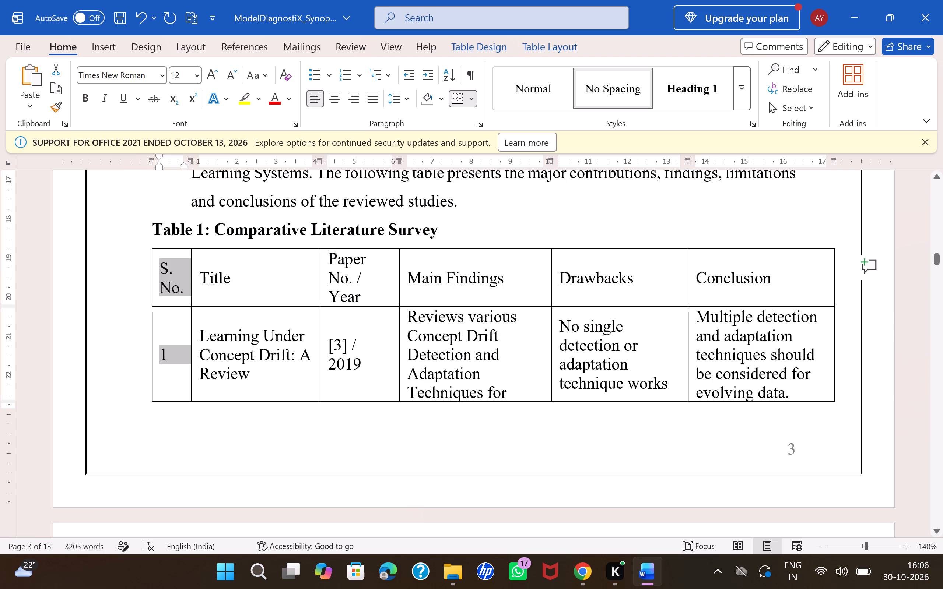
Widen Table 1's Paper No. / Year column so each year fits on one line, and slightly widen the Title column.
drag(398, 274, 420, 273)
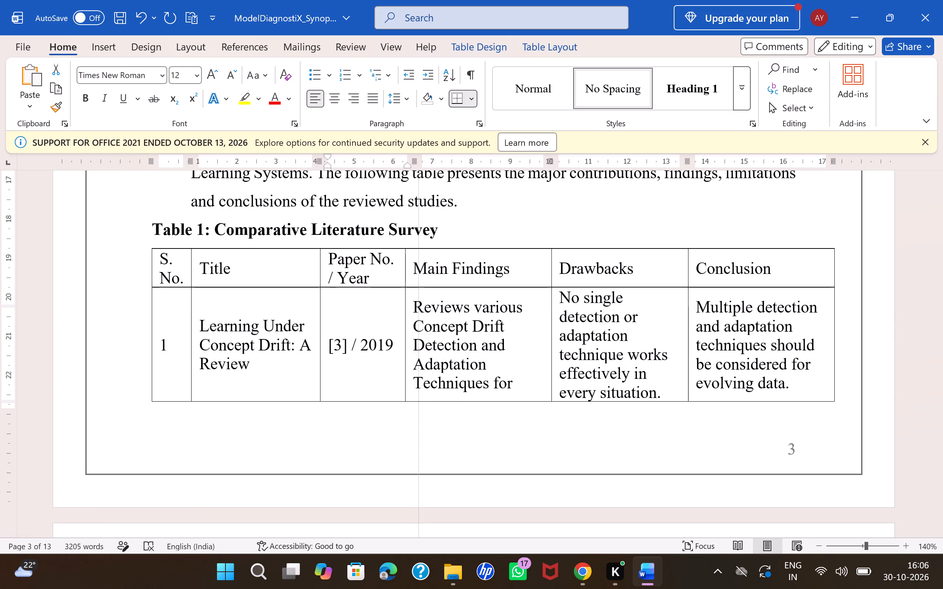
drag(420, 273, 421, 273)
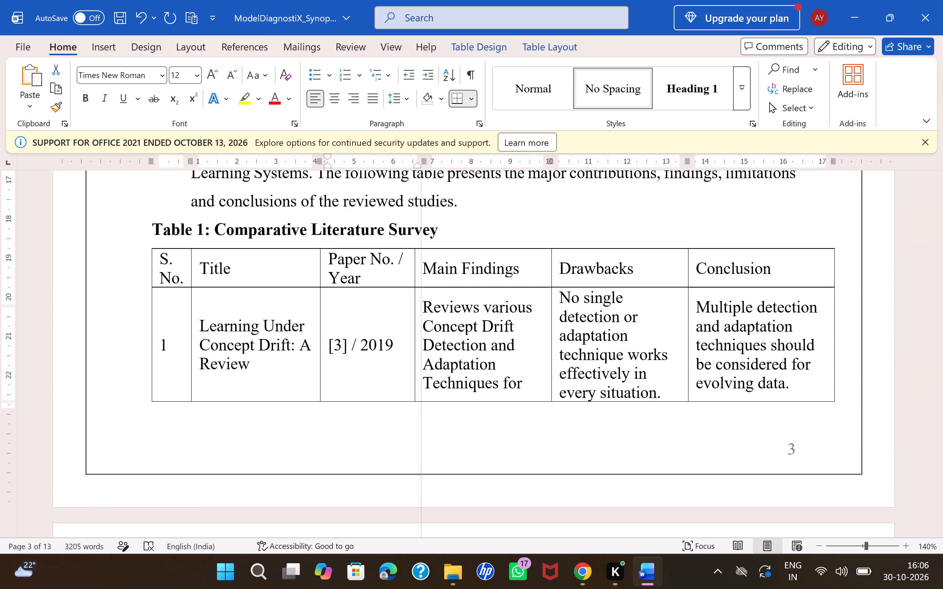
drag(421, 273, 426, 275)
drag(426, 275, 426, 275)
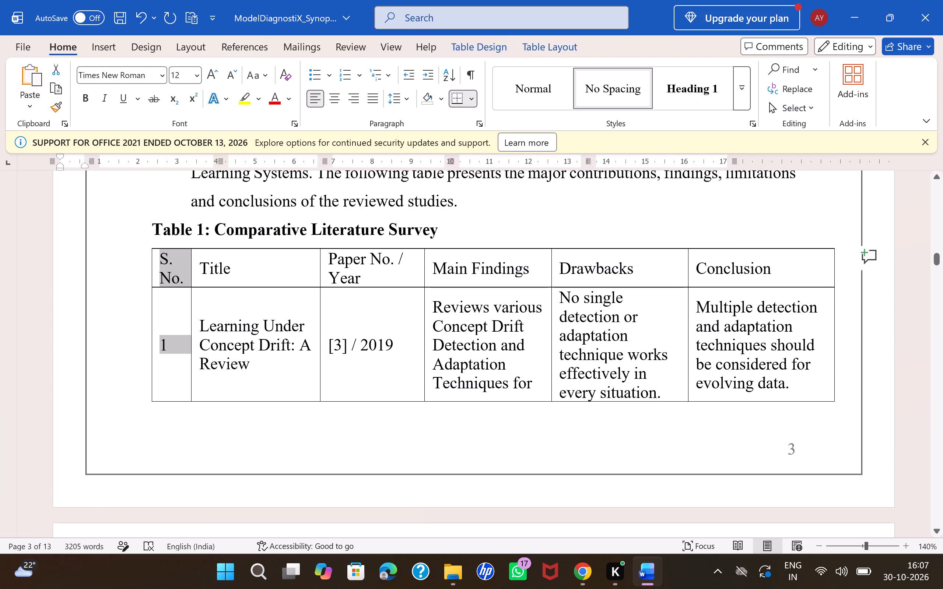
drag(320, 265, 331, 266)
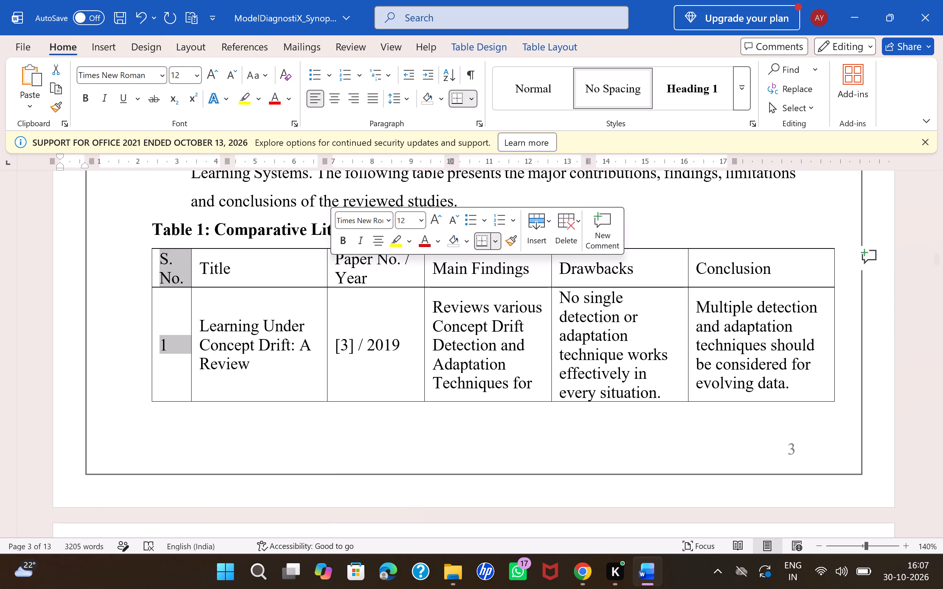
click(145, 328)
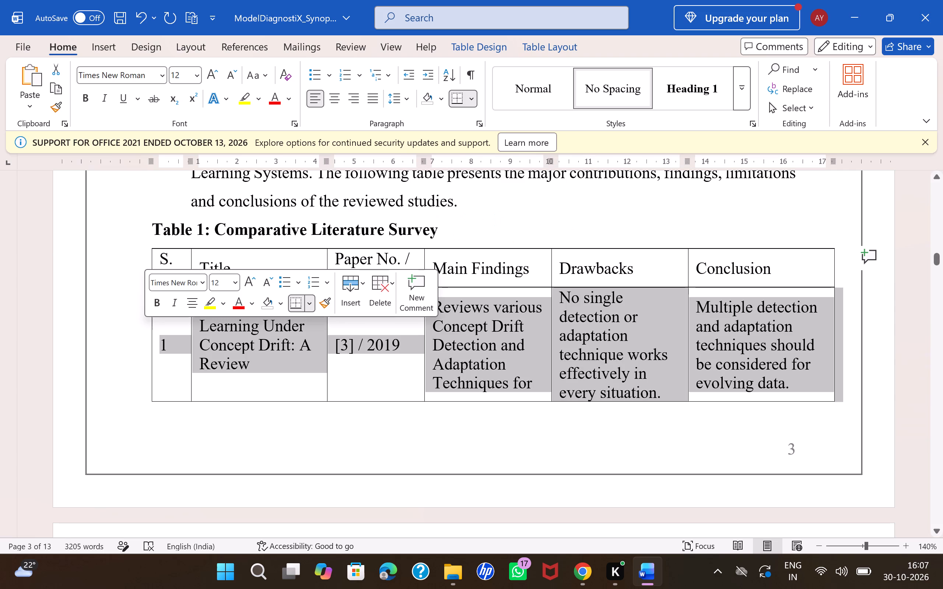
click(553, 229)
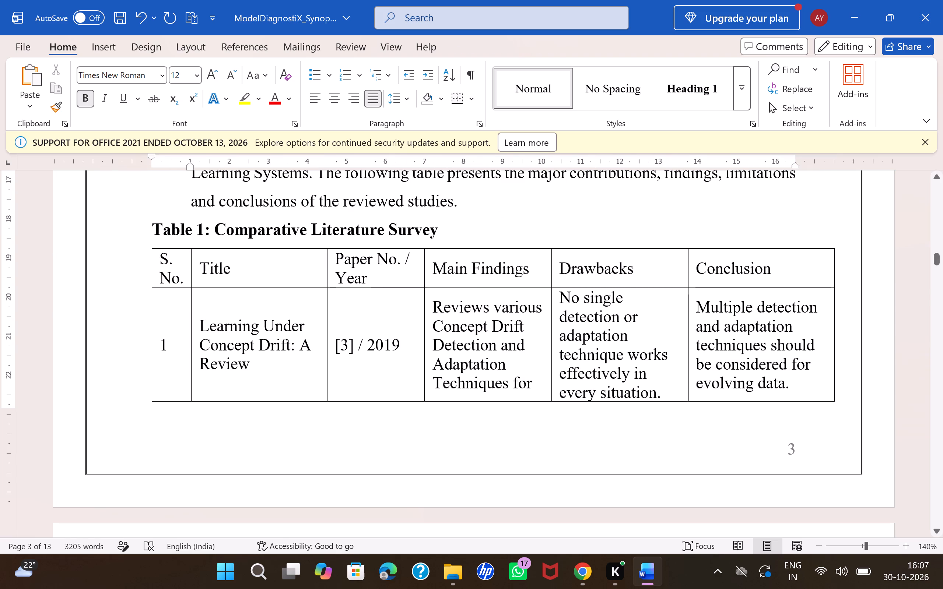
Indent the first line of the Table 1 interpretation paragraph with nine leading spaces so it lines up with the paragraph's remaining lines.
scroll(599, 406, down, 6)
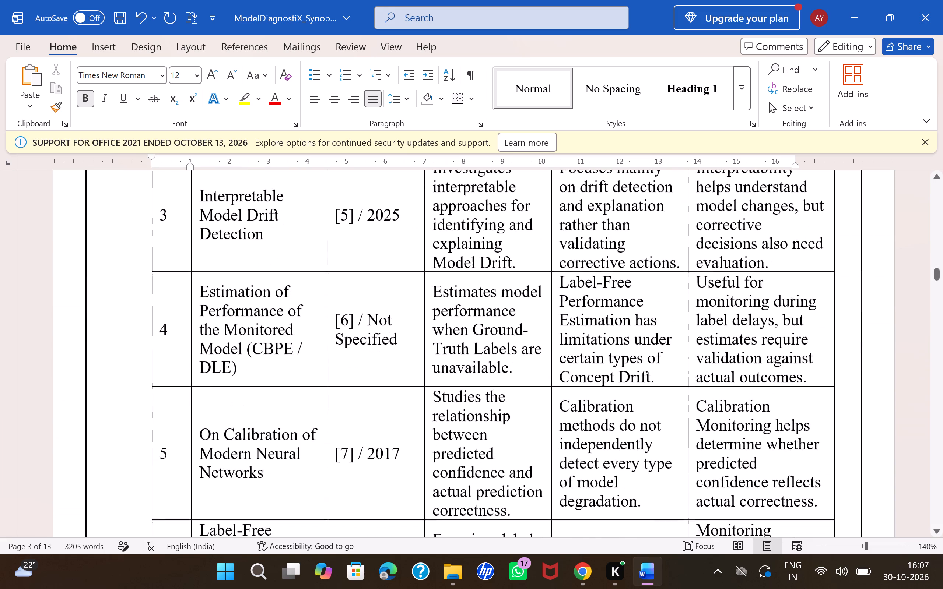
scroll(599, 406, down, 4)
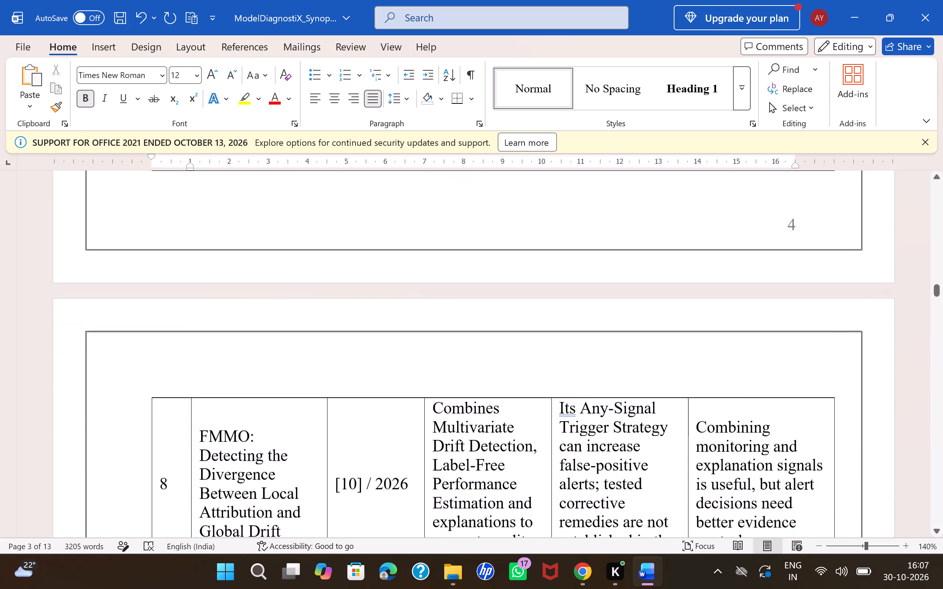
scroll(599, 406, down, 4)
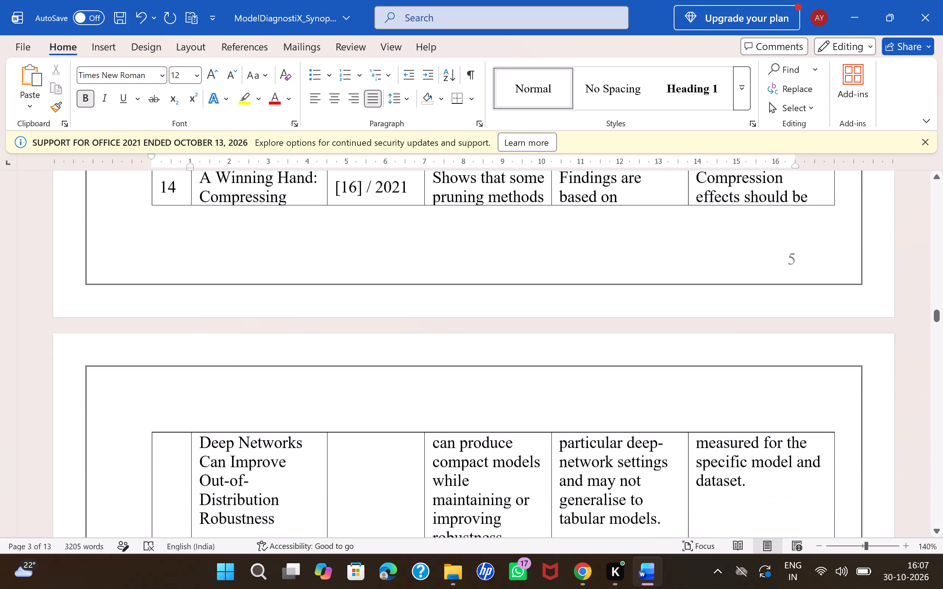
scroll(599, 406, down, 3)
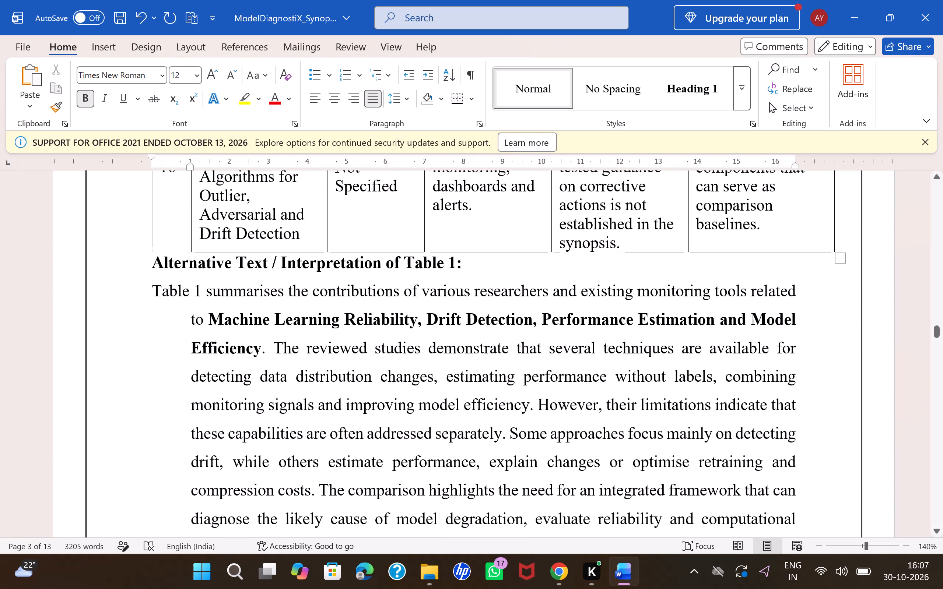
click(153, 287)
key(space)
key(space)
key(space)
key(space)
key(space)
key(space)
key(space)
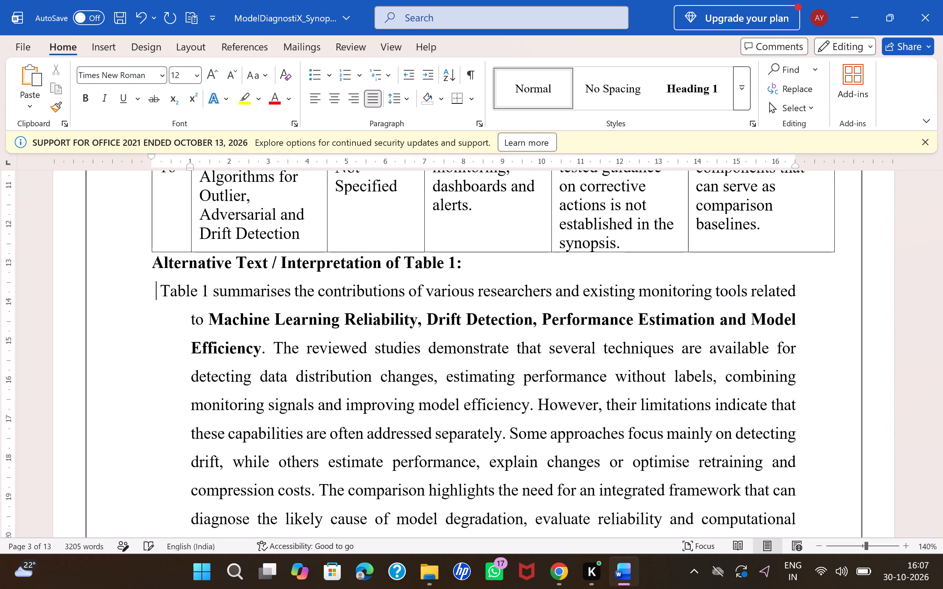
key(space)
key(space)
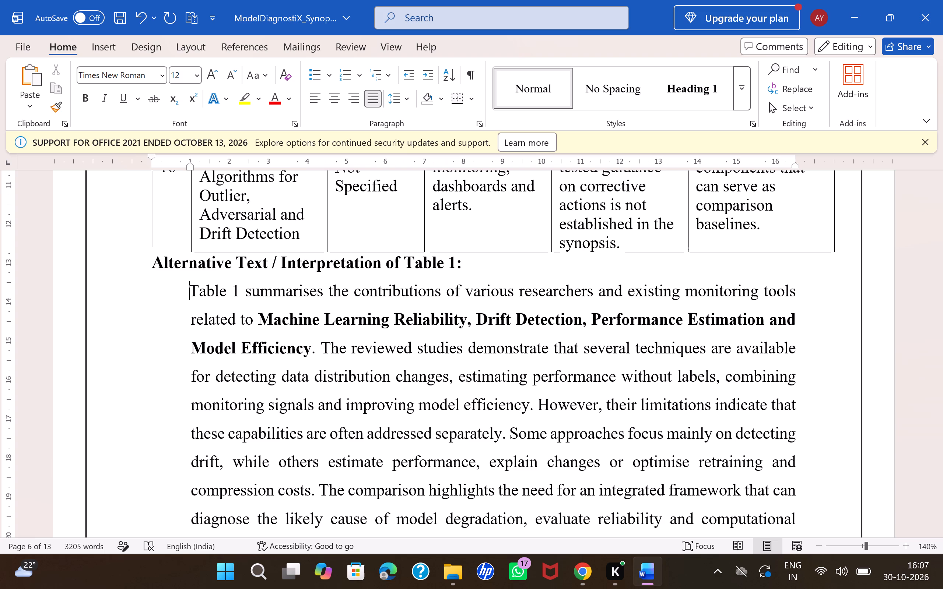
Indent the first line of the Proposed Contribution paragraph with nine leading spaces so it lines up with the lines below it.
scroll(384, 395, down, 1)
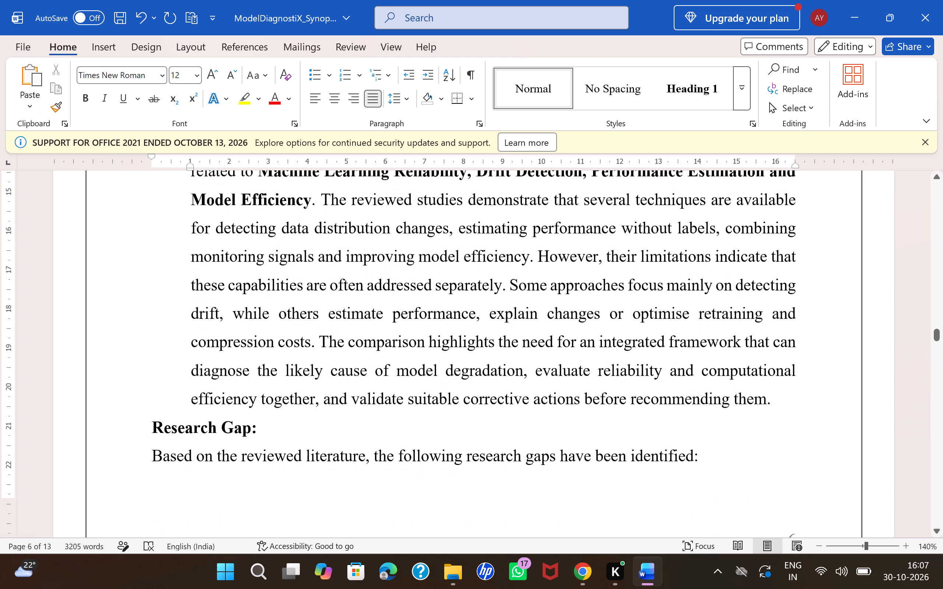
scroll(384, 395, down, 1)
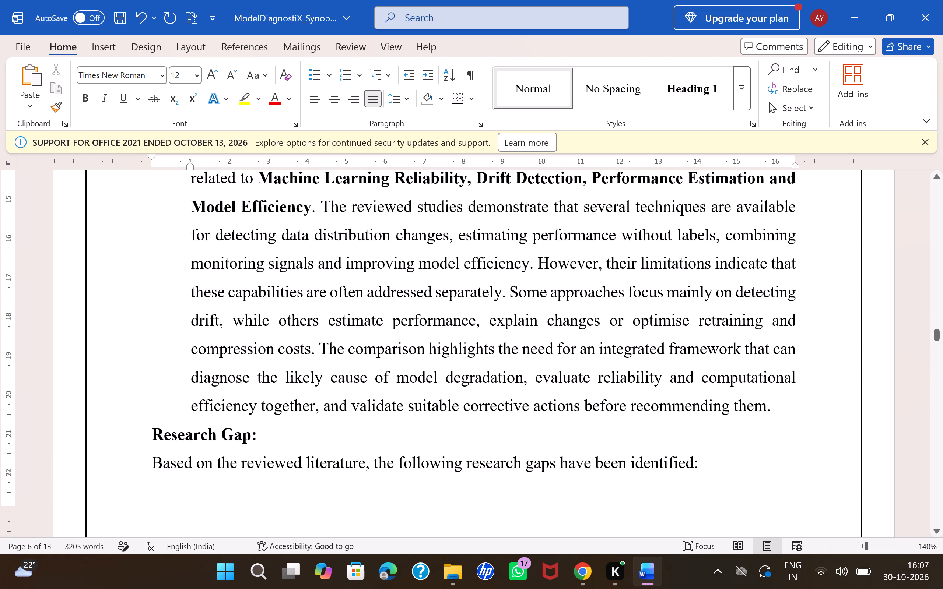
scroll(384, 395, down, 1)
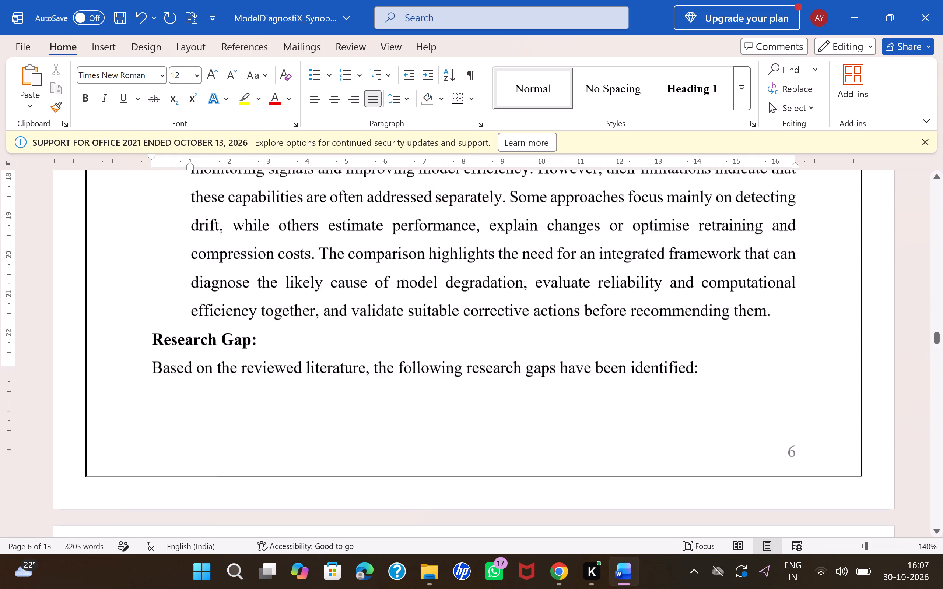
scroll(384, 395, down, 2)
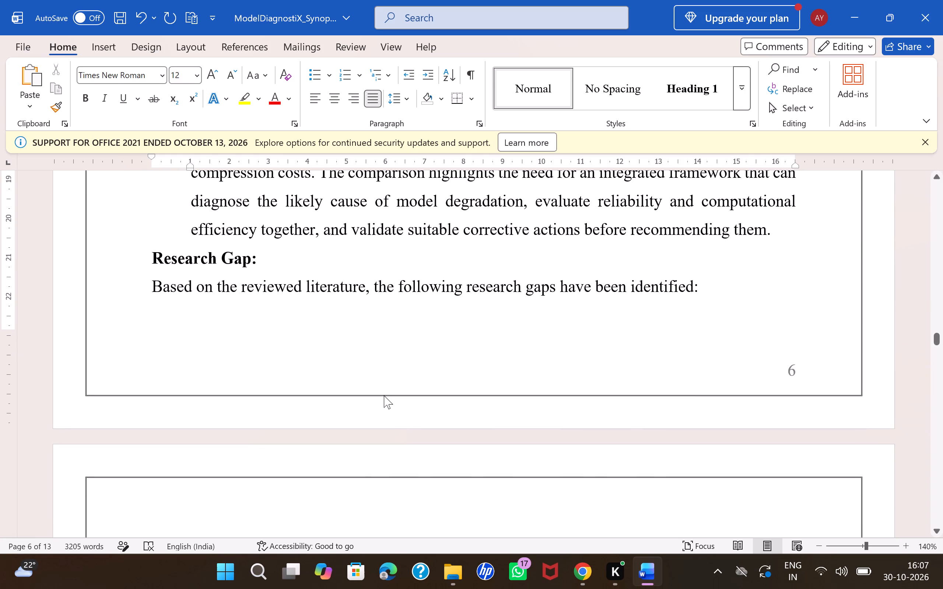
scroll(384, 395, down, 3)
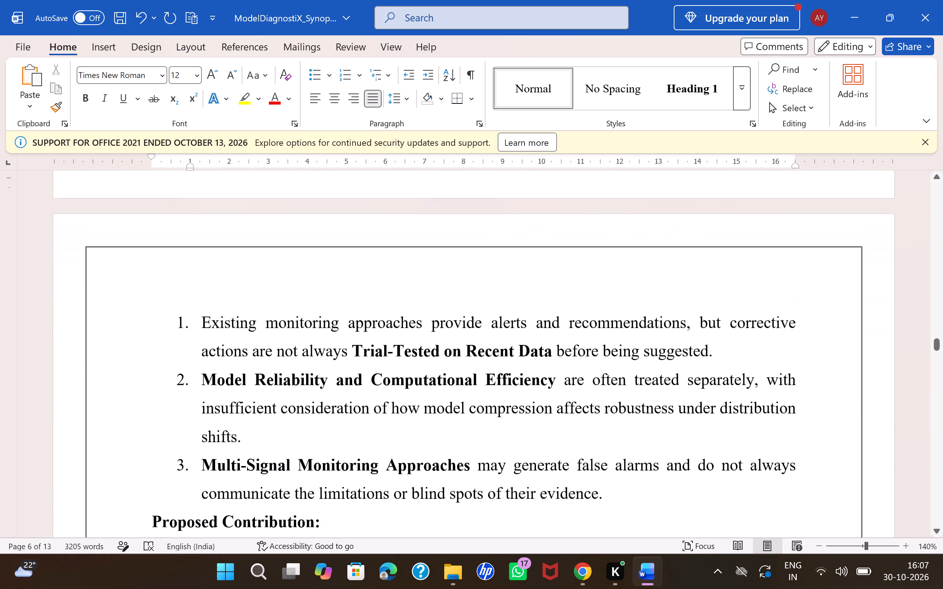
scroll(384, 395, down, 3)
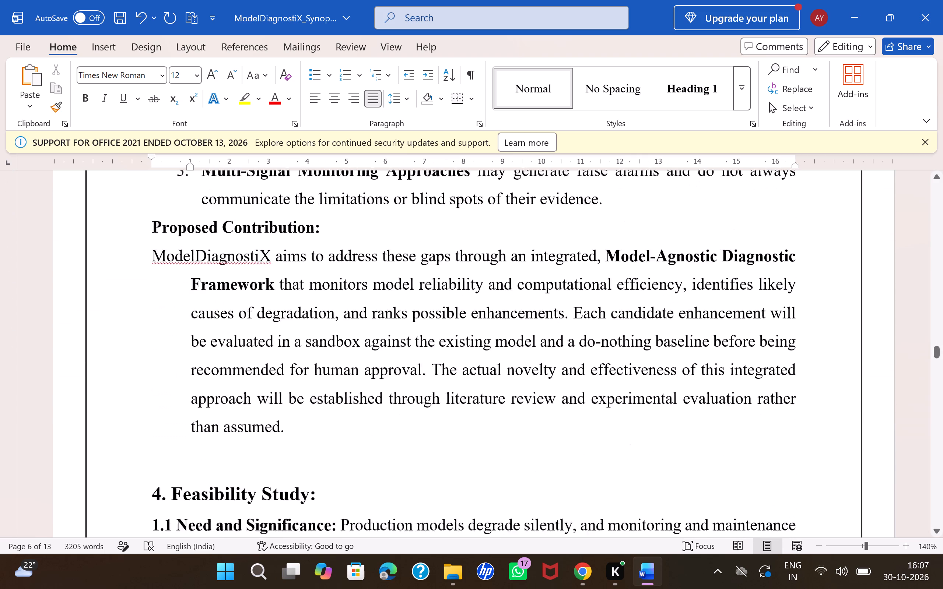
scroll(384, 395, down, 1)
click(154, 218)
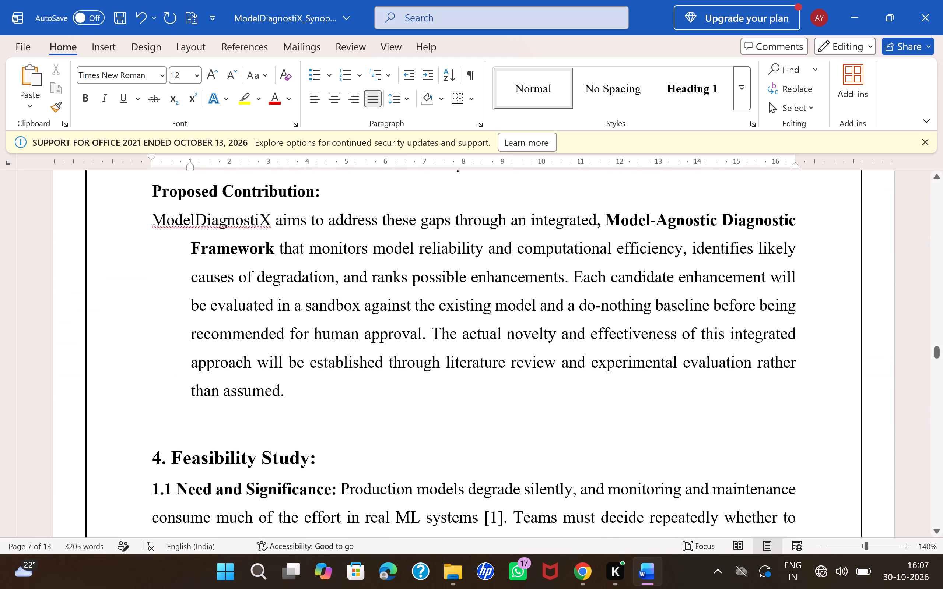
key(space)
key(space)
key(space)
key(space)
key(space)
key(space)
key(space)
key(space)
key(space)
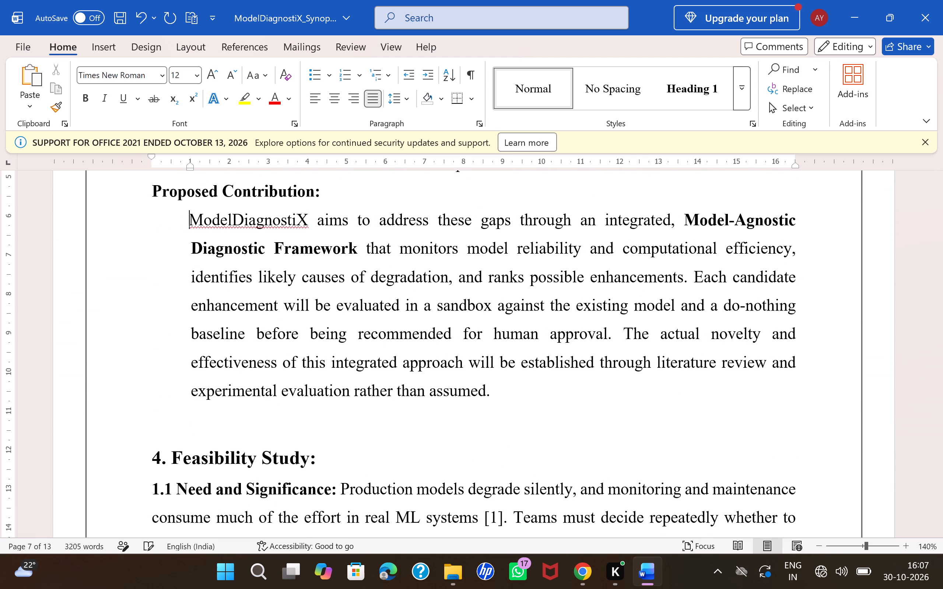
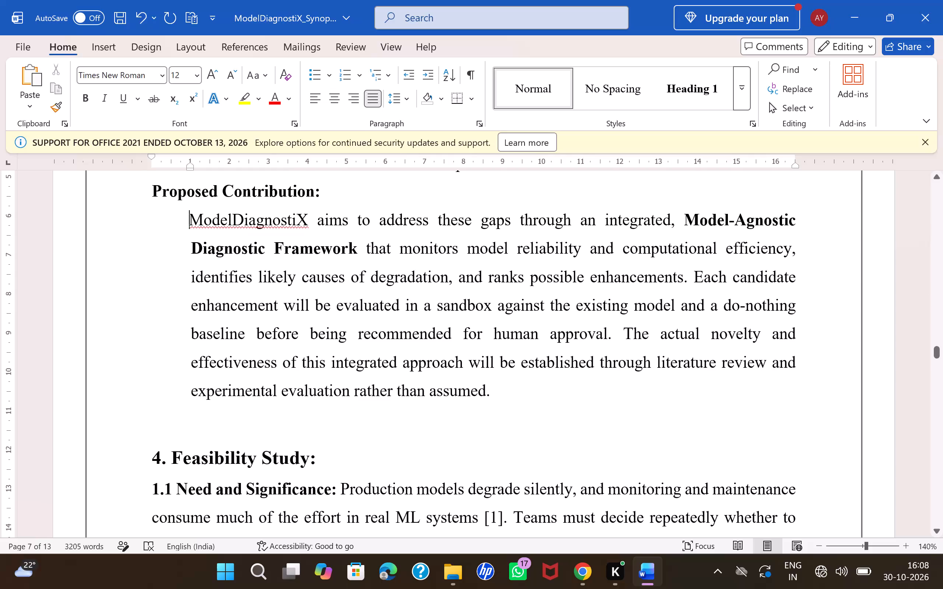
Remove the nine leading spaces before the first line of the Proposed Contribution paragraph.
key(BackSpace)
key(BackSpace)
key(BackSpace)
key(BackSpace)
key(BackSpace)
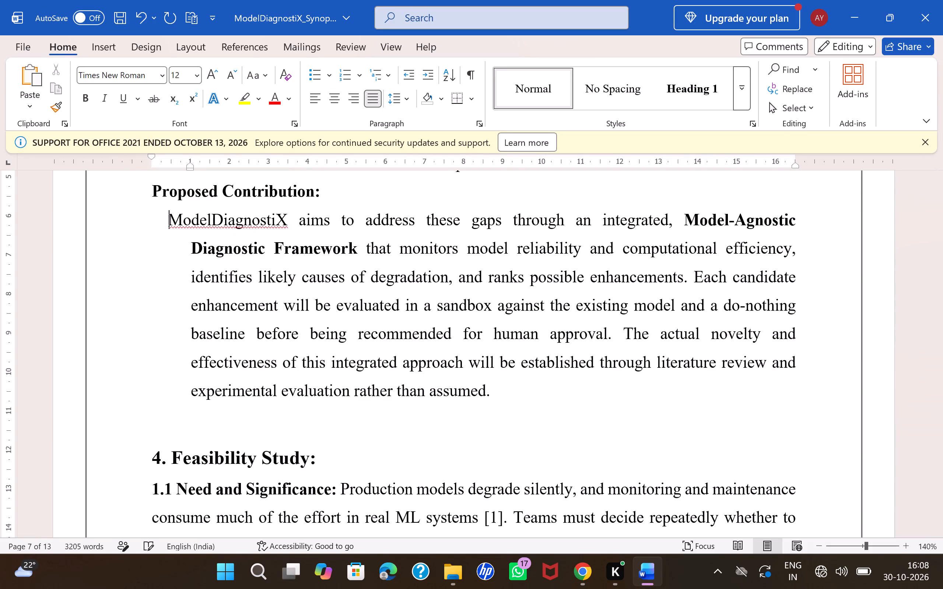
key(BackSpace)
key(BackSpace)
key(BackSpace)
key(BackSpace)
key(Down)
key(Up)
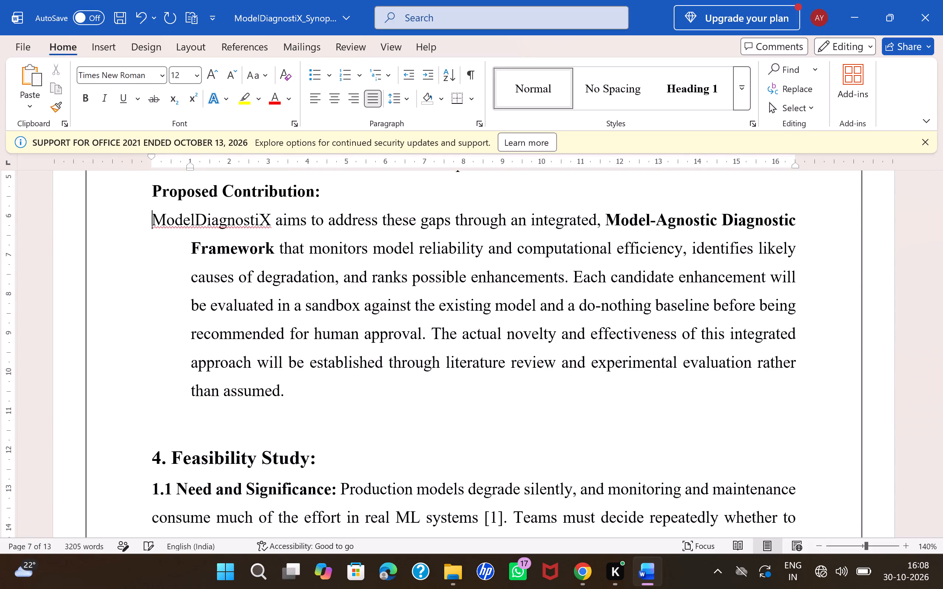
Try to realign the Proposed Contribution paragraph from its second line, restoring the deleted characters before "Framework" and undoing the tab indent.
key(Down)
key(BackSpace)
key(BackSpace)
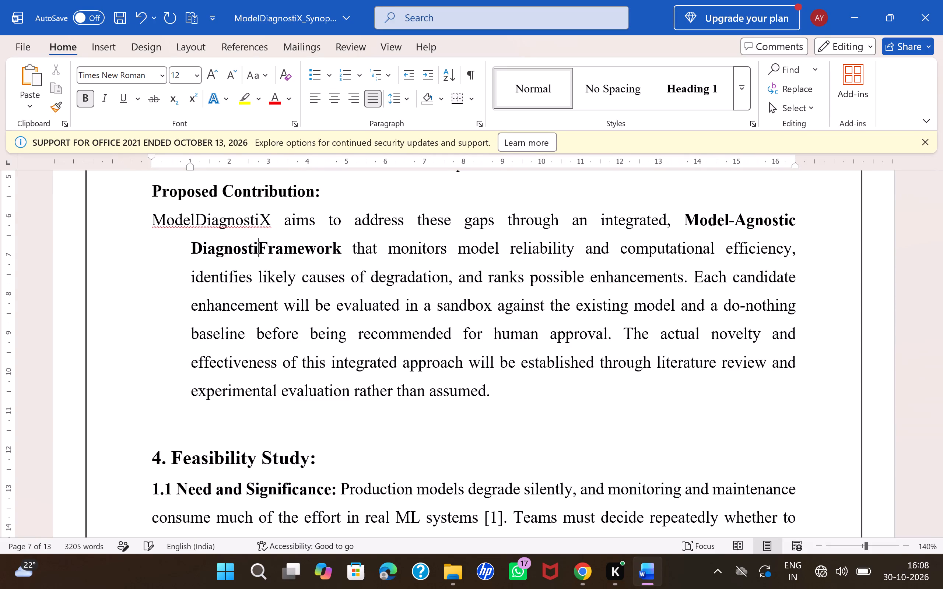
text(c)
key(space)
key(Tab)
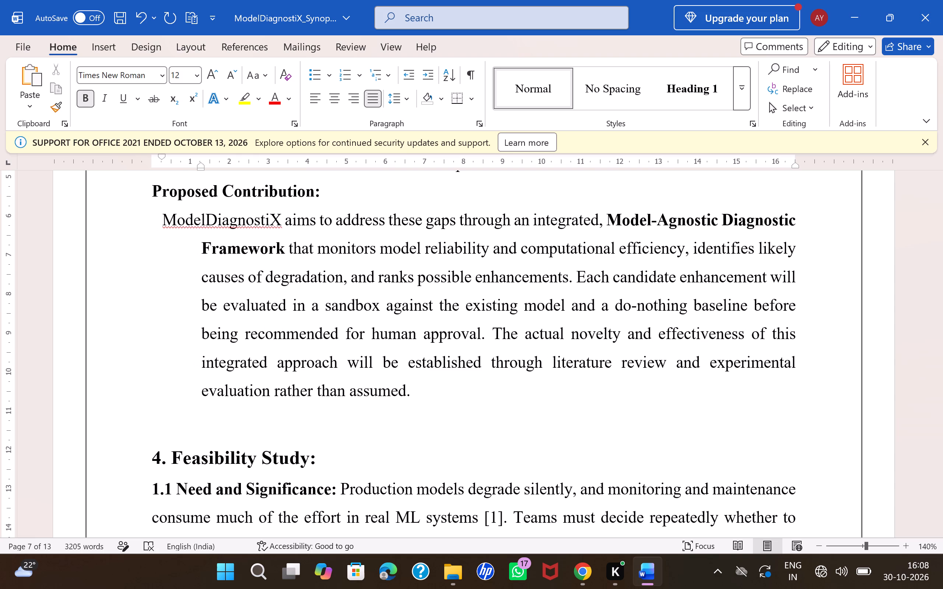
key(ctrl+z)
scroll(305, 383, down, 1)
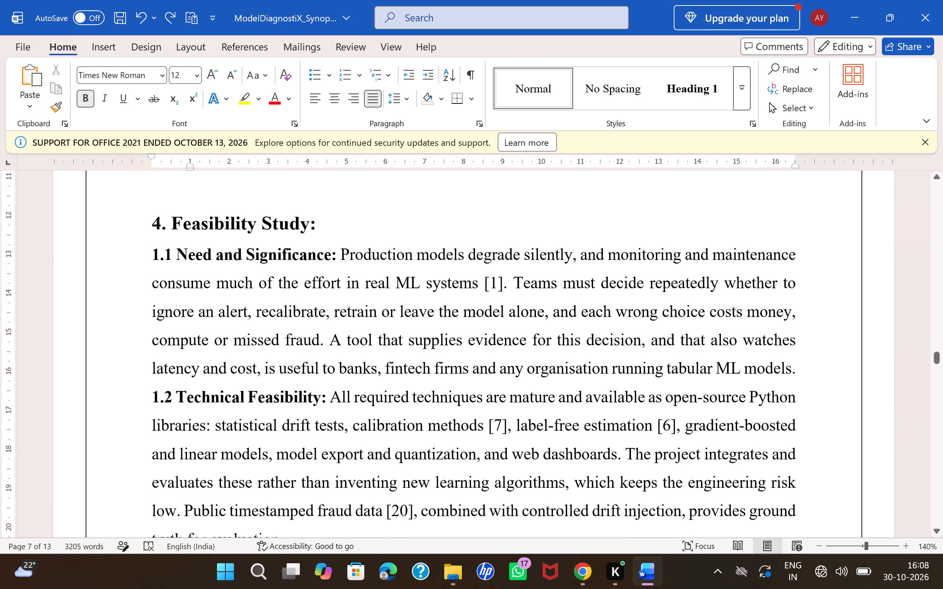
drag(150, 221, 313, 588)
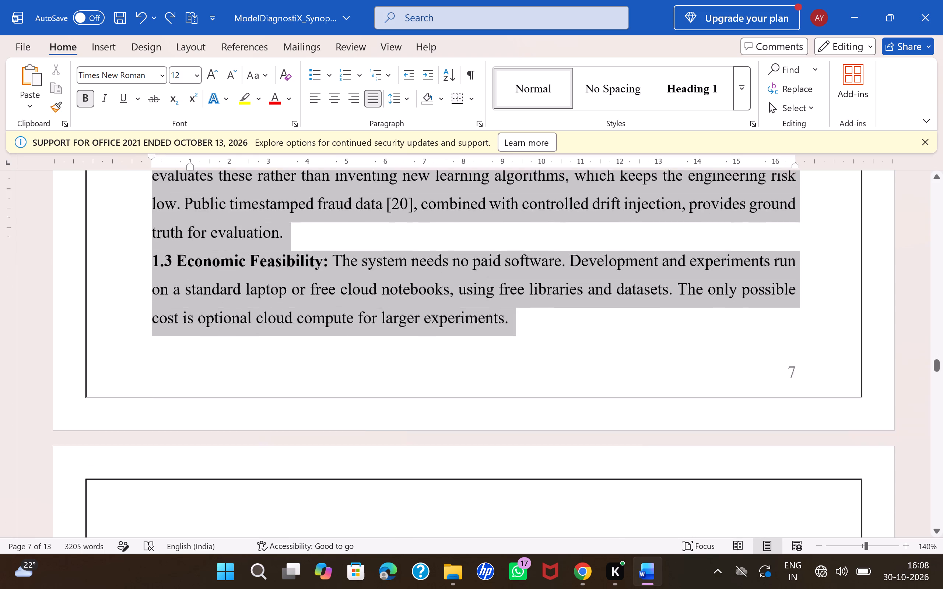
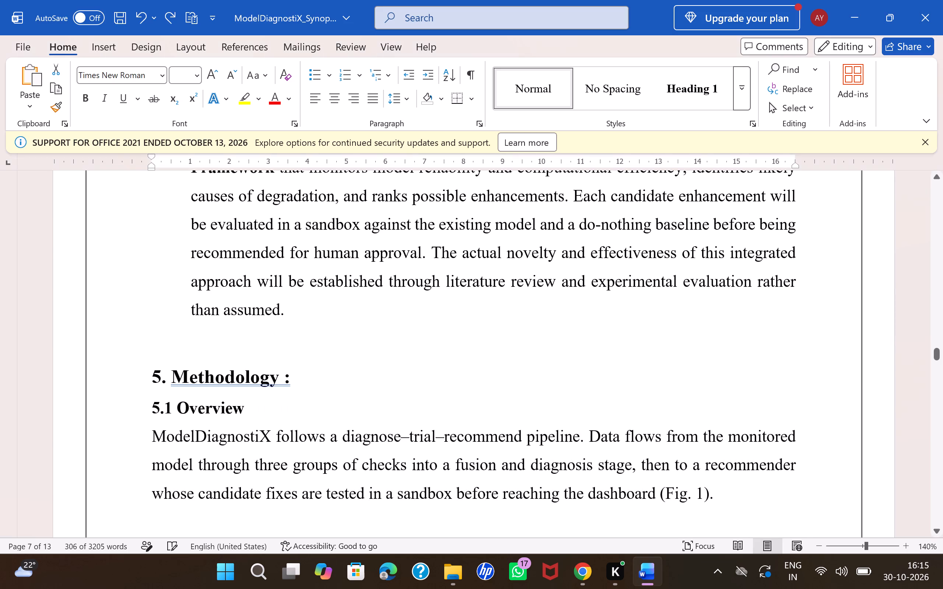
key(Up)
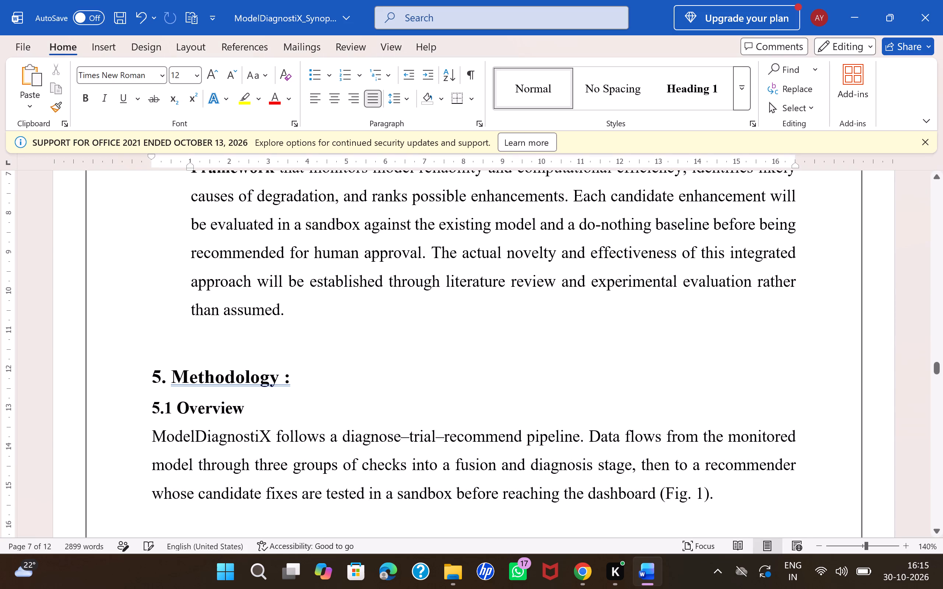
key(ctrl+v)
Delete the general definition paragraph under the 4. Feasibility Study heading and remove the hanging indent from the "For ModelDiagnostiX" paragraph.
scroll(405, 315, up, 2)
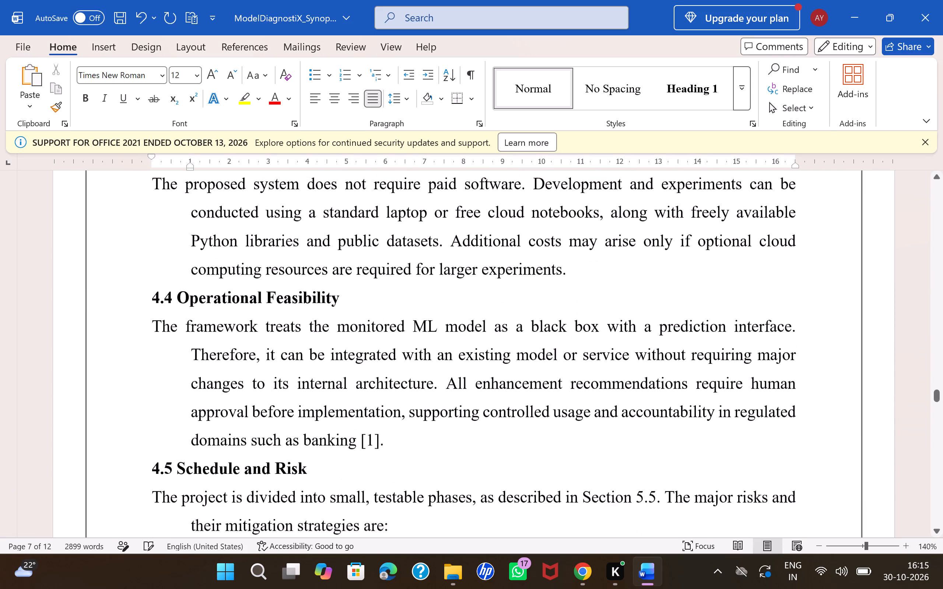
scroll(405, 315, up, 2)
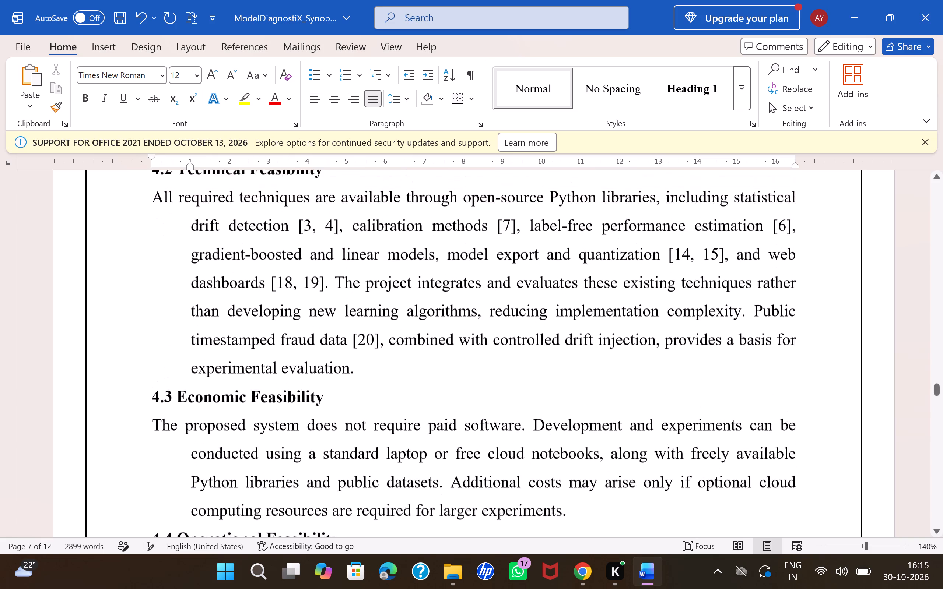
scroll(405, 315, up, 6)
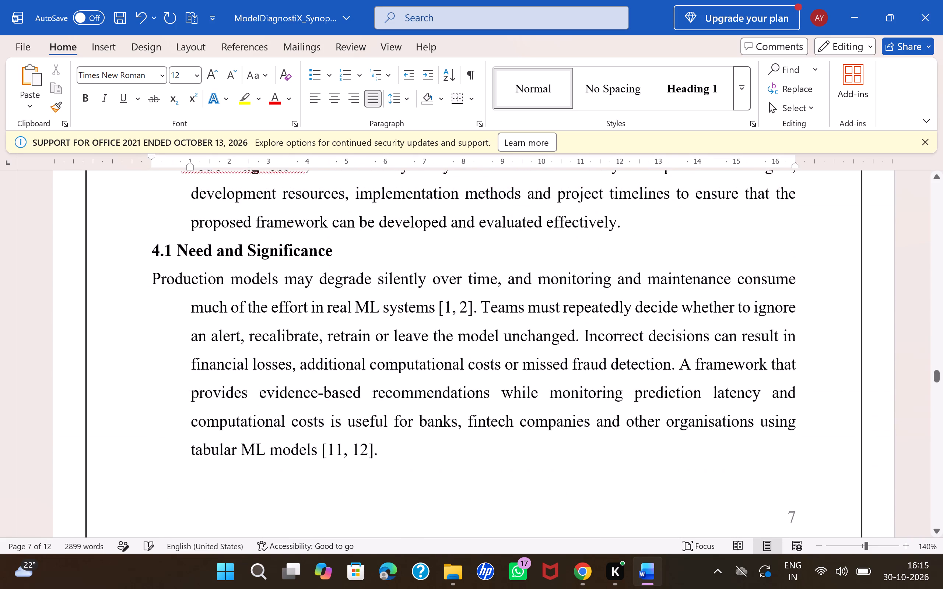
scroll(405, 315, up, 2)
scroll(405, 315, down, 2)
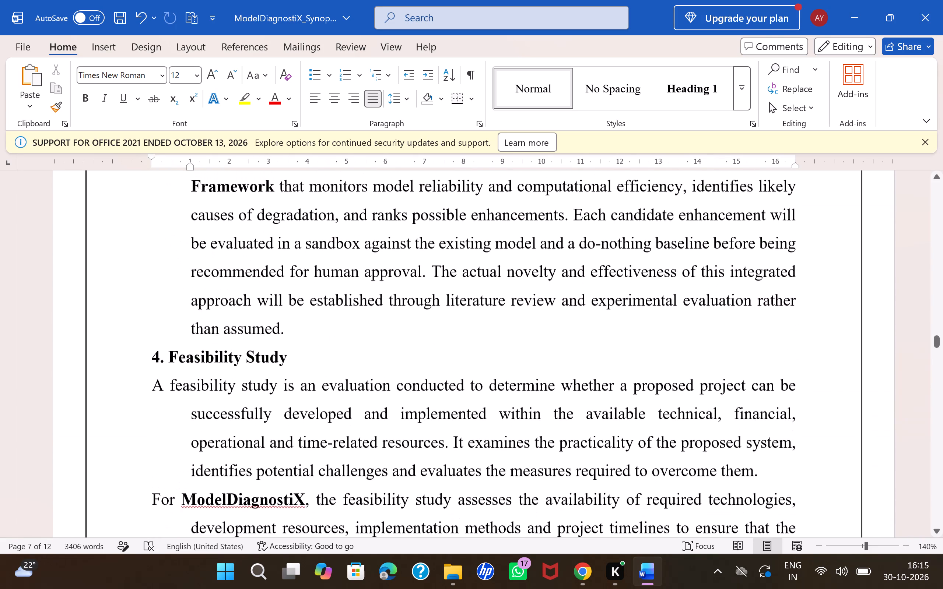
scroll(405, 315, down, 1)
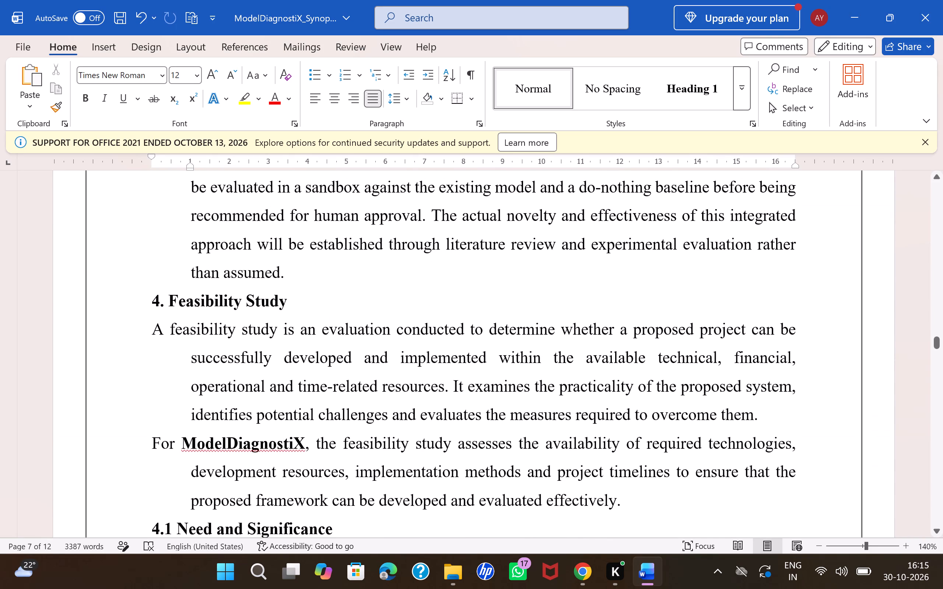
drag(154, 326, 774, 410)
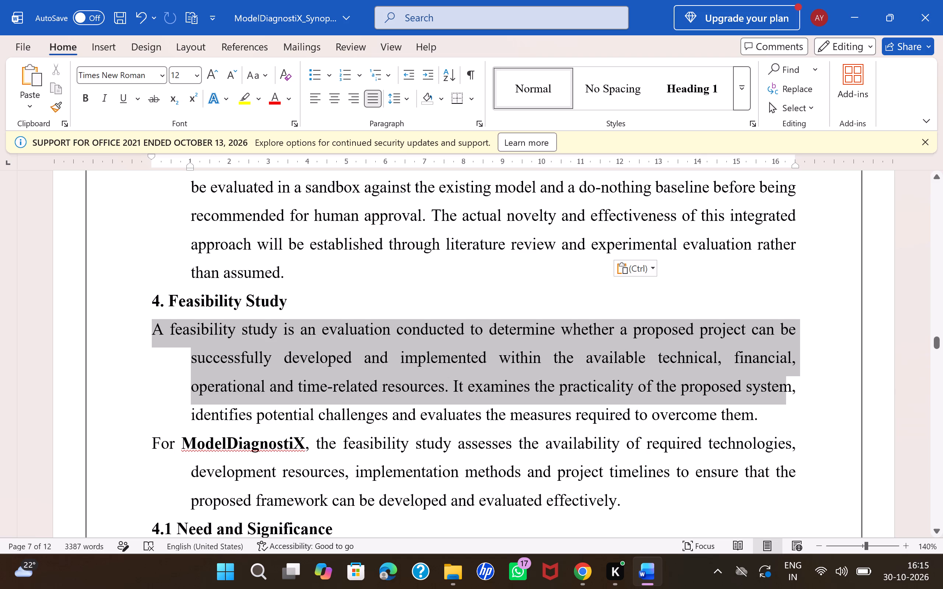
drag(774, 410, 765, 410)
key(BackSpace)
key(BackSpace)
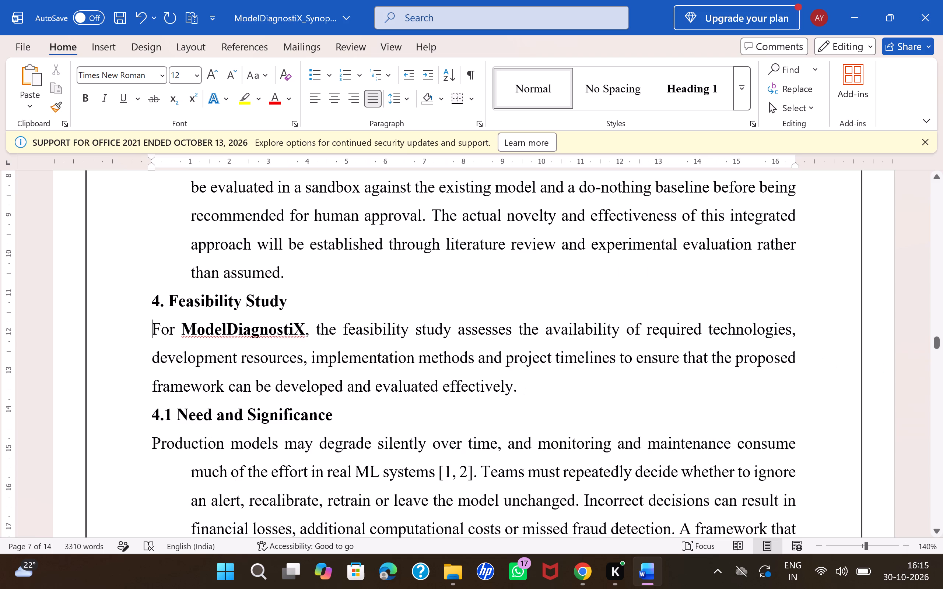
Capitalize "feasibility study" as "Feasibility Study" in the sentence beginning "For ModelDiagnostiX".
click(345, 327)
key(Right)
key(BackSpace)
key(shift+f)
key(Right)
key(Right)
key(Right)
key(Right)
key(Right)
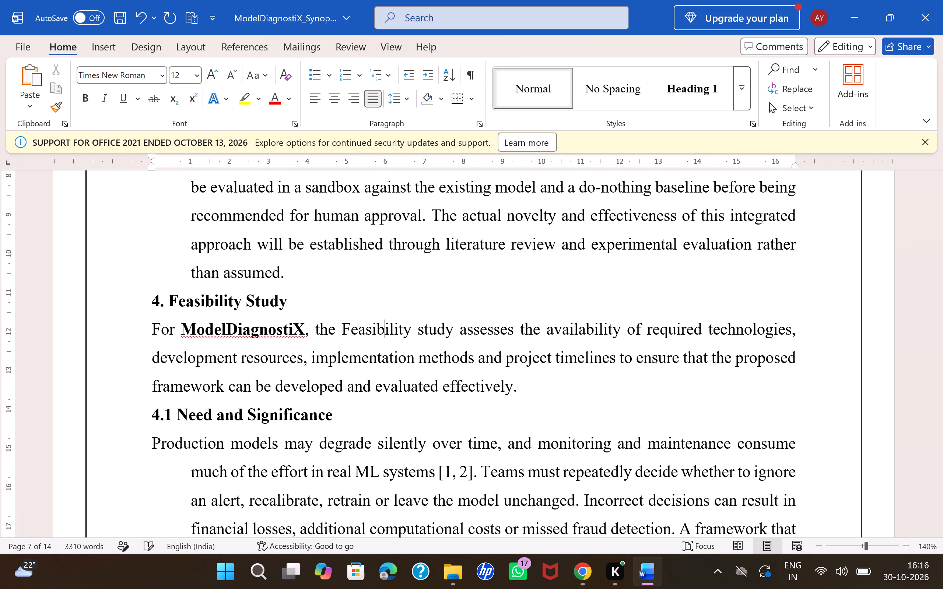
key(Right)
key(Right)
key(Right)
key(Right)
key(Right)
key(Right)
key(Right)
key(BackSpace)
key(shift+s)
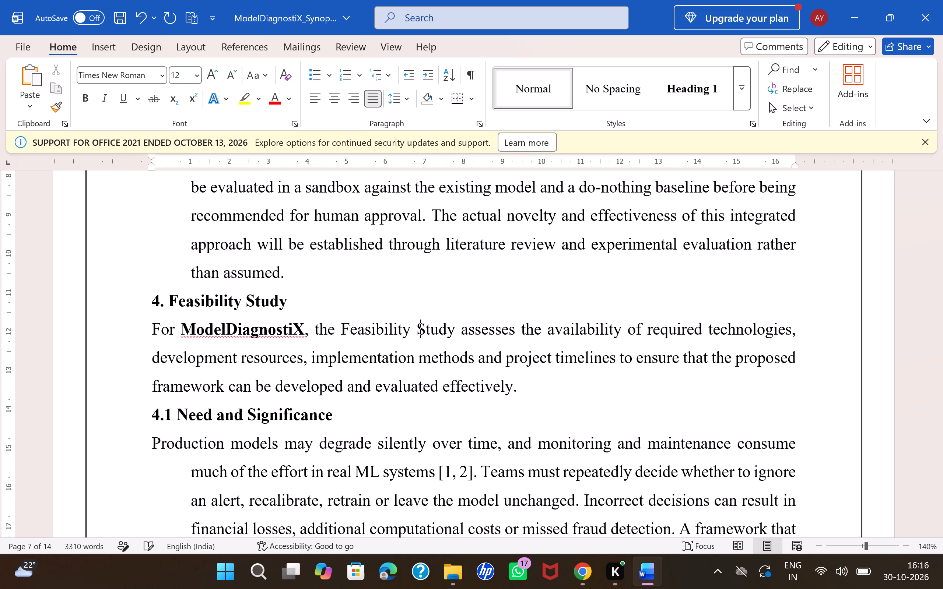
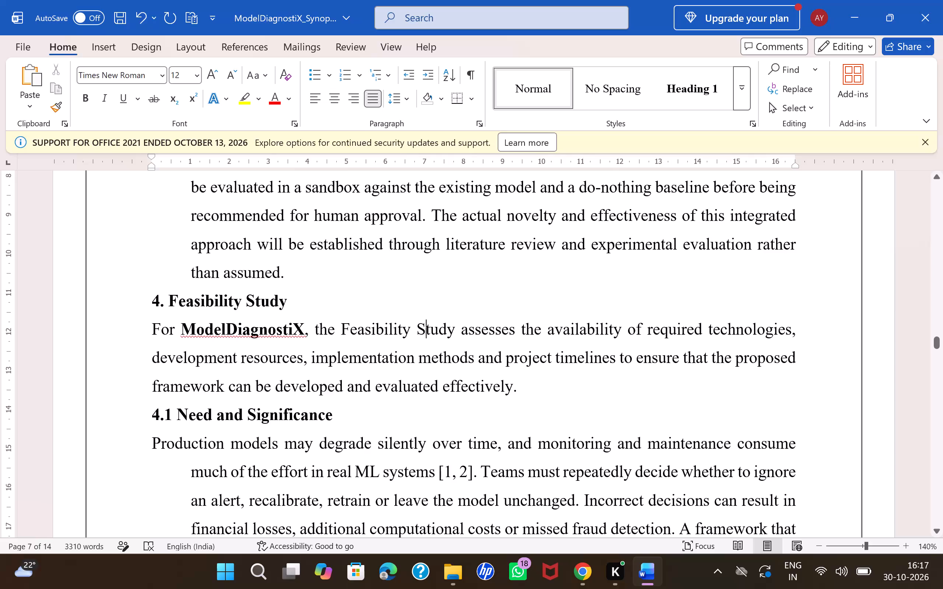
Left-align the body paragraph under 4.1 Need and Significance in place of its justified alignment.
scroll(417, 409, down, 1)
scroll(355, 413, down, 1)
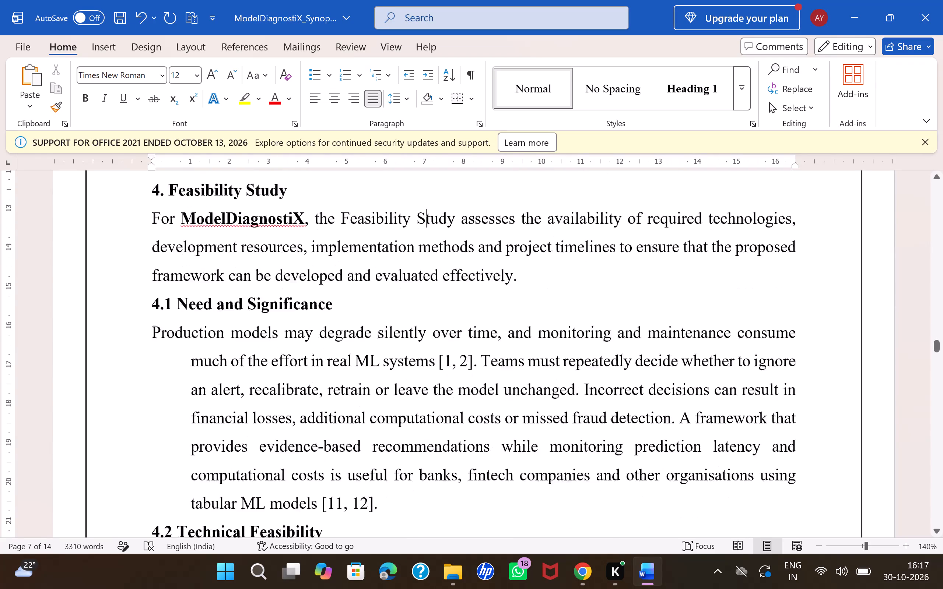
scroll(355, 413, down, 1)
drag(151, 205, 393, 378)
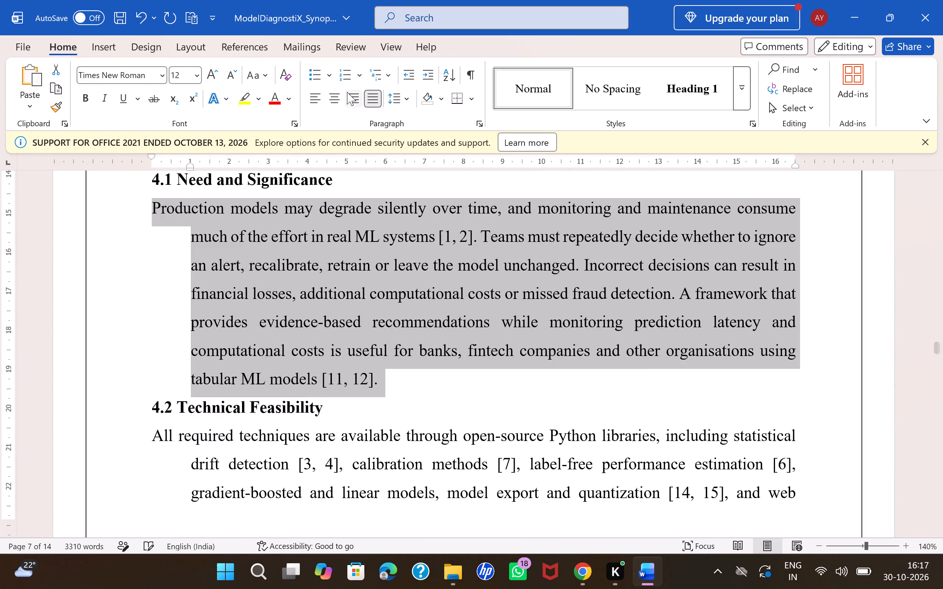
click(369, 97)
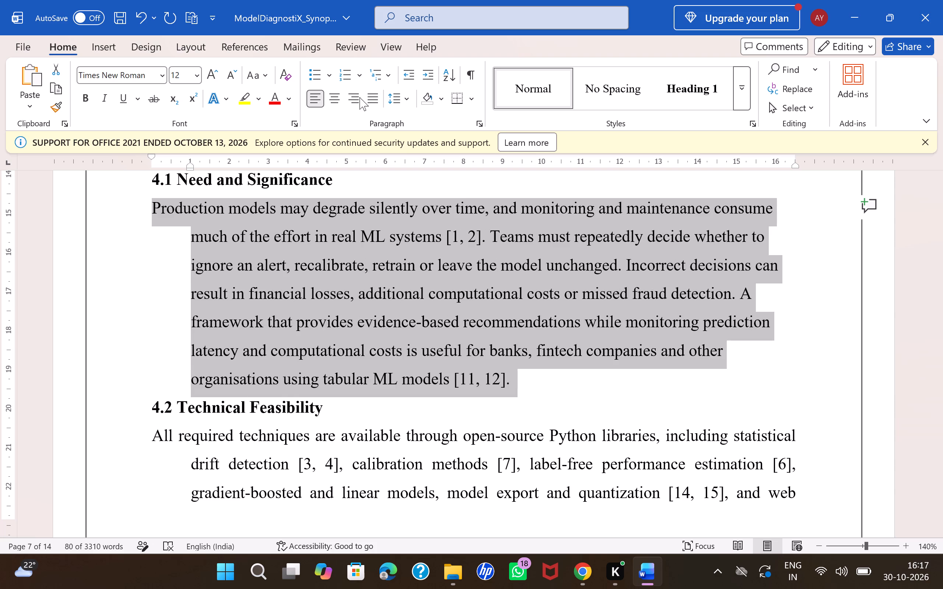
click(320, 96)
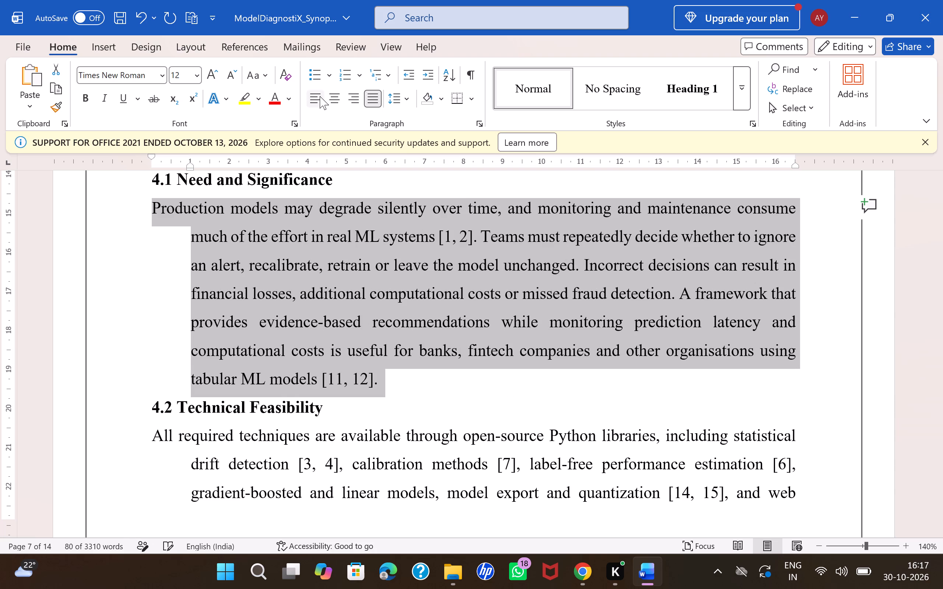
click(320, 96)
click(149, 289)
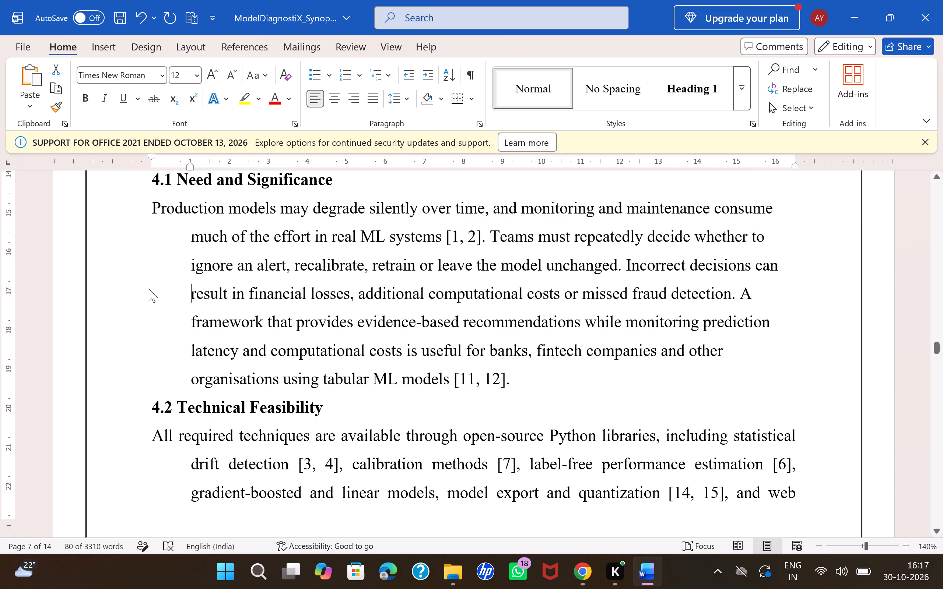
Copy section 5 from the Methodology heading through the end of Step 7 – Dashboard and approval, leaving out Table 2.
key(alt+Tab)
scroll(381, 419, down, 1)
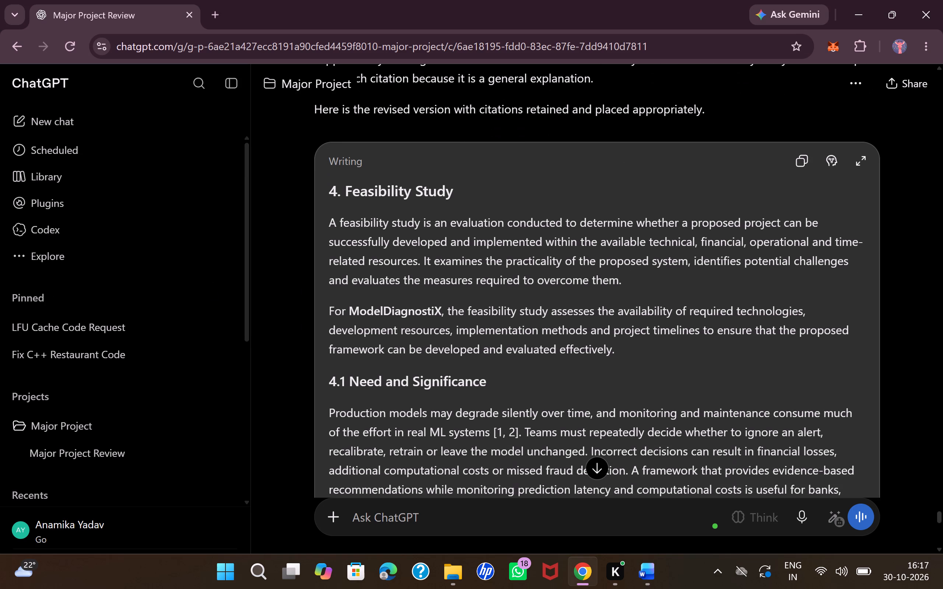
key(alt+Tab)
scroll(381, 419, down, 3)
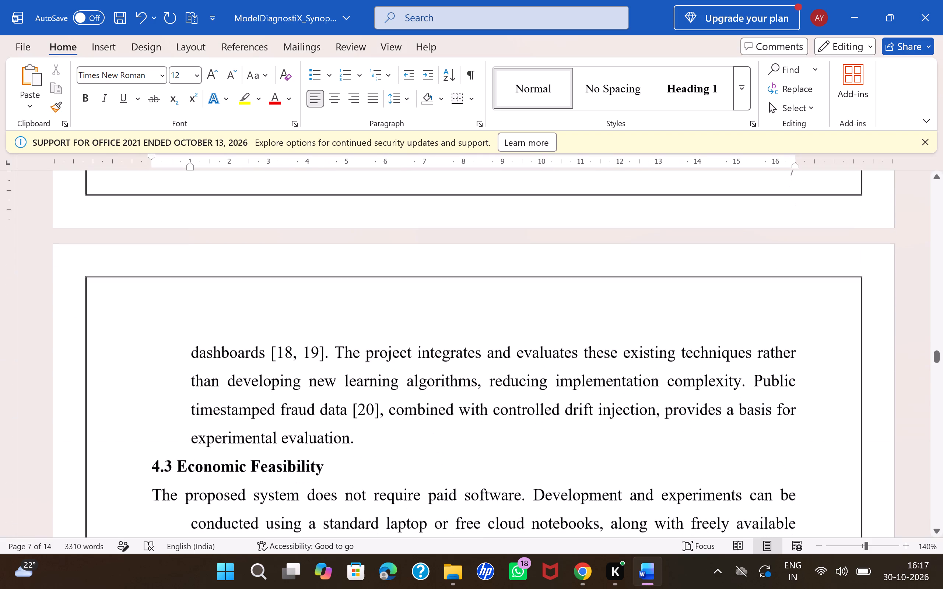
scroll(381, 419, down, 3)
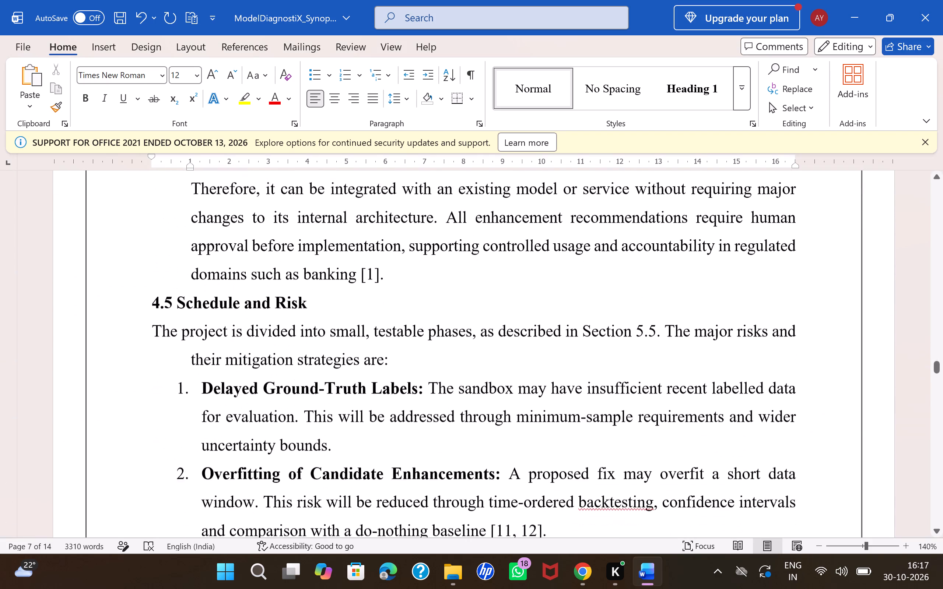
scroll(381, 419, down, 2)
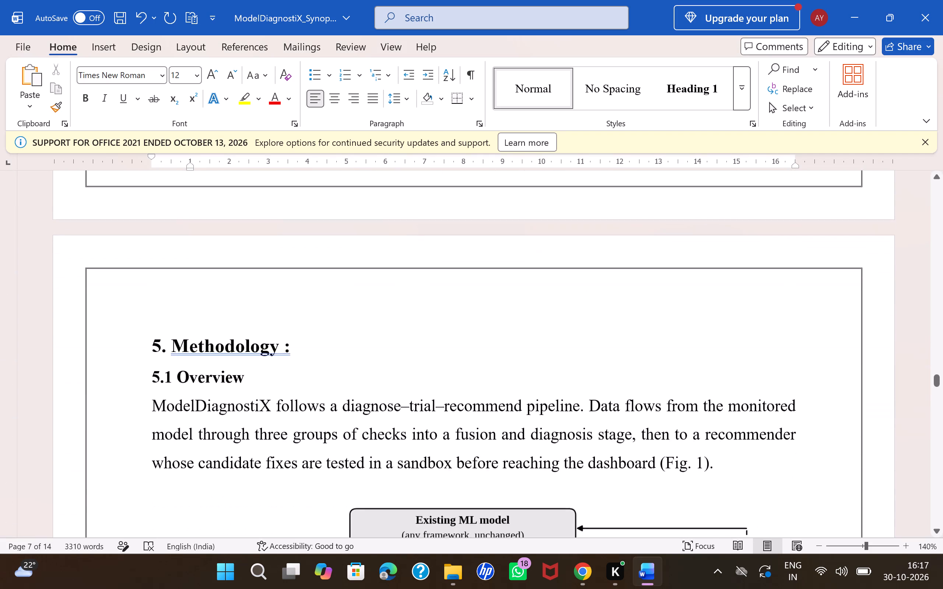
scroll(381, 419, down, 1)
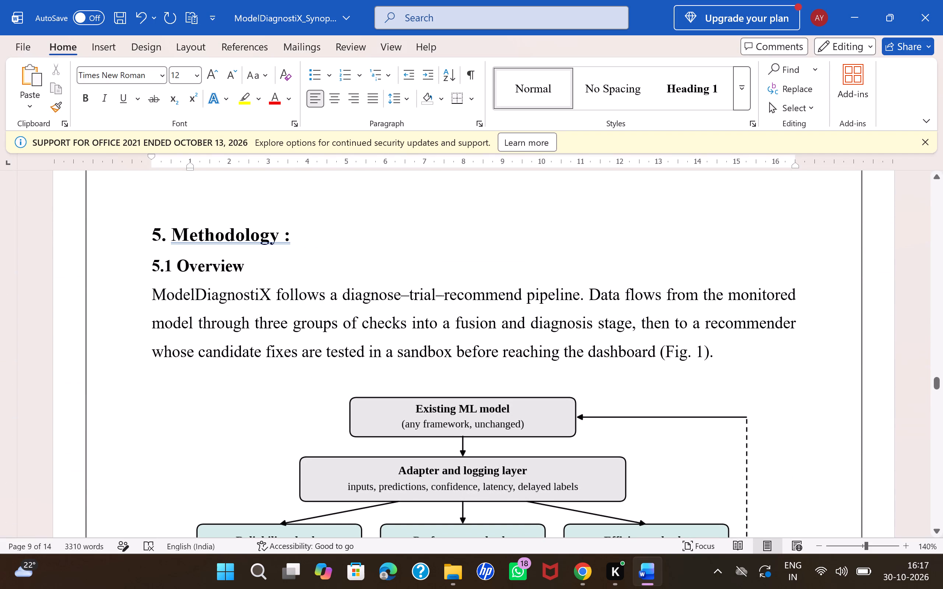
click(151, 227)
drag(151, 227, 240, 279)
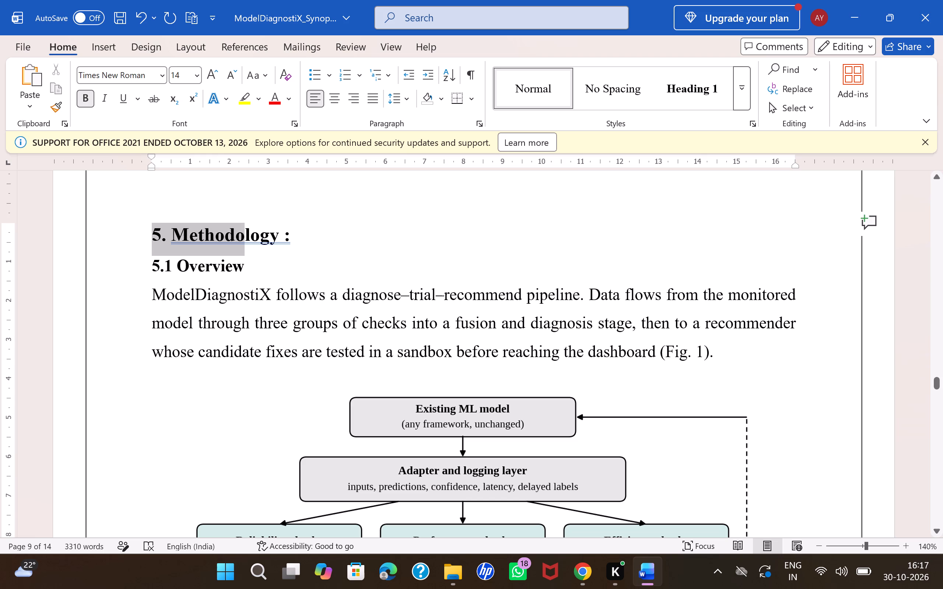
drag(240, 279, 277, 588)
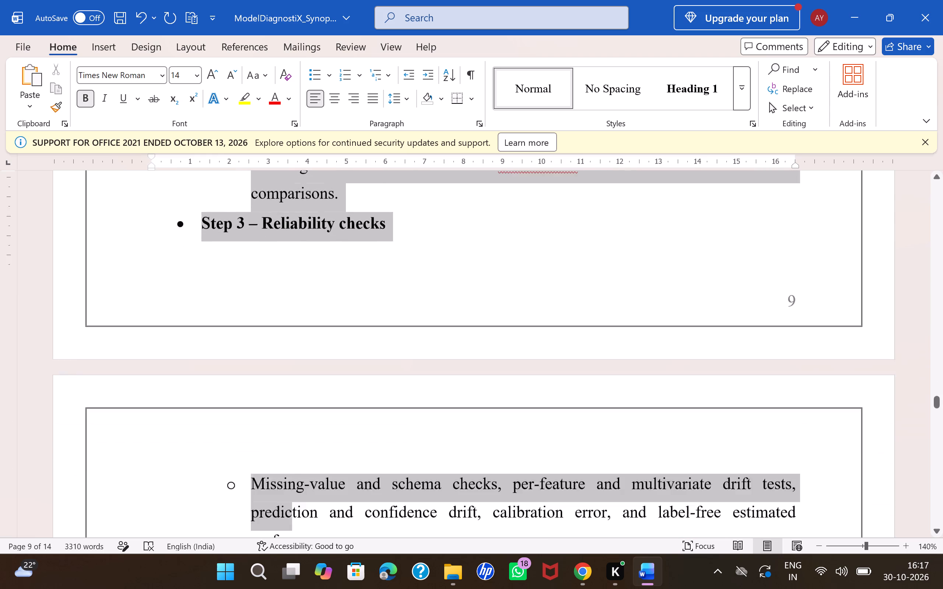
drag(277, 588, 294, 545)
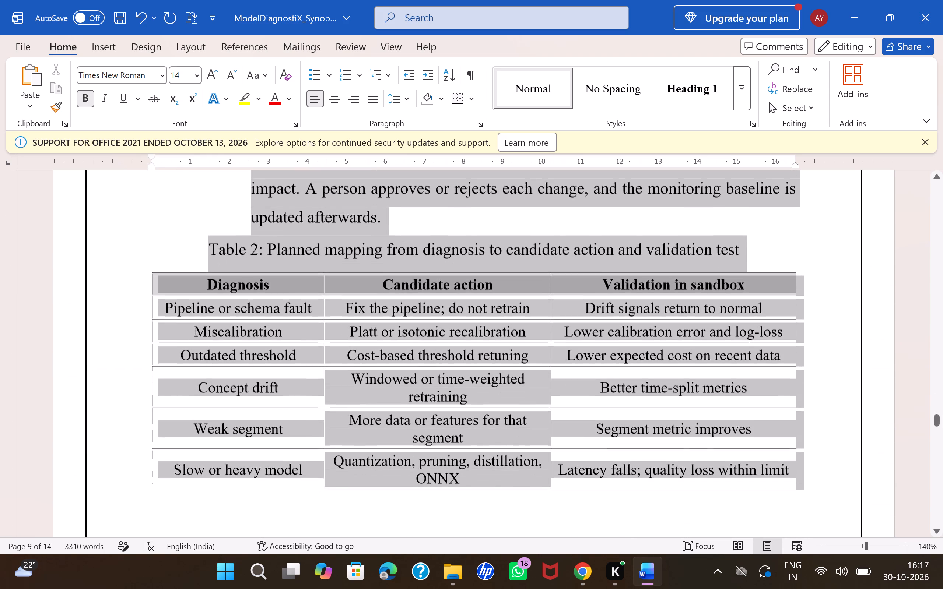
drag(294, 545, 491, 235)
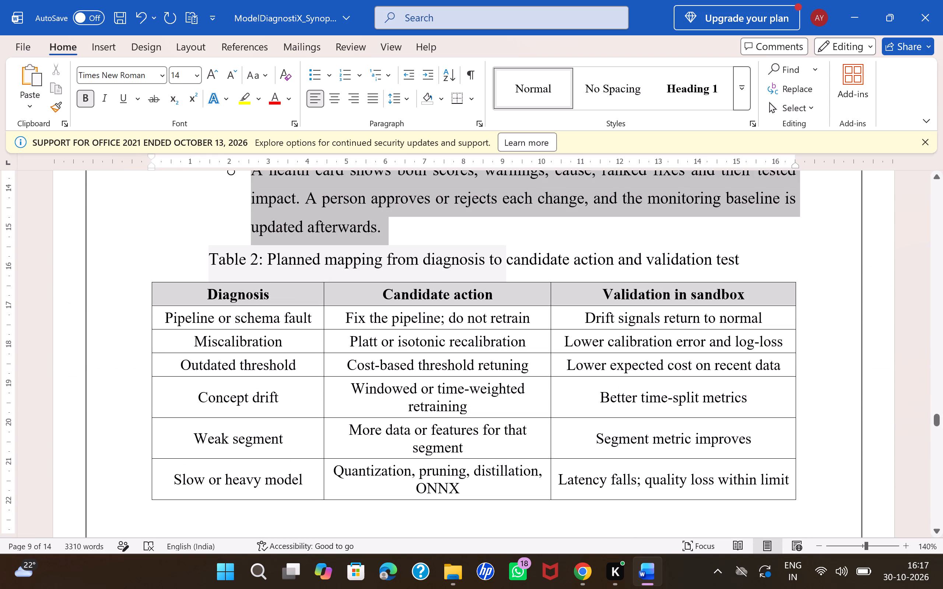
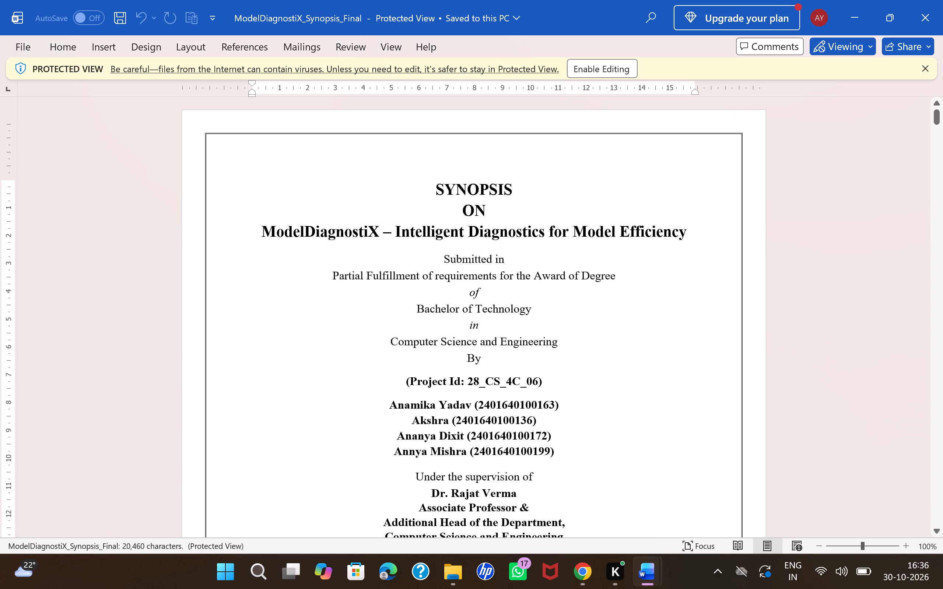
click(618, 72)
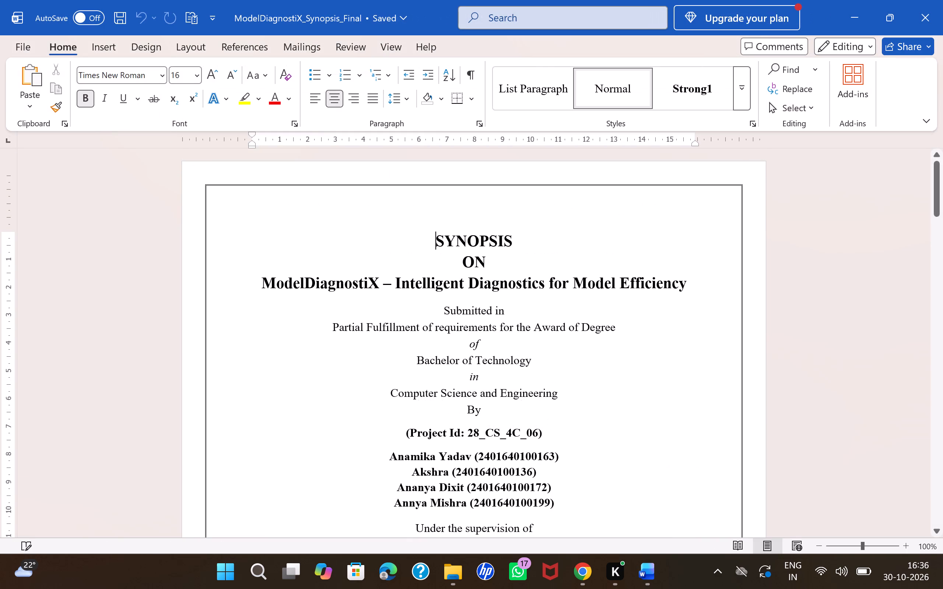
Review the final synopsis's cover page, contents list and list of tables and figures.
scroll(624, 389, down, 4)
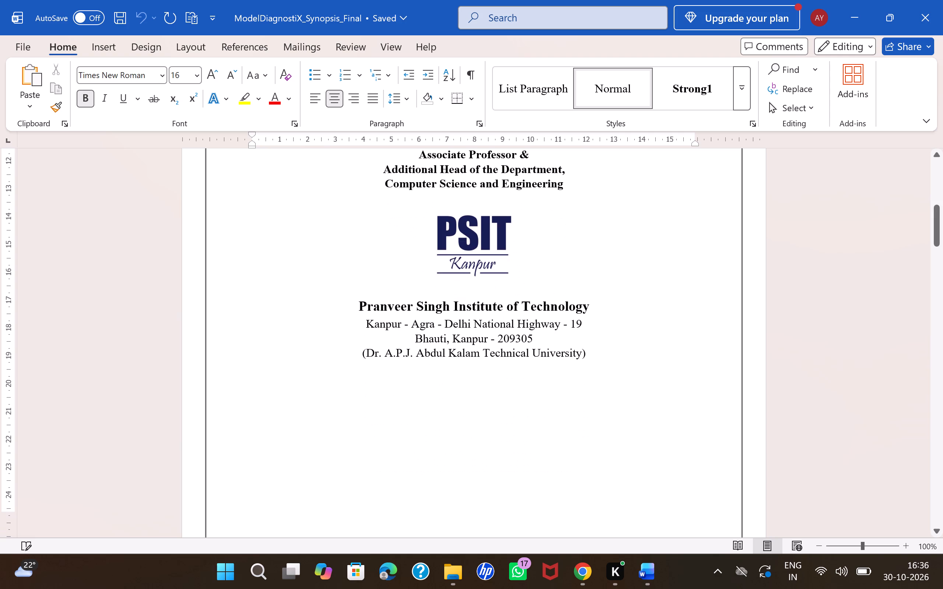
scroll(624, 389, down, 5)
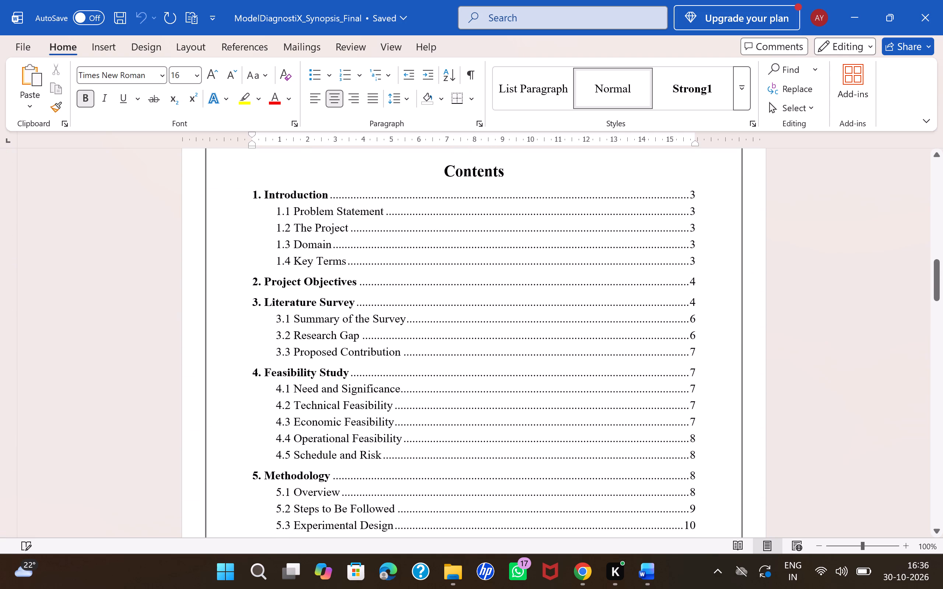
scroll(498, 317, down, 3)
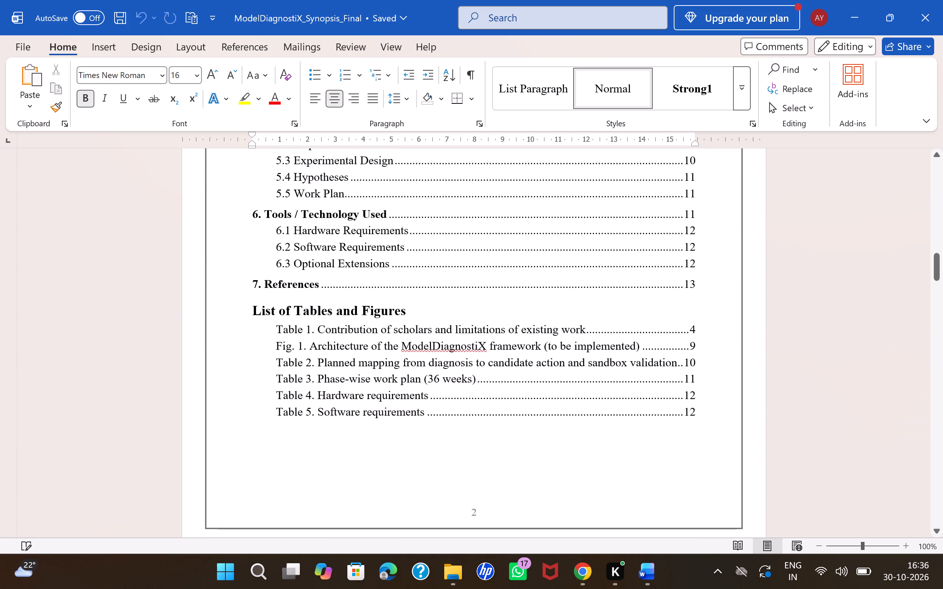
Read the Introduction, covering the problem statement, the project and the domain subsections.
scroll(498, 317, down, 5)
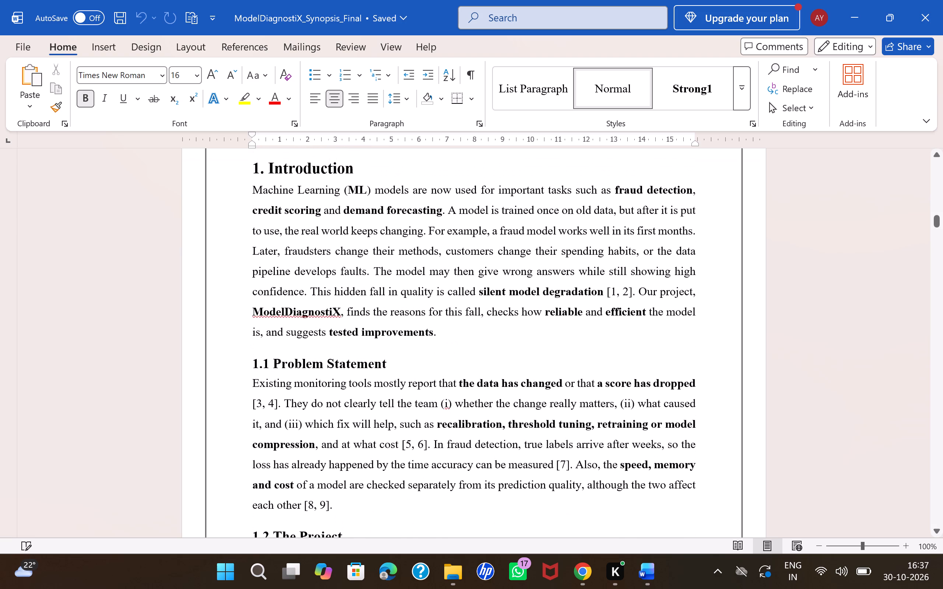
scroll(476, 355, down, 1)
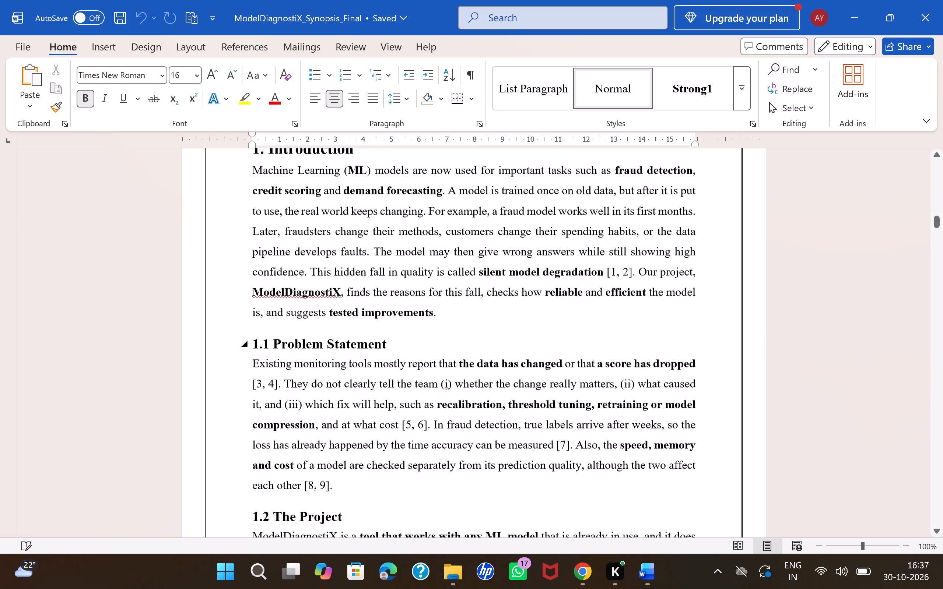
scroll(476, 355, down, 3)
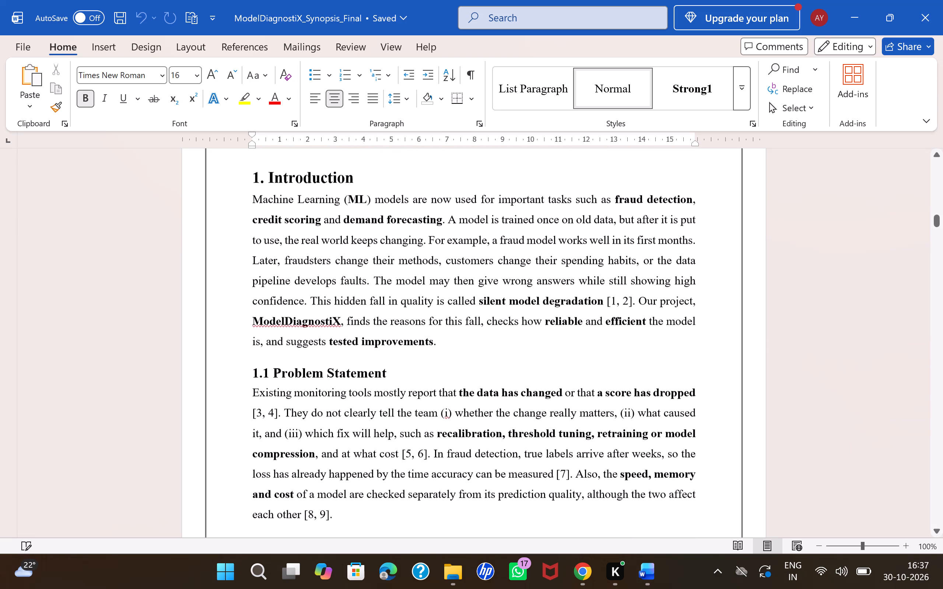
scroll(476, 355, down, 2)
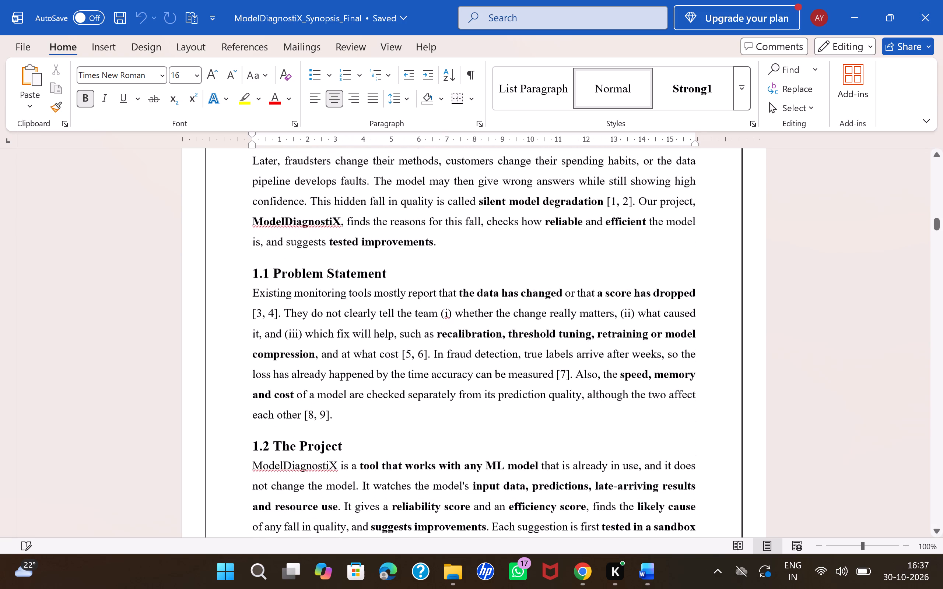
scroll(476, 355, down, 2)
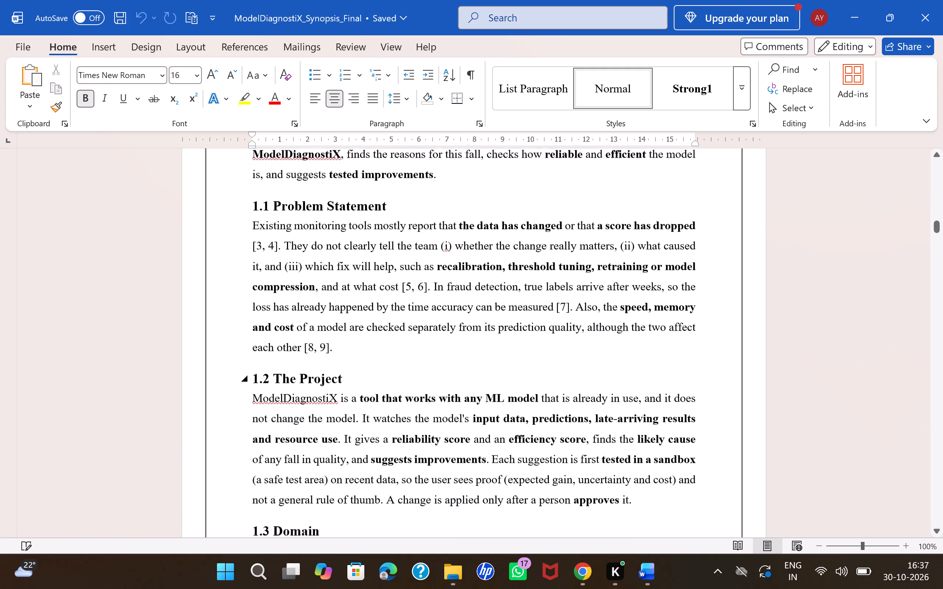
scroll(476, 355, down, 2)
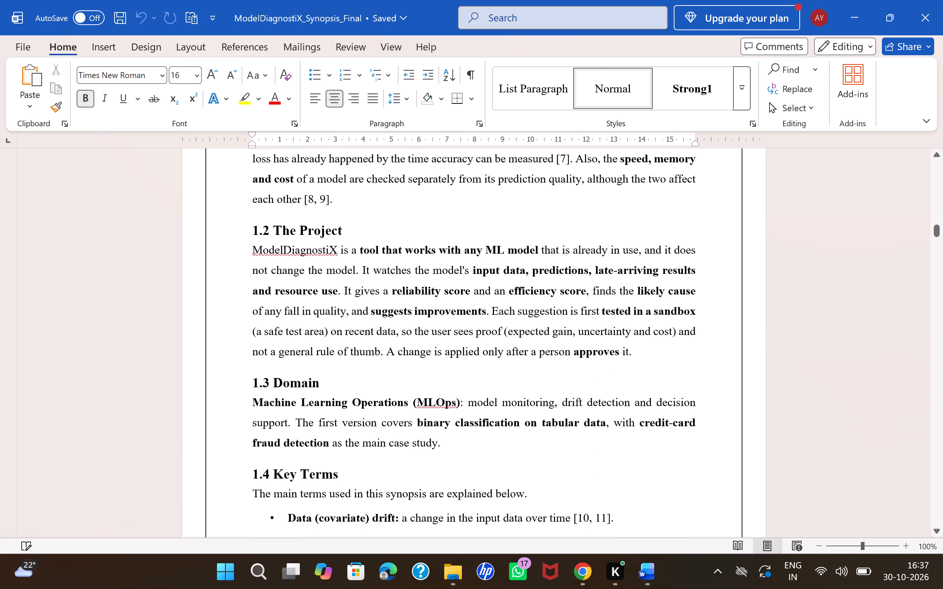
scroll(476, 355, down, 2)
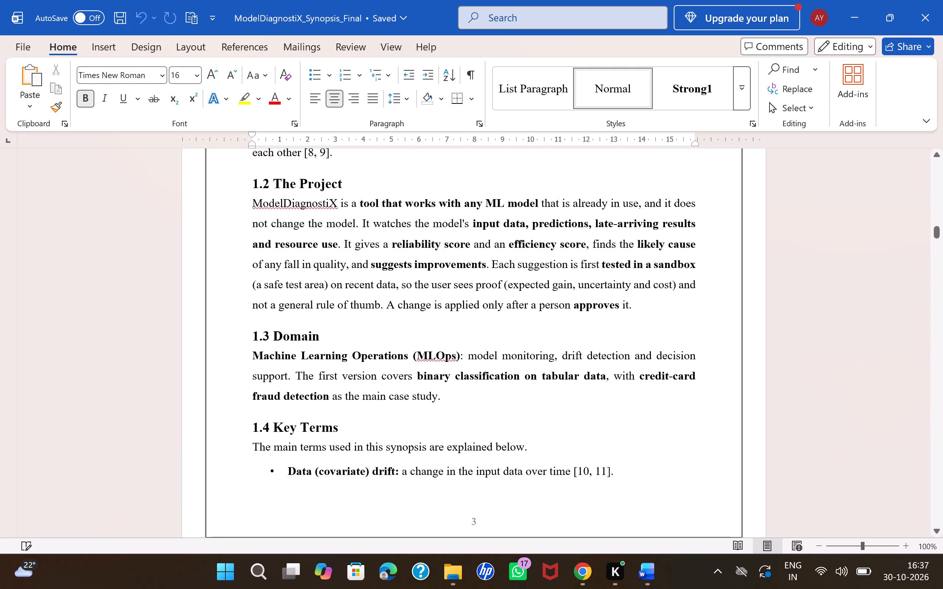
Read the definitions in subsection 1.4 Key Terms, from data drift to sandbox validation.
scroll(476, 355, down, 2)
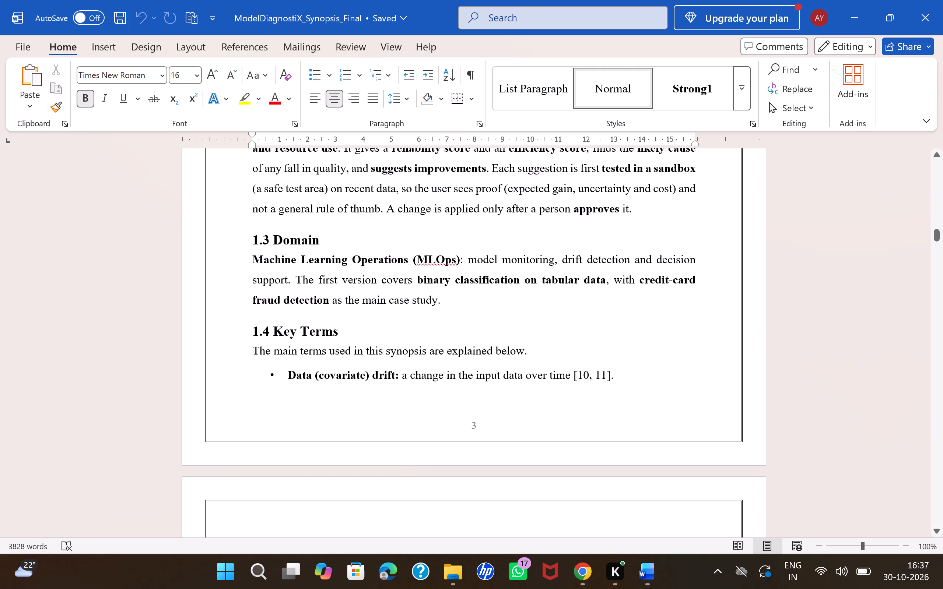
scroll(476, 401, down, 2)
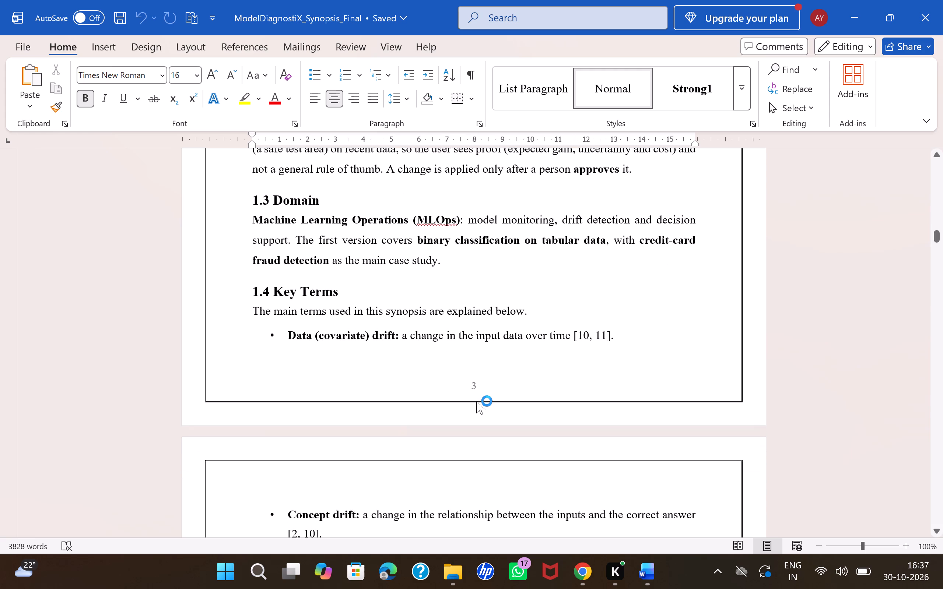
scroll(476, 401, down, 2)
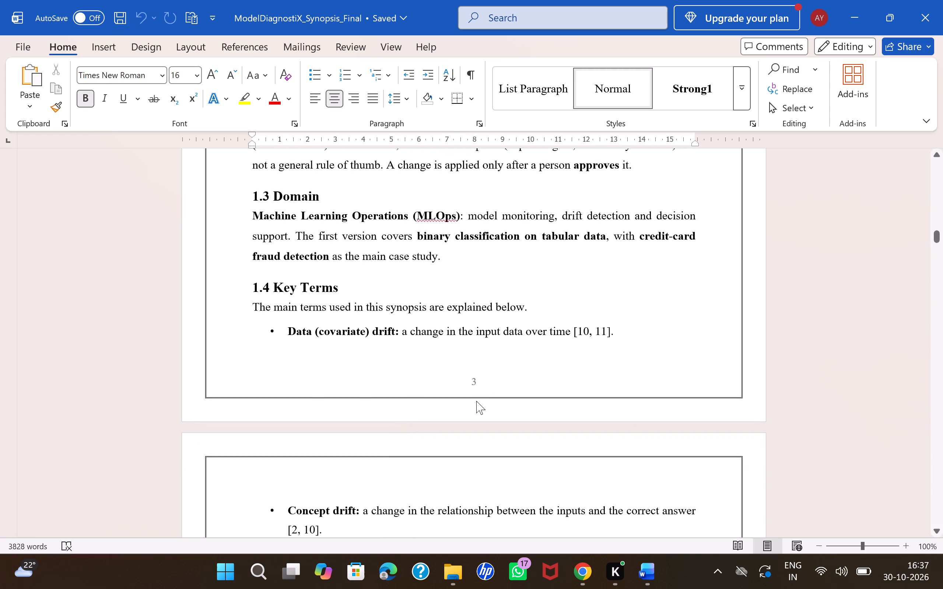
scroll(476, 401, down, 1)
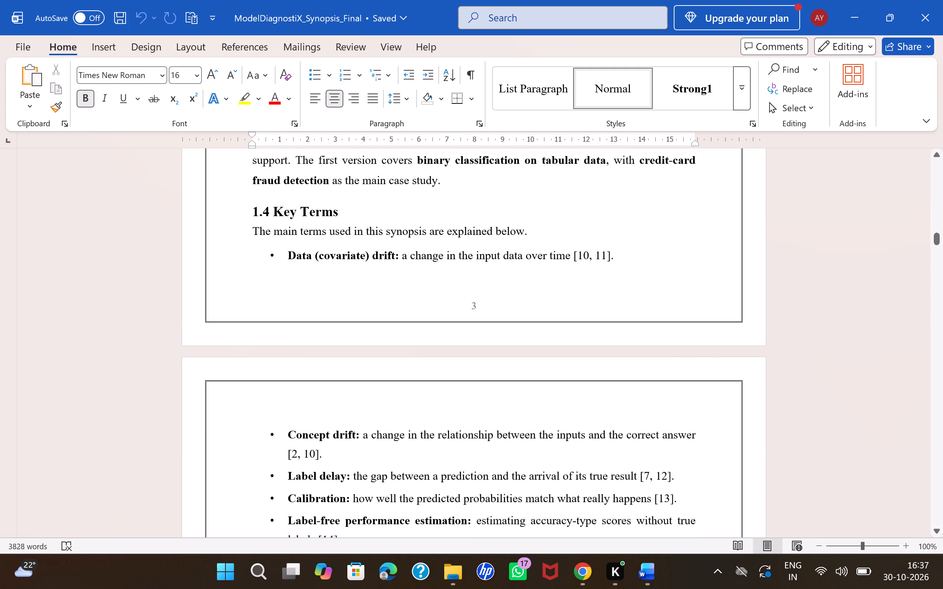
scroll(476, 401, down, 3)
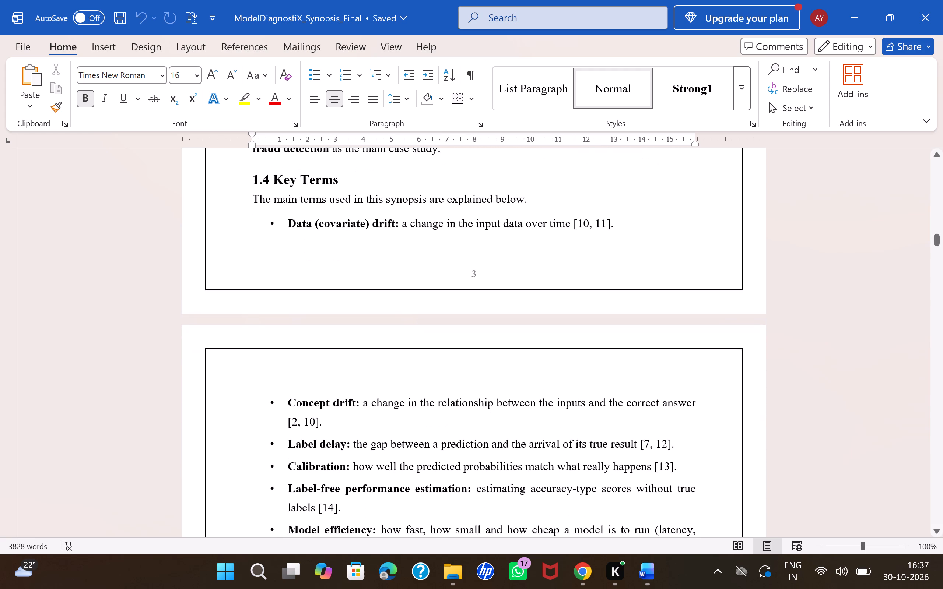
scroll(476, 401, down, 2)
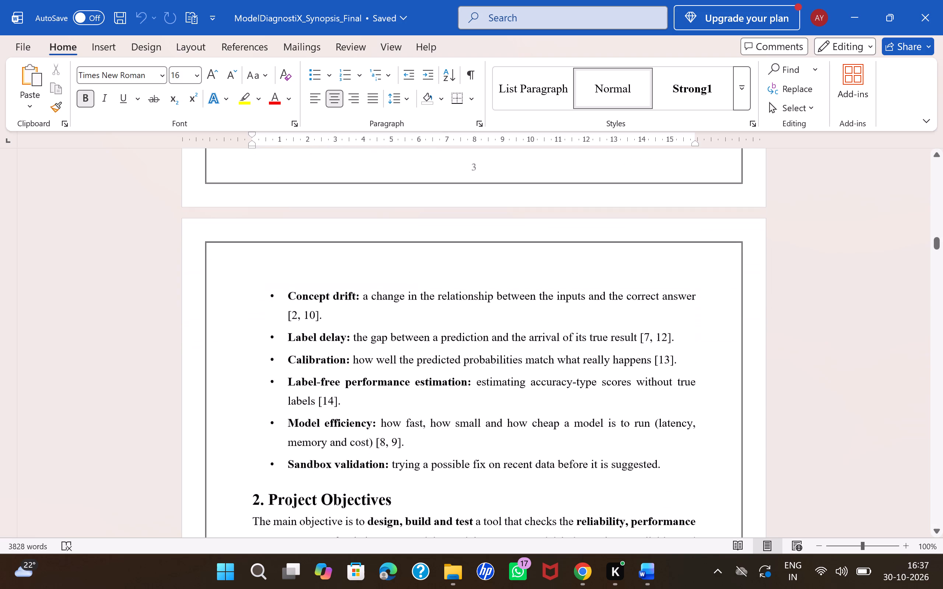
Read section 2, Project Objectives, including the specific objectives O1 to O6.
scroll(476, 401, down, 3)
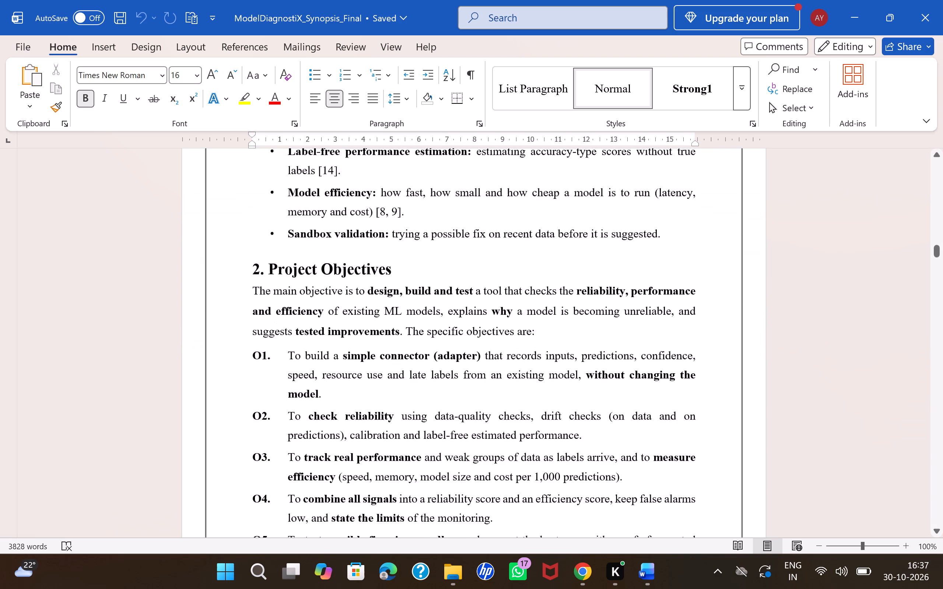
scroll(476, 401, down, 1)
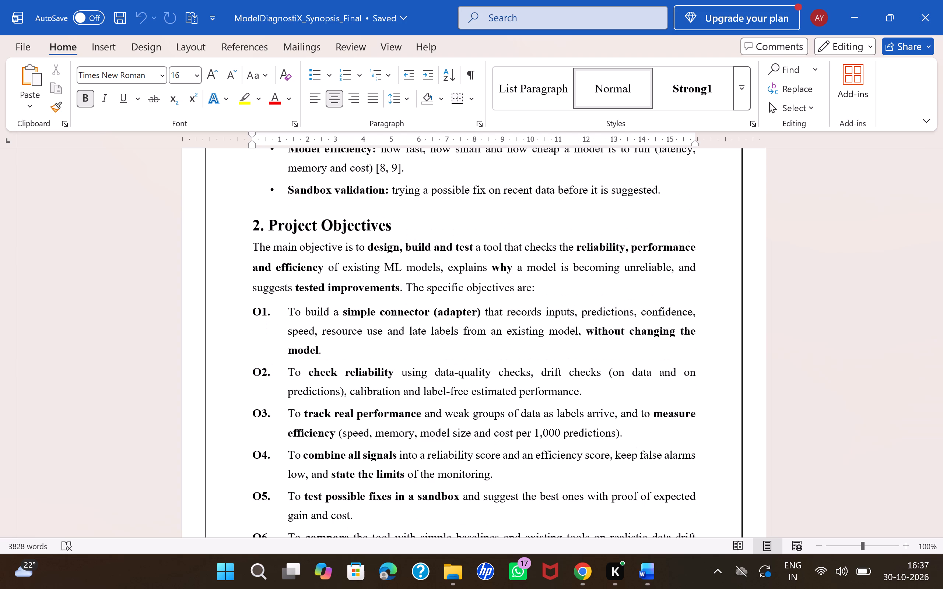
scroll(476, 401, down, 2)
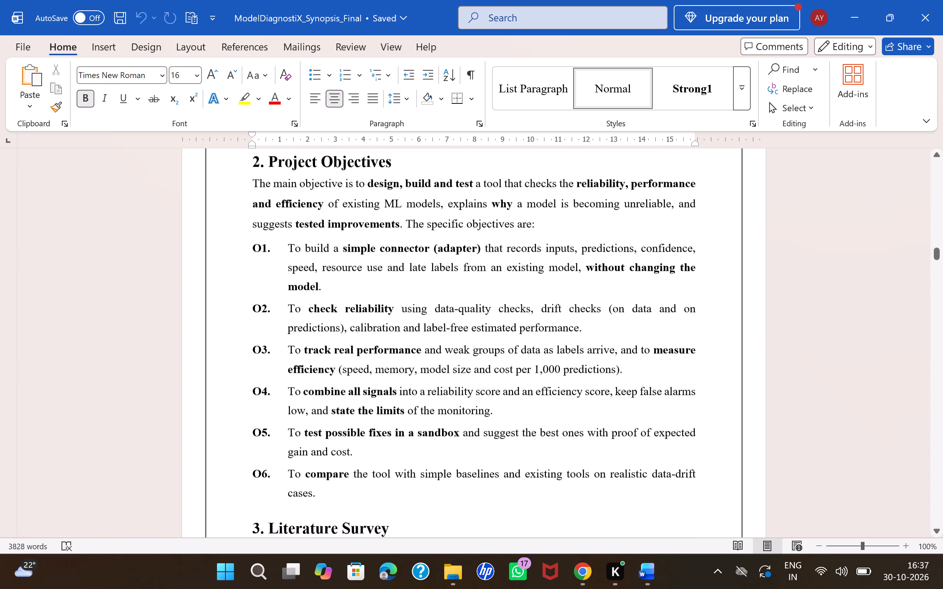
scroll(476, 401, down, 3)
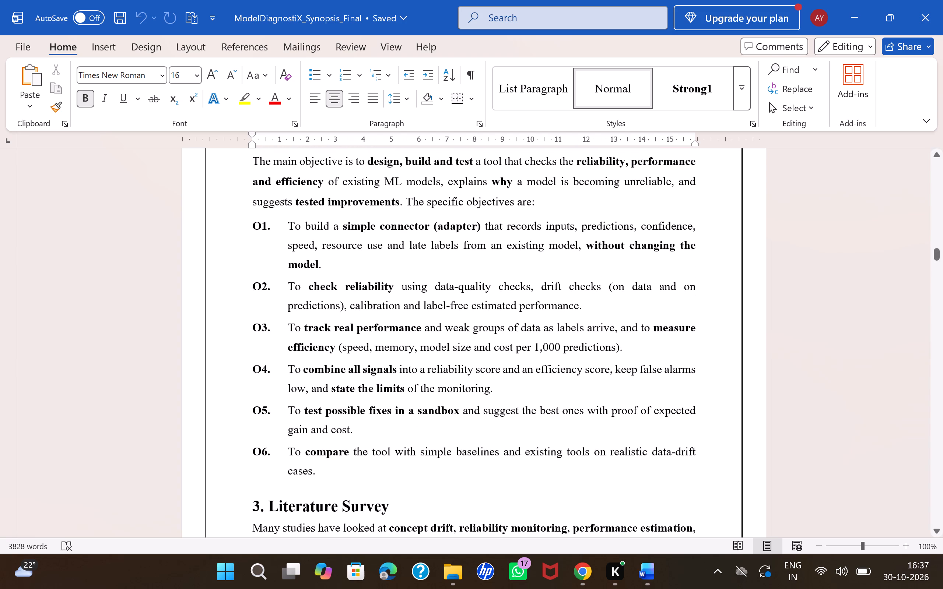
scroll(476, 401, down, 1)
Read the introduction of section 3, Literature Survey, up to the start of Table 1.
scroll(476, 401, down, 1)
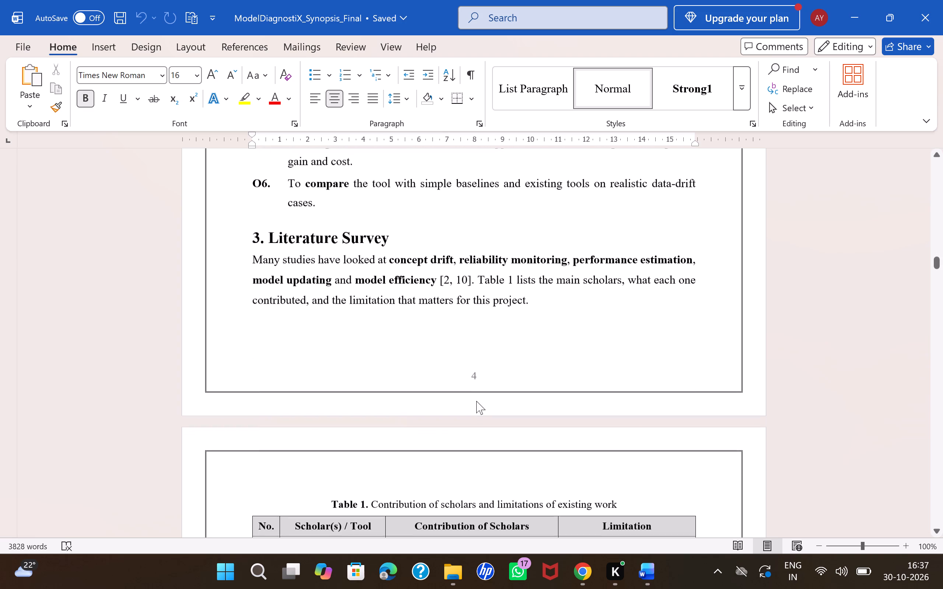
scroll(476, 401, down, 3)
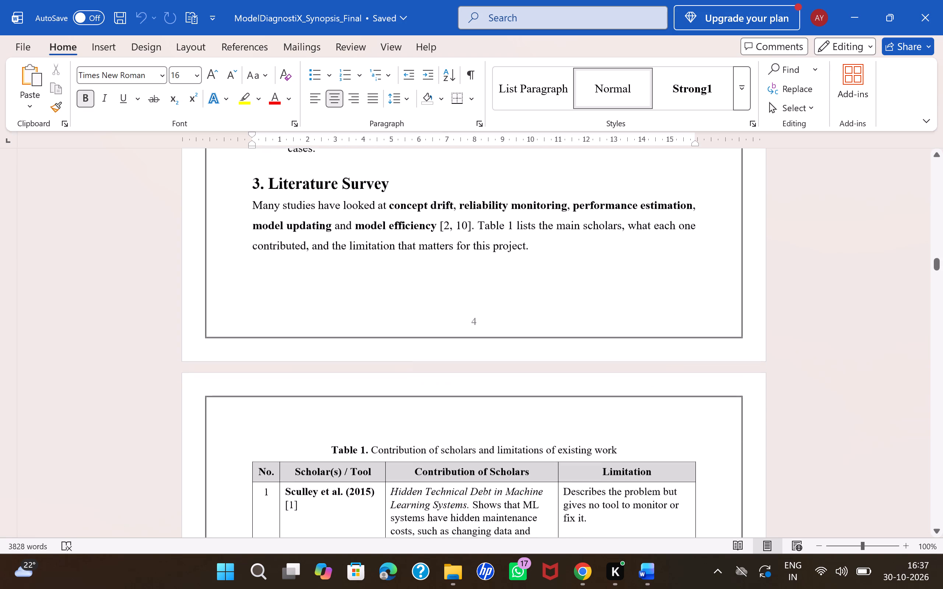
scroll(476, 401, down, 2)
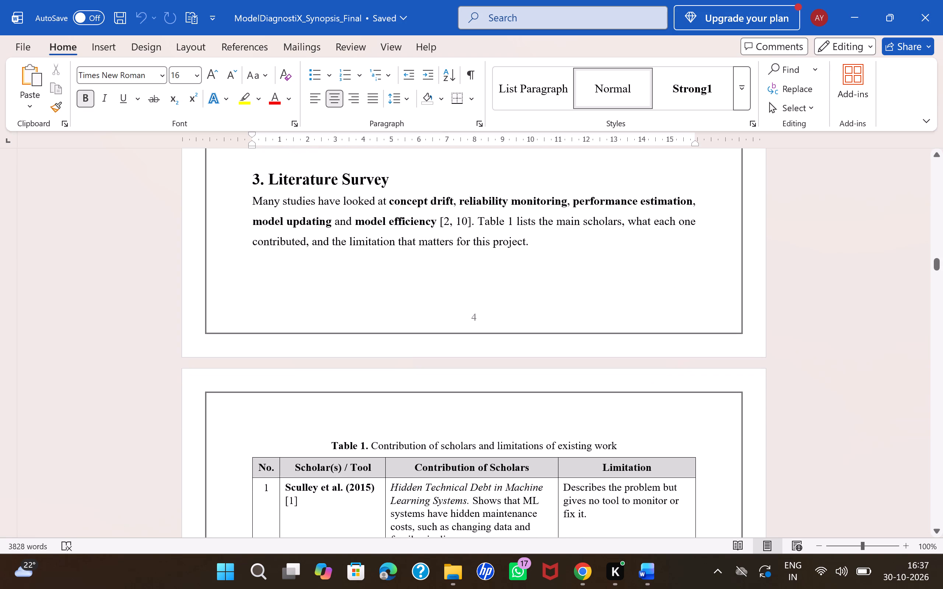
scroll(476, 401, down, 2)
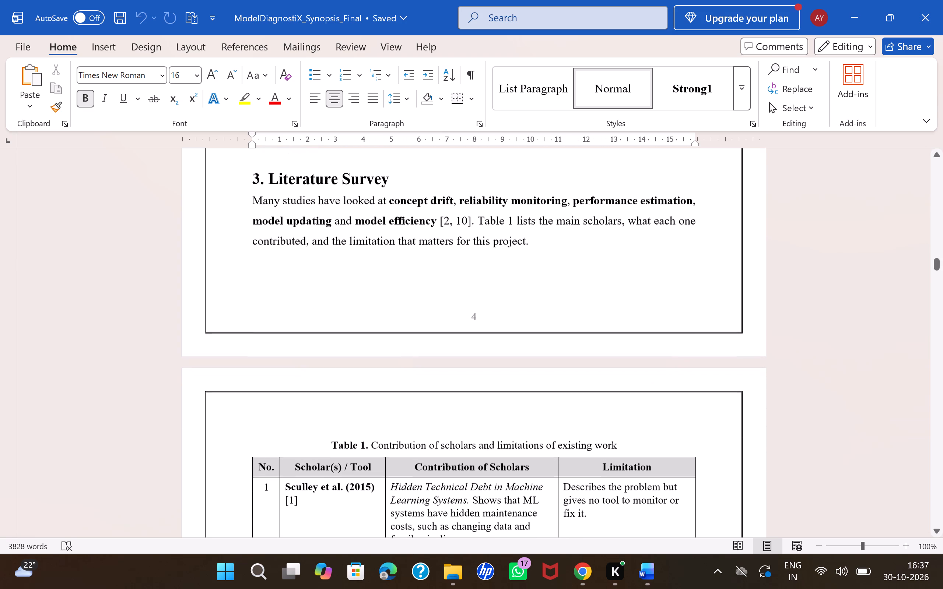
scroll(476, 401, down, 2)
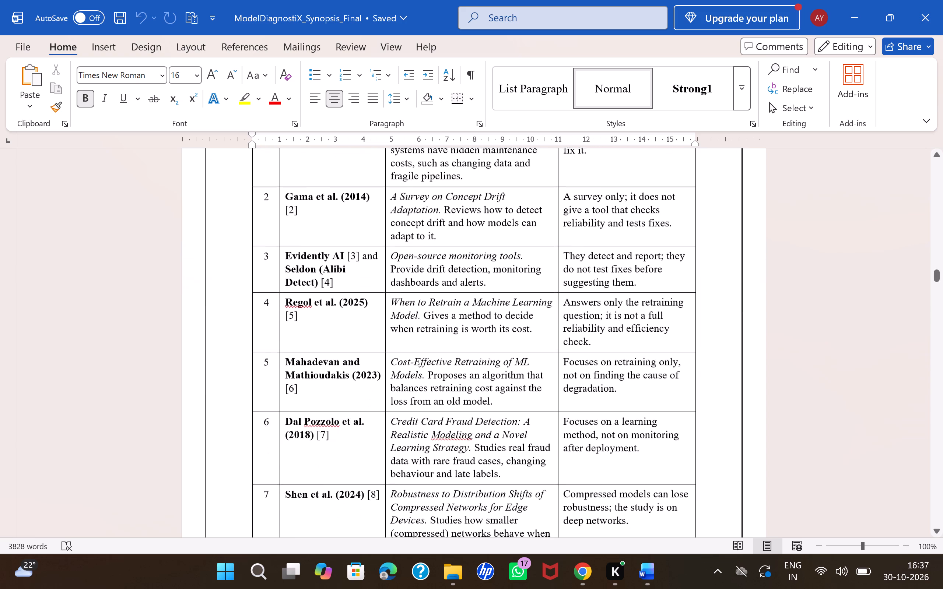
scroll(476, 401, down, 1)
scroll(476, 401, up, 2)
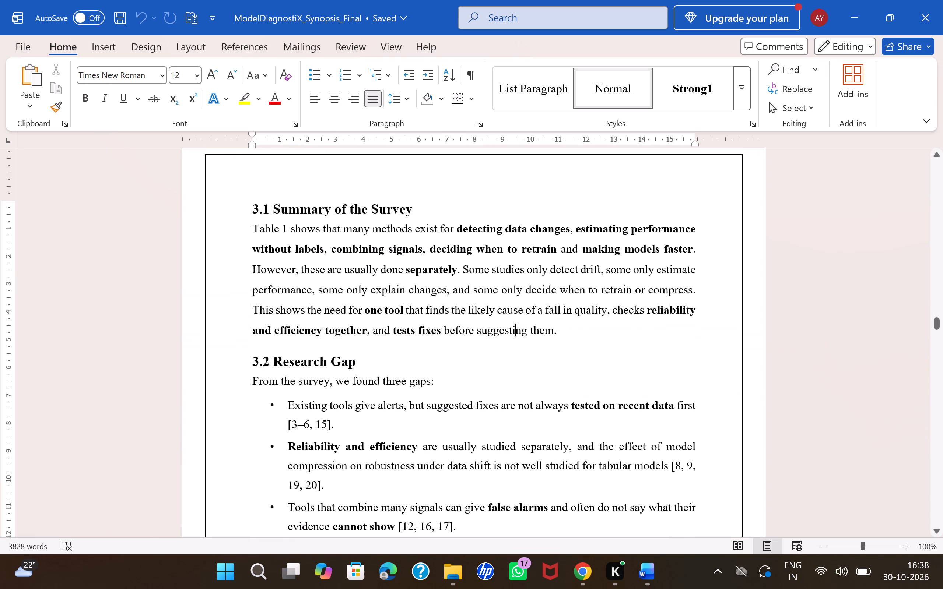
click(557, 329)
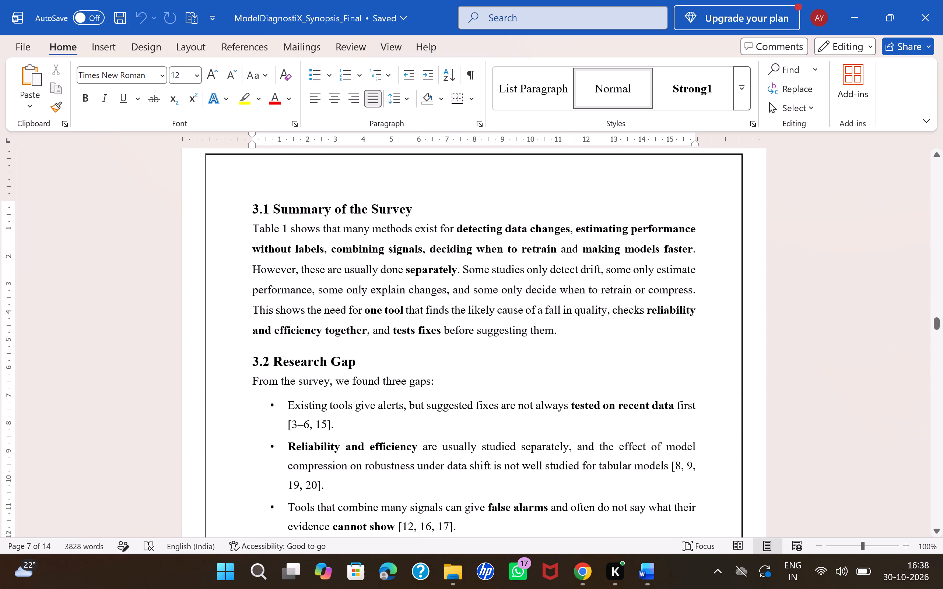
scroll(488, 348, down, 1)
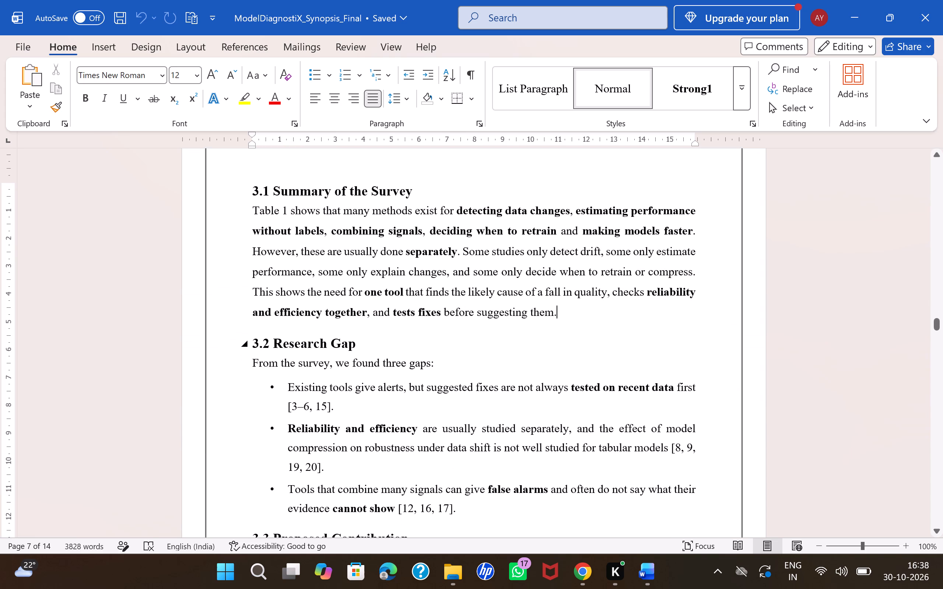
scroll(488, 348, down, 2)
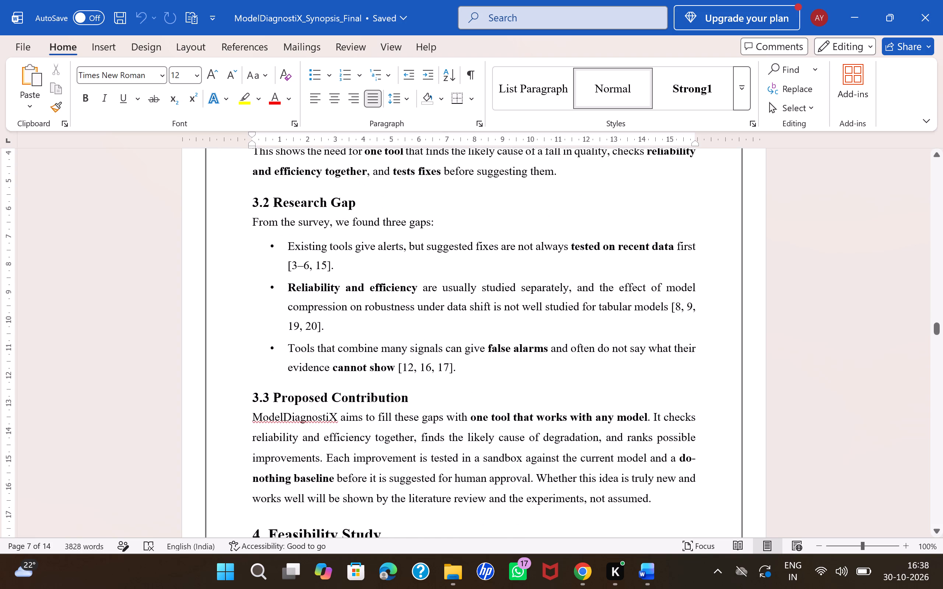
scroll(488, 348, down, 2)
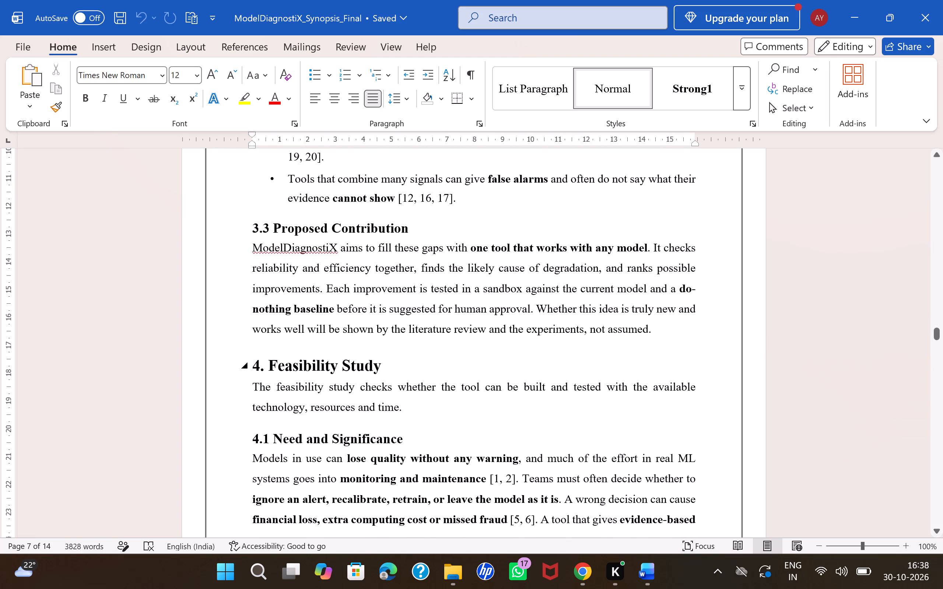
Read section 4, Feasibility Study, from Need and Significance through Schedule and Risk.
scroll(488, 348, down, 2)
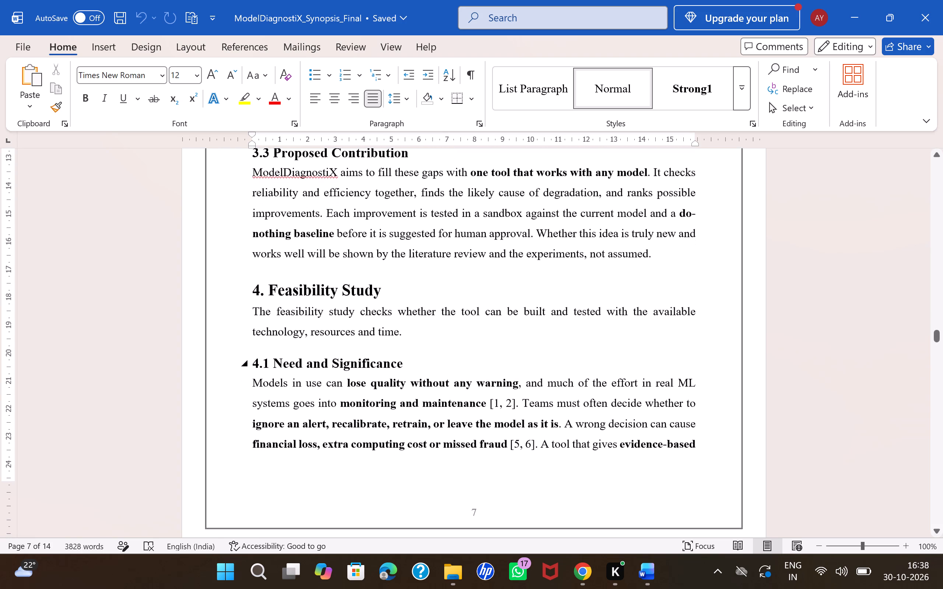
scroll(488, 348, down, 3)
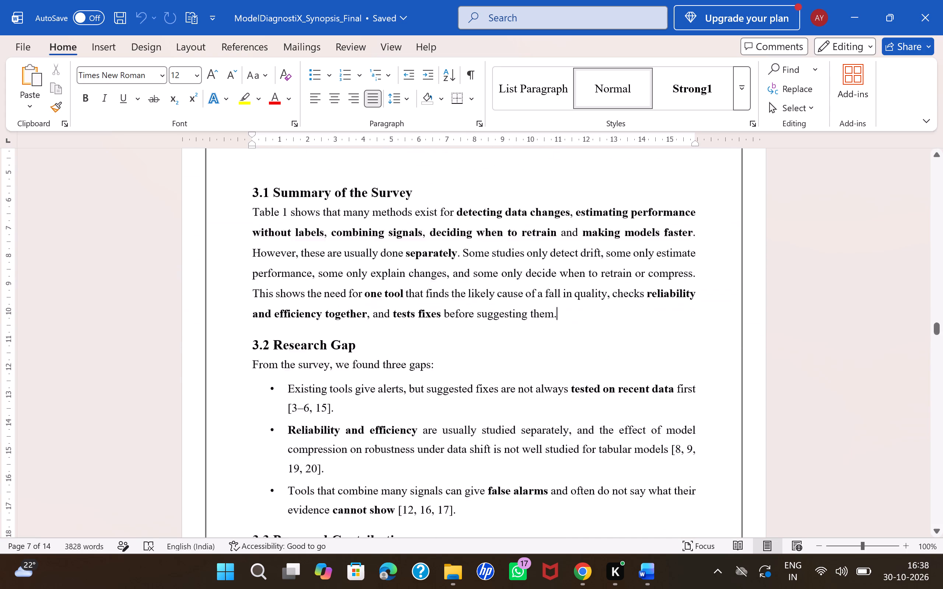
scroll(488, 348, down, 4)
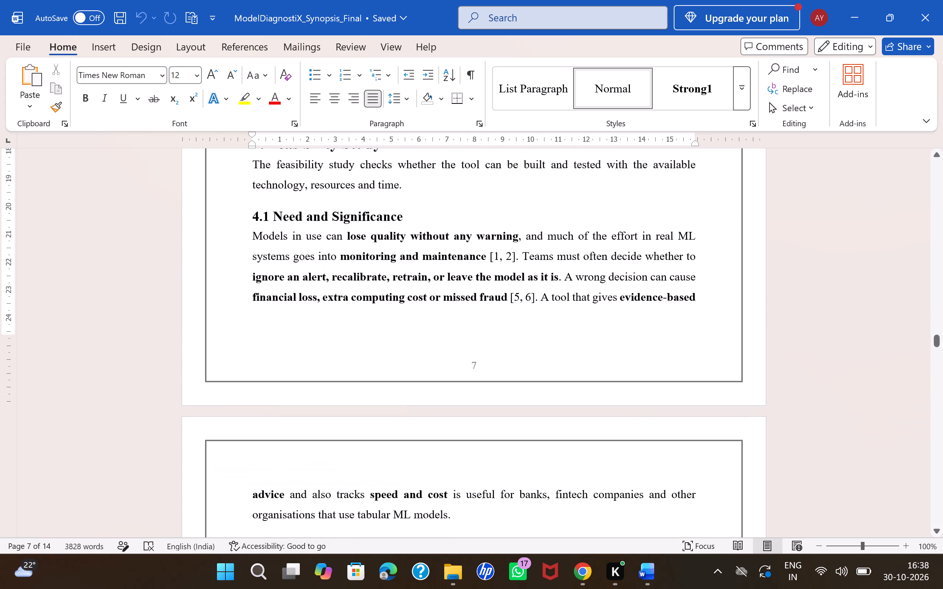
scroll(488, 348, down, 3)
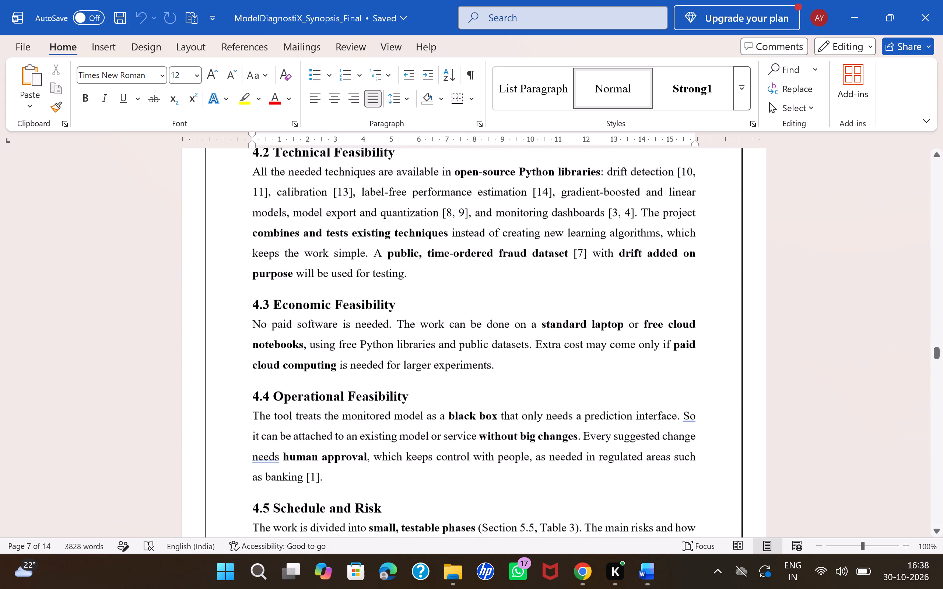
scroll(488, 348, down, 2)
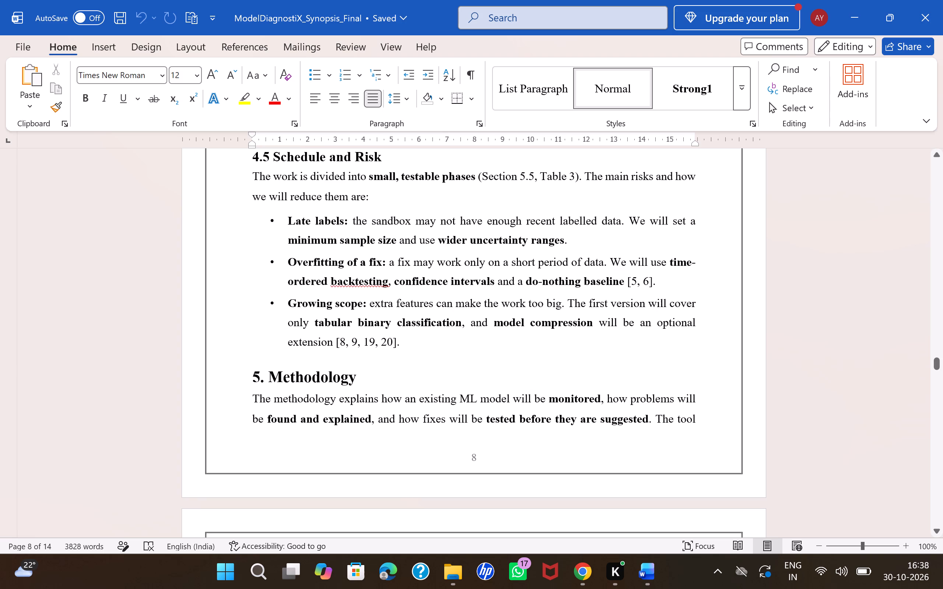
Read the start of section 5, Methodology, covering the overview, the Fig. 1 architecture diagram and subsection 5.2 Steps to Be Followed.
scroll(444, 347, down, 2)
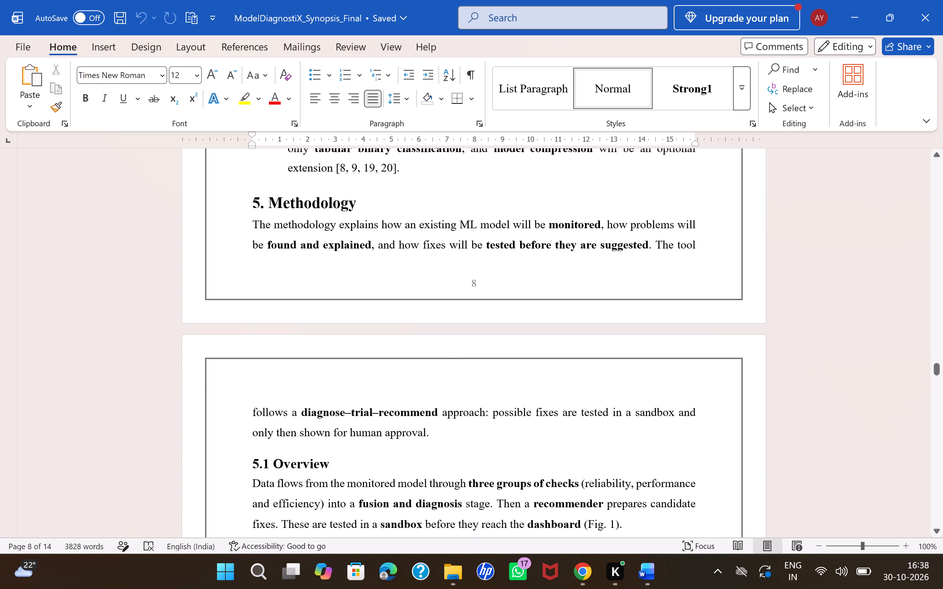
scroll(444, 347, down, 1)
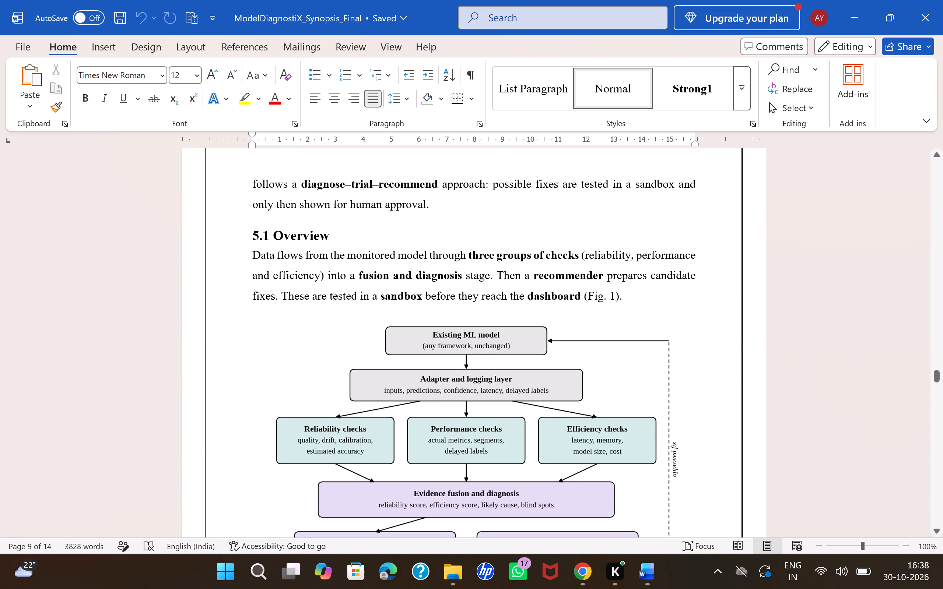
scroll(469, 348, down, 1)
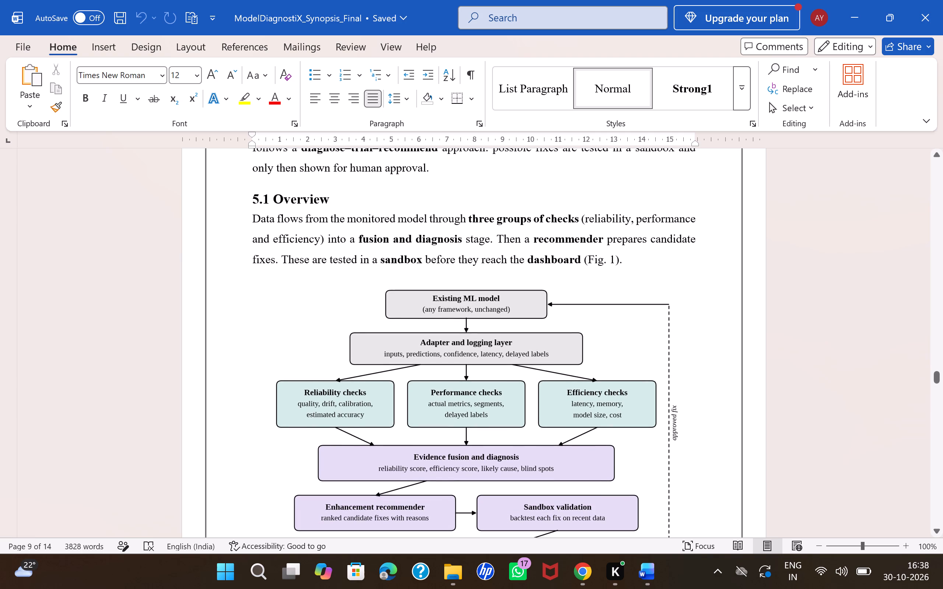
scroll(469, 348, down, 3)
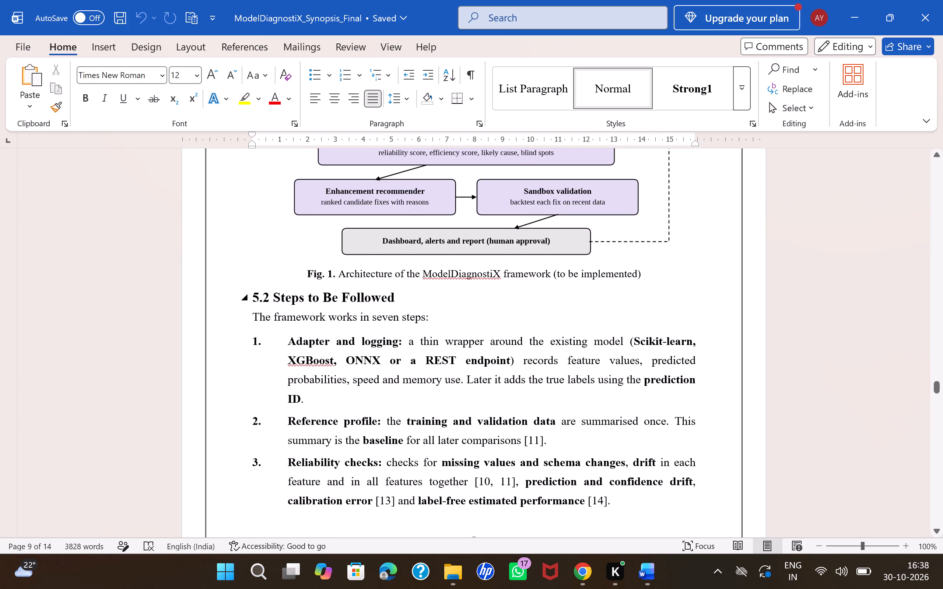
scroll(445, 390, down, 3)
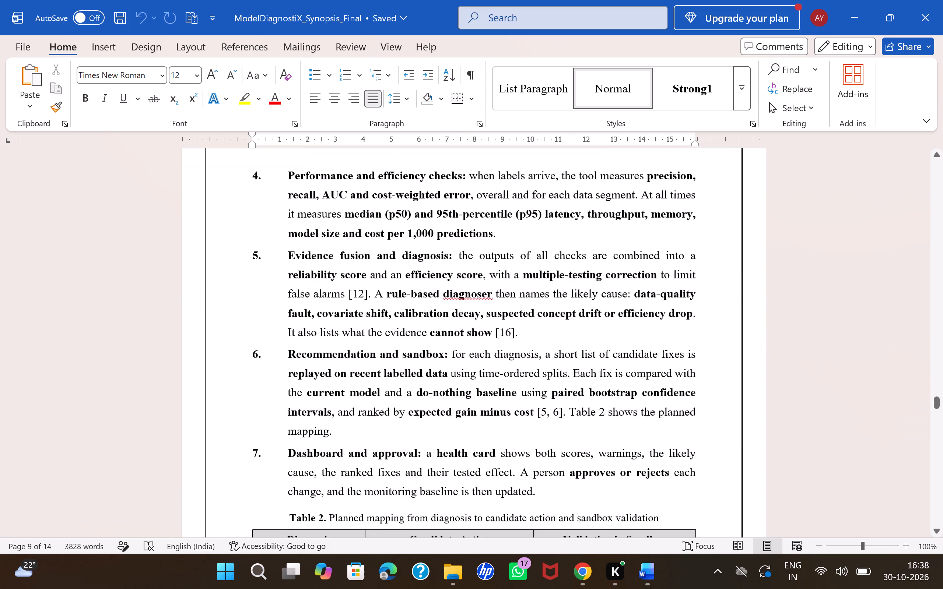
Review Table 2 and read subsections 5.3 Experimental Design and 5.4 Hypotheses.
scroll(445, 390, down, 3)
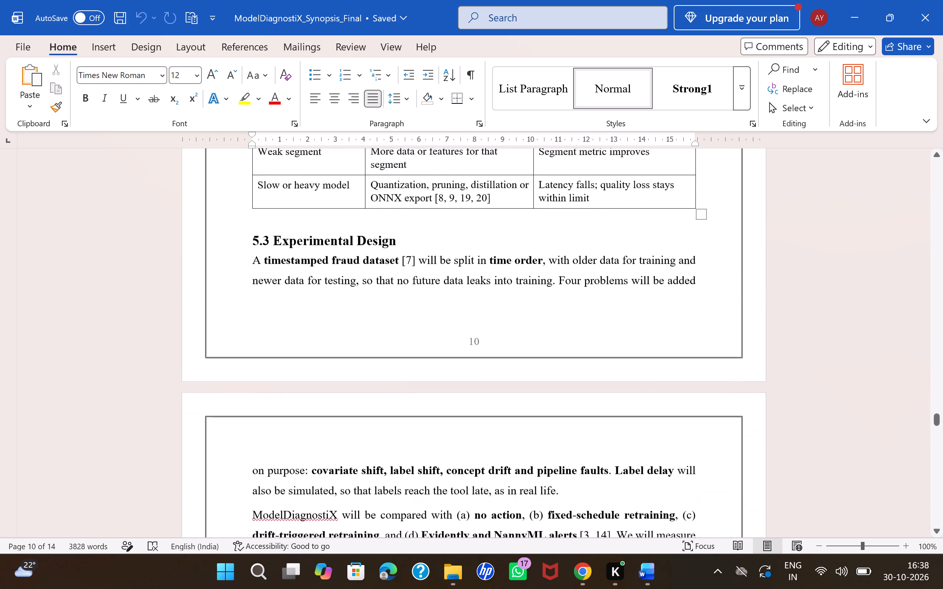
scroll(445, 390, down, 2)
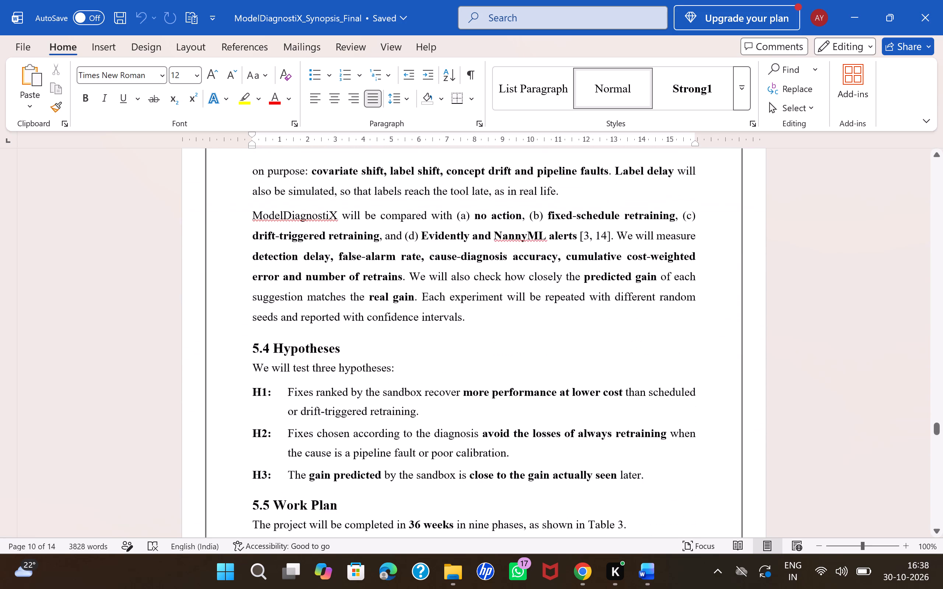
scroll(445, 390, down, 1)
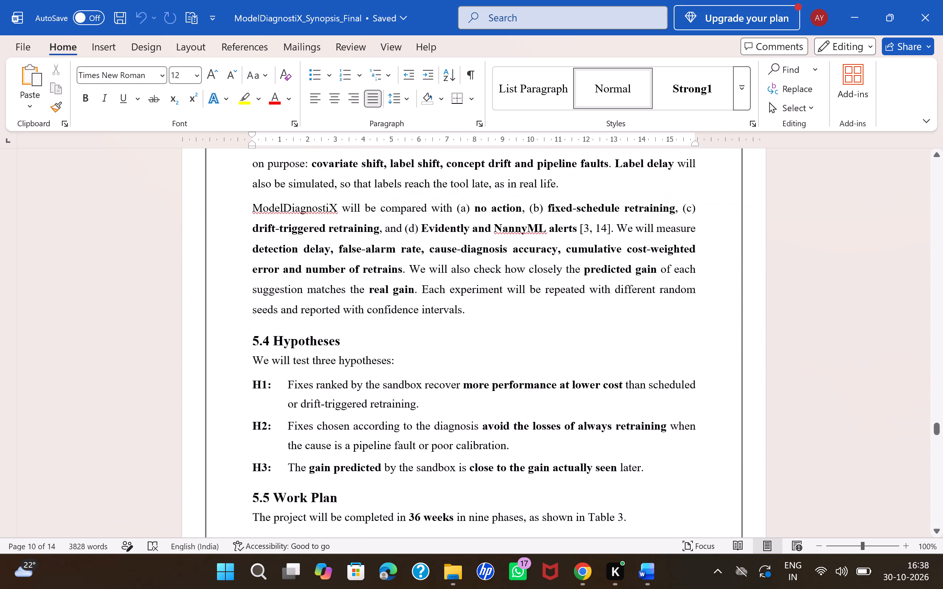
Read subsection 5.5 Work Plan and review the phases, weeks and expected outputs in Table 3.
scroll(445, 390, down, 1)
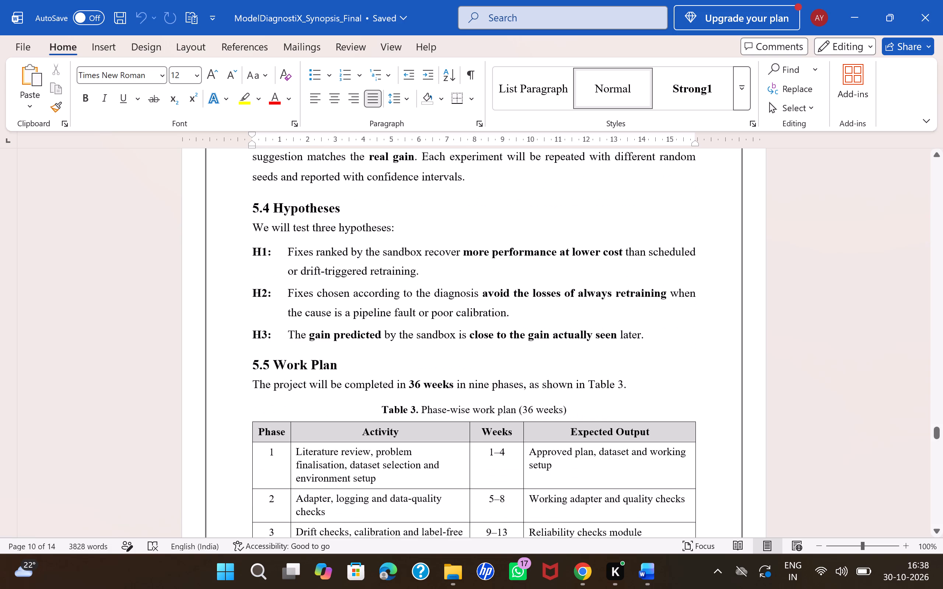
scroll(445, 390, down, 1)
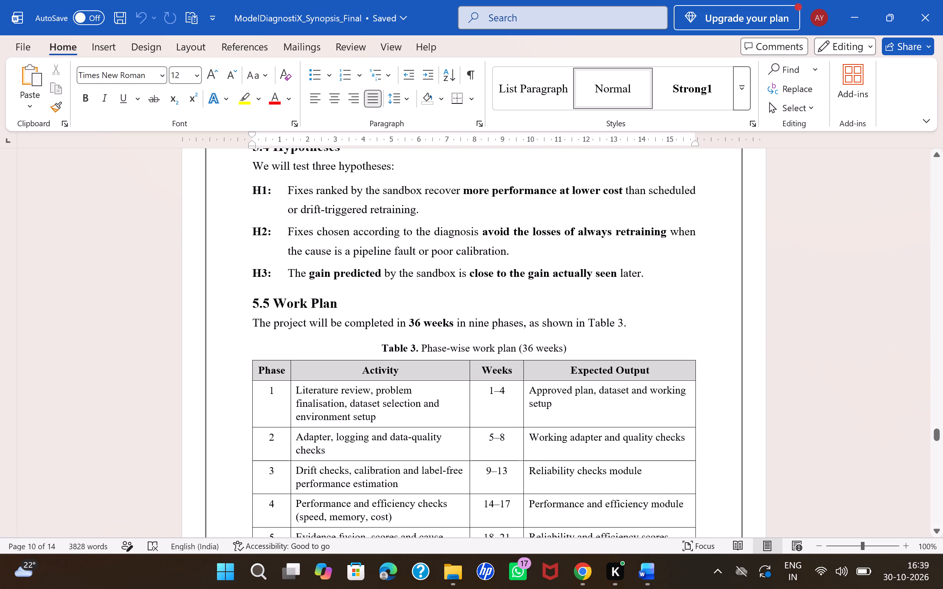
scroll(445, 390, down, 3)
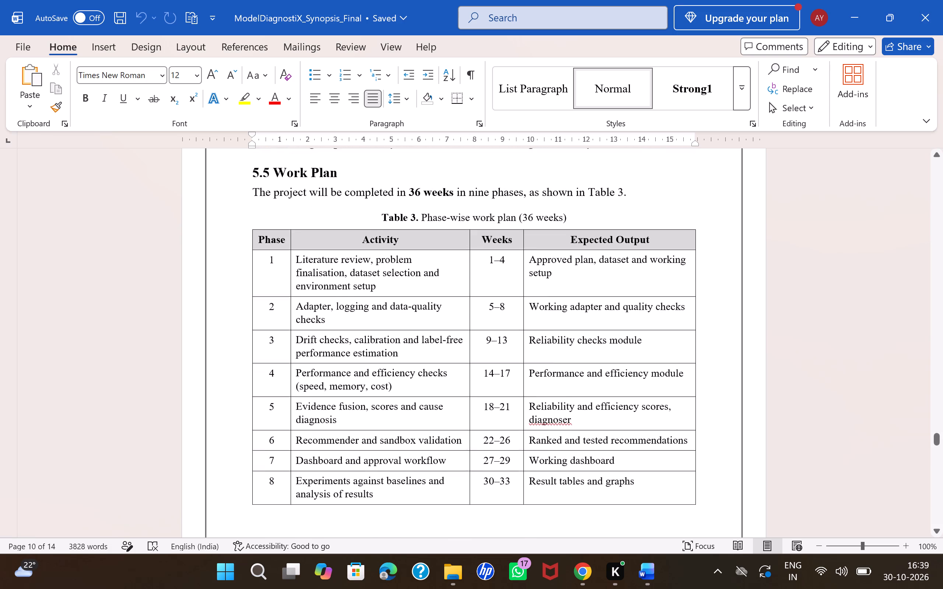
scroll(445, 390, down, 1)
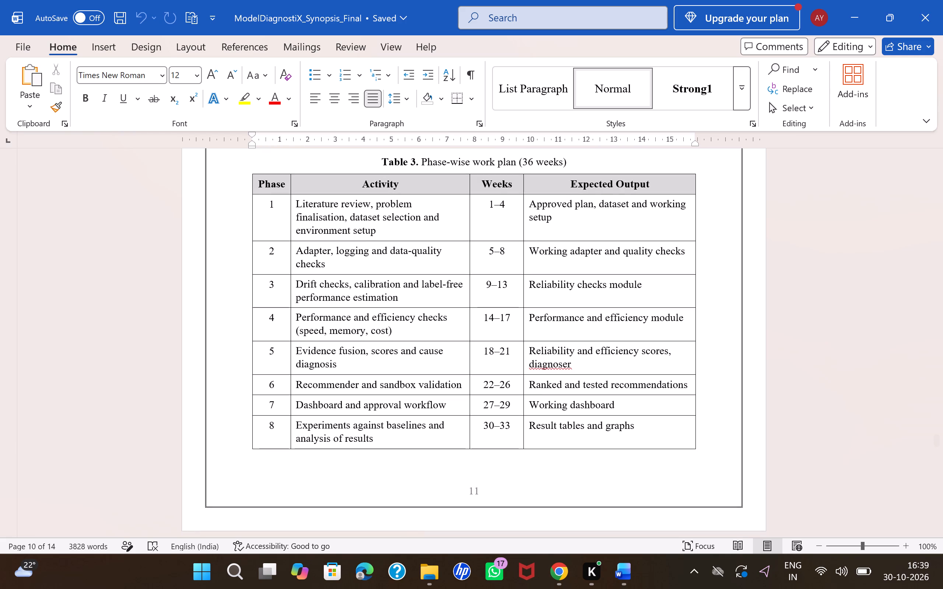
scroll(445, 390, down, 1)
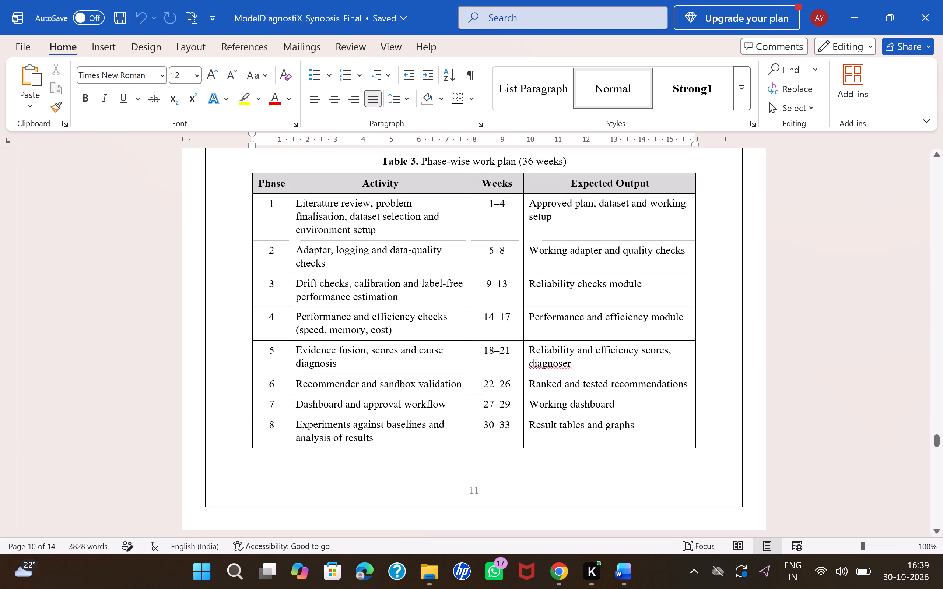
scroll(445, 390, down, 2)
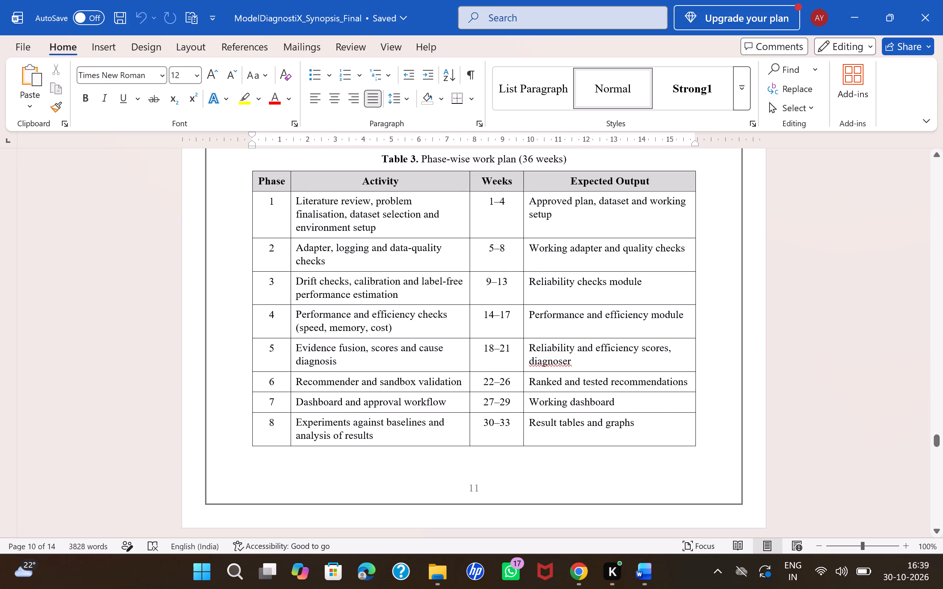
scroll(445, 390, down, 2)
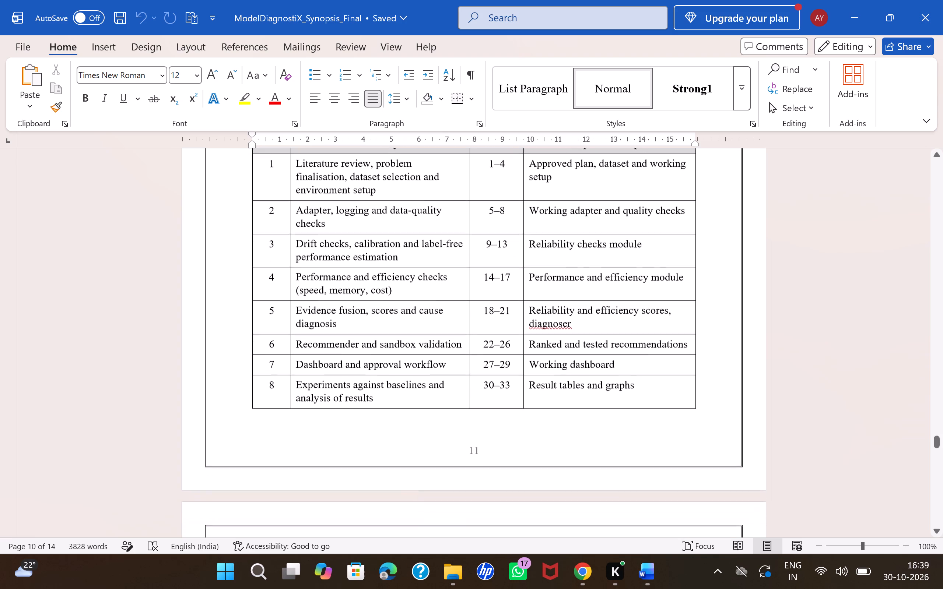
scroll(445, 390, down, 1)
Review section 6, Tools / Technology Used, including the hardware requirements in Table 4 and software requirements in Table 5.
scroll(445, 390, down, 3)
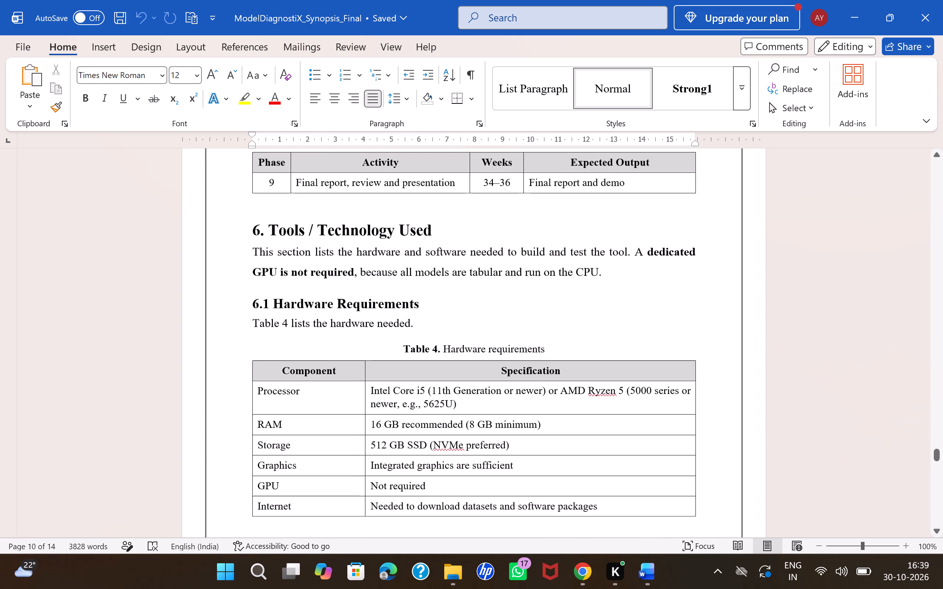
scroll(445, 390, down, 1)
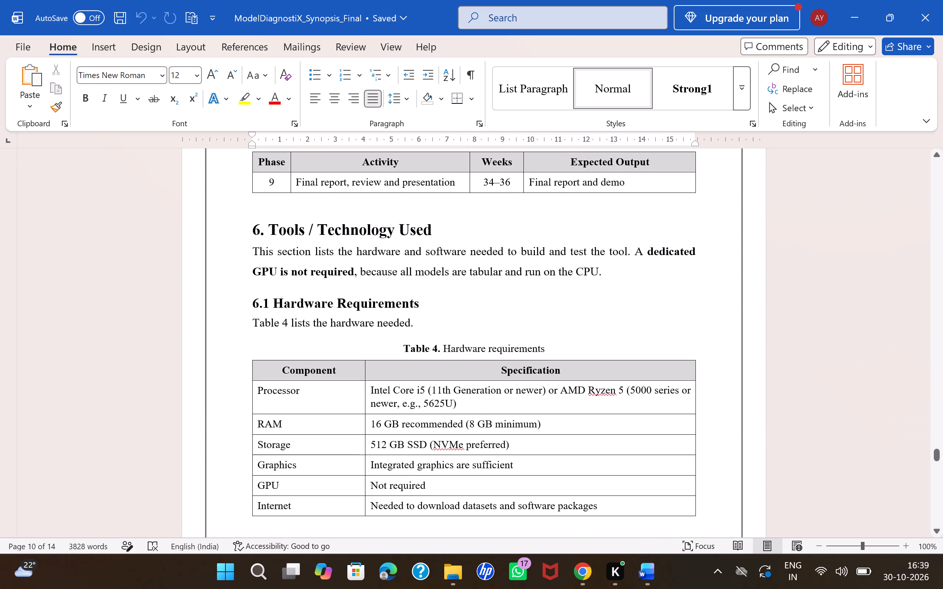
scroll(445, 390, down, 1)
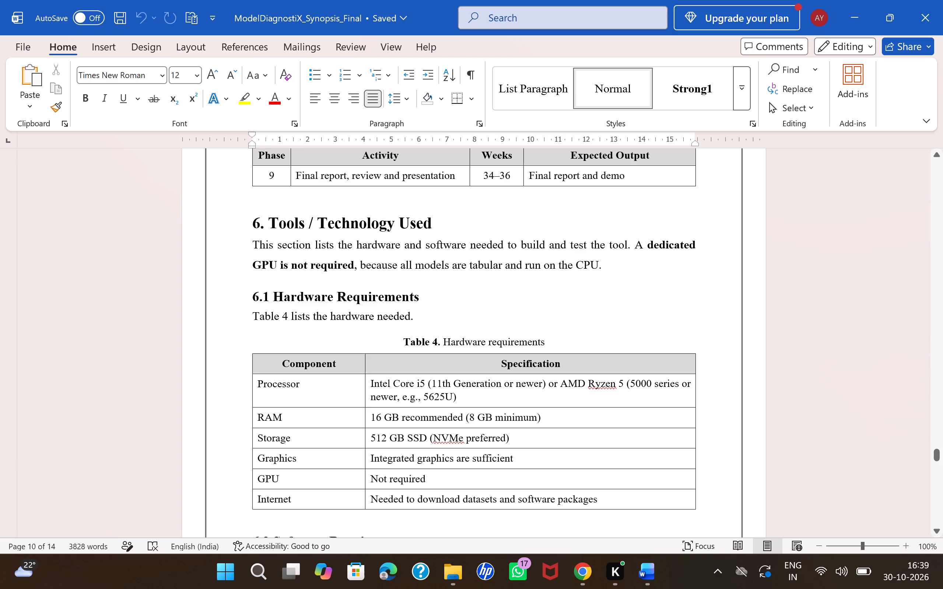
scroll(445, 390, down, 1)
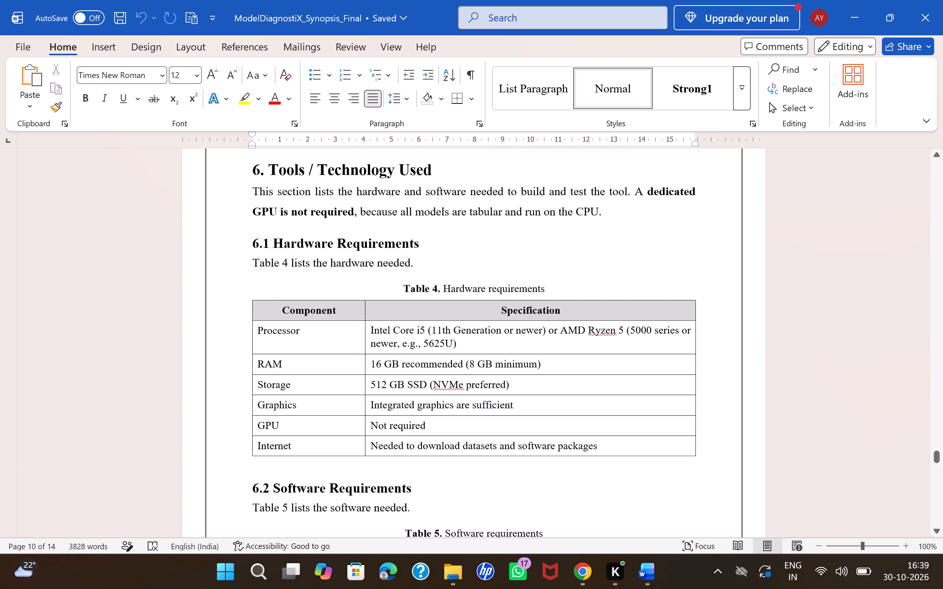
scroll(445, 390, down, 1)
scroll(483, 443, down, 1)
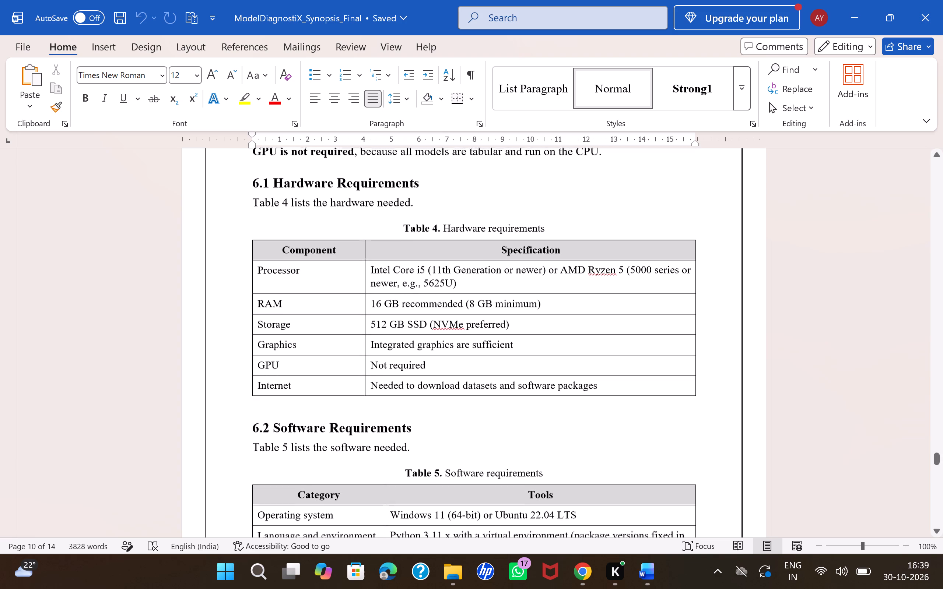
scroll(483, 443, down, 3)
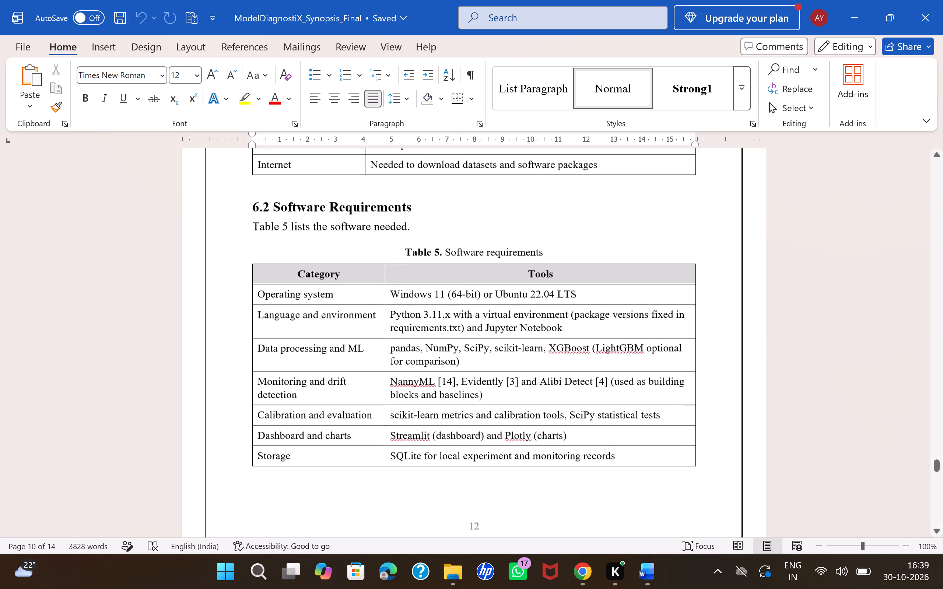
scroll(483, 443, down, 3)
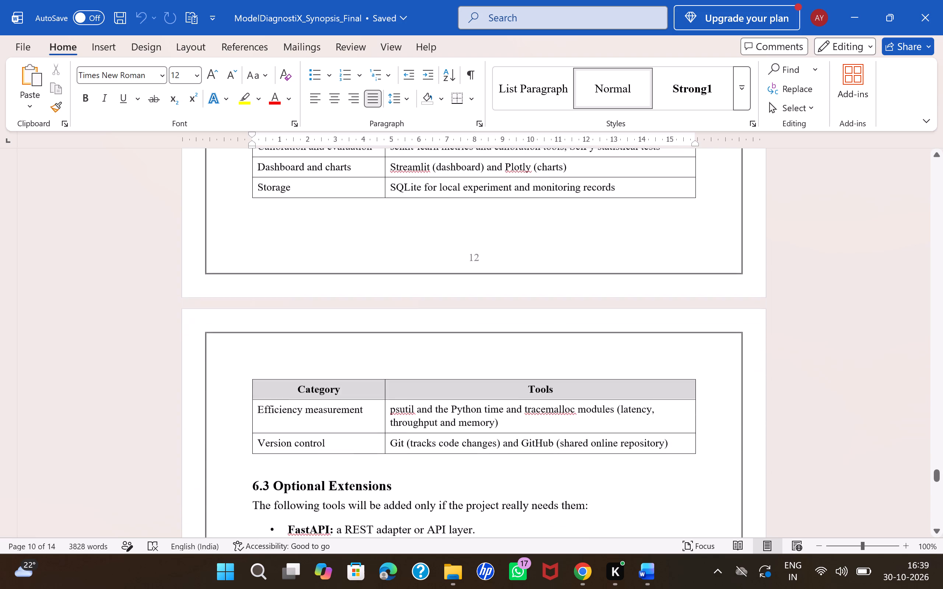
Delete the whole subsection 6.3 Optional Extensions, including its heading, intro sentence and all five bullets, before 7. References.
scroll(483, 443, down, 1)
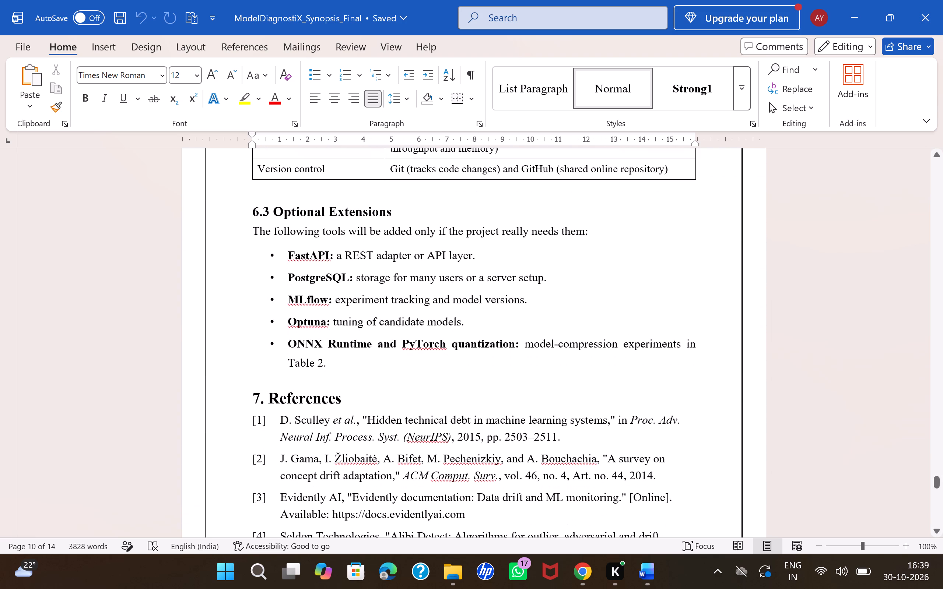
drag(252, 207, 336, 347)
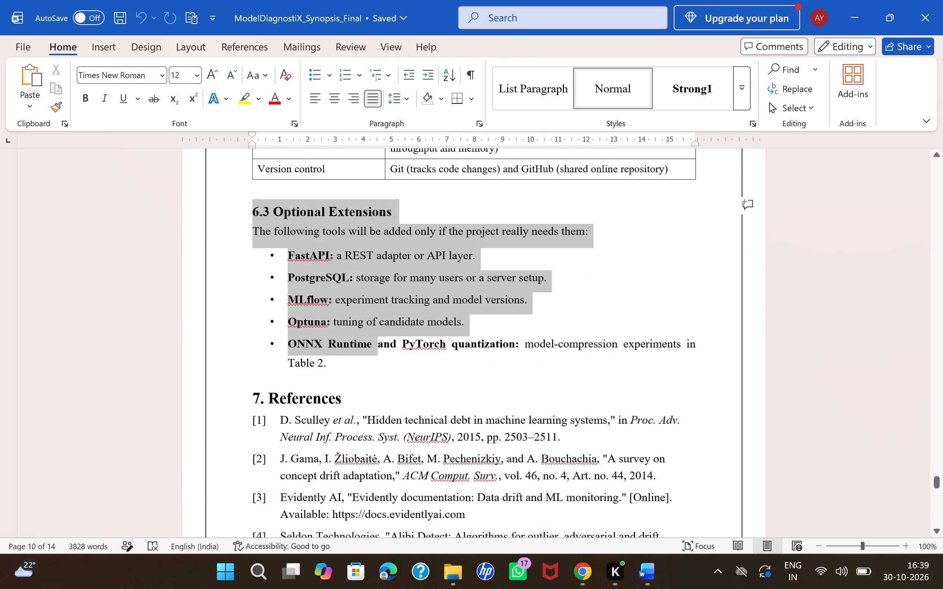
drag(336, 347, 333, 353)
key(BackSpace)
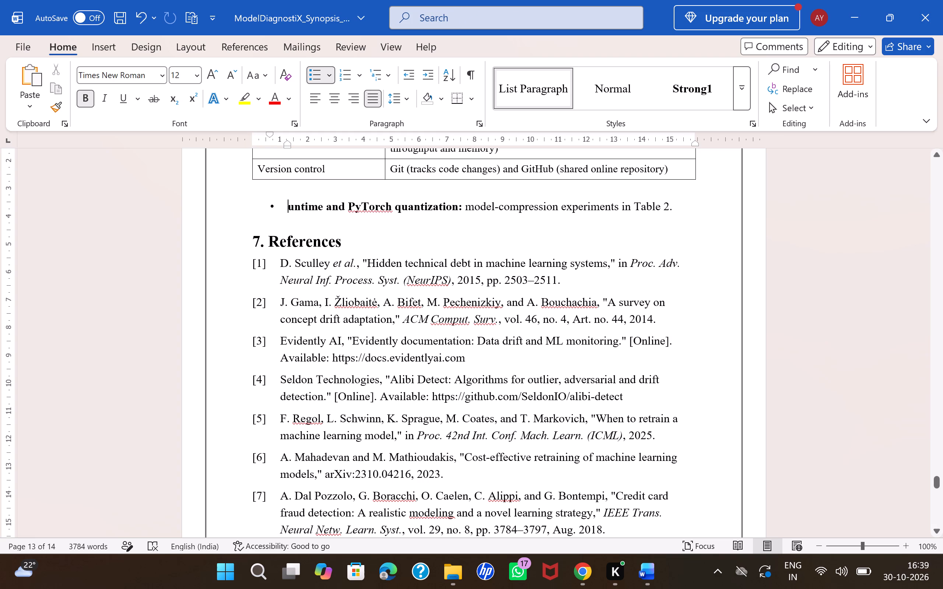
drag(675, 208, 675, 208)
drag(675, 208, 257, 206)
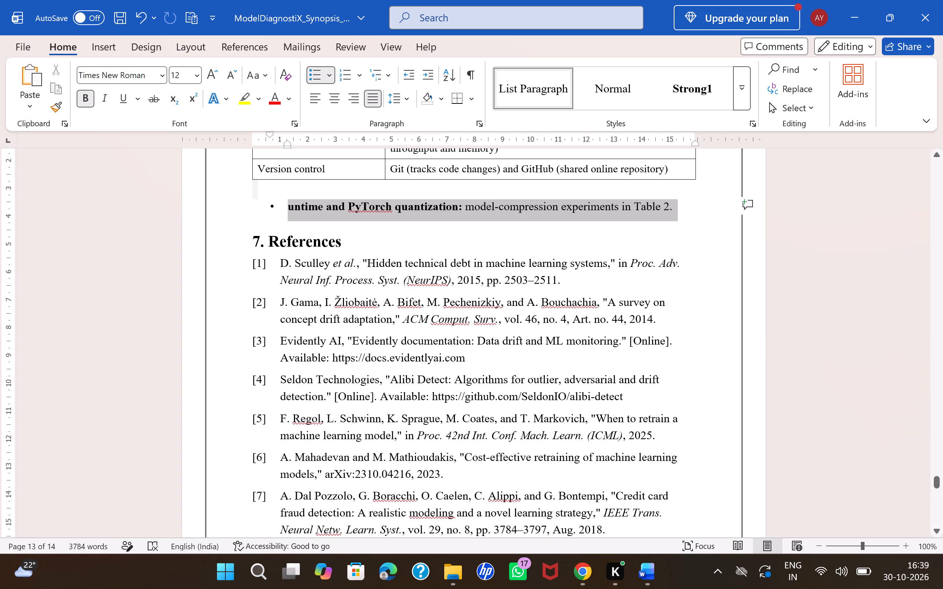
drag(257, 206, 284, 208)
key(BackSpace)
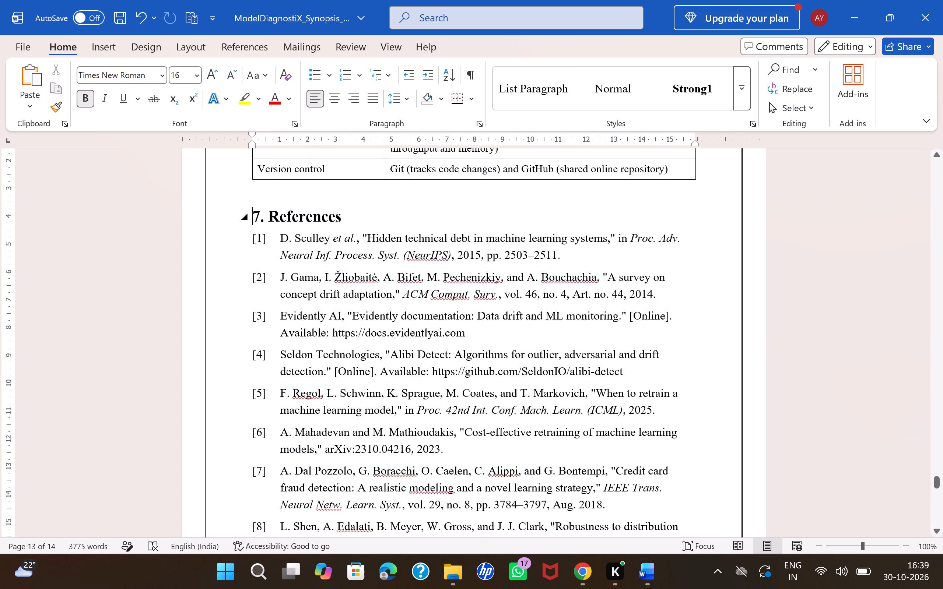
Skim section 7, References, to its last entry, and return to the cover page to check its layout.
scroll(284, 208, down, 1)
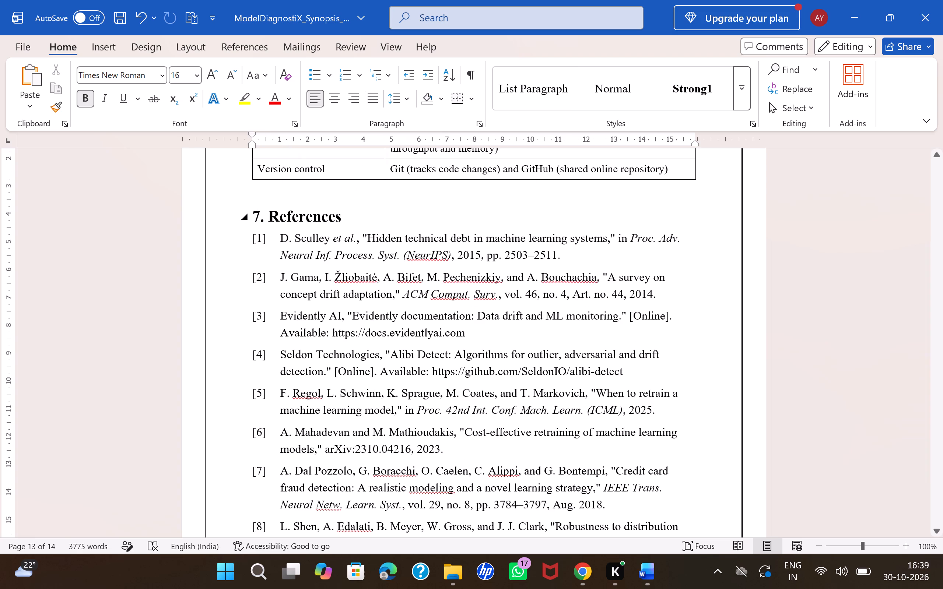
scroll(284, 208, down, 6)
scroll(284, 208, up, 1)
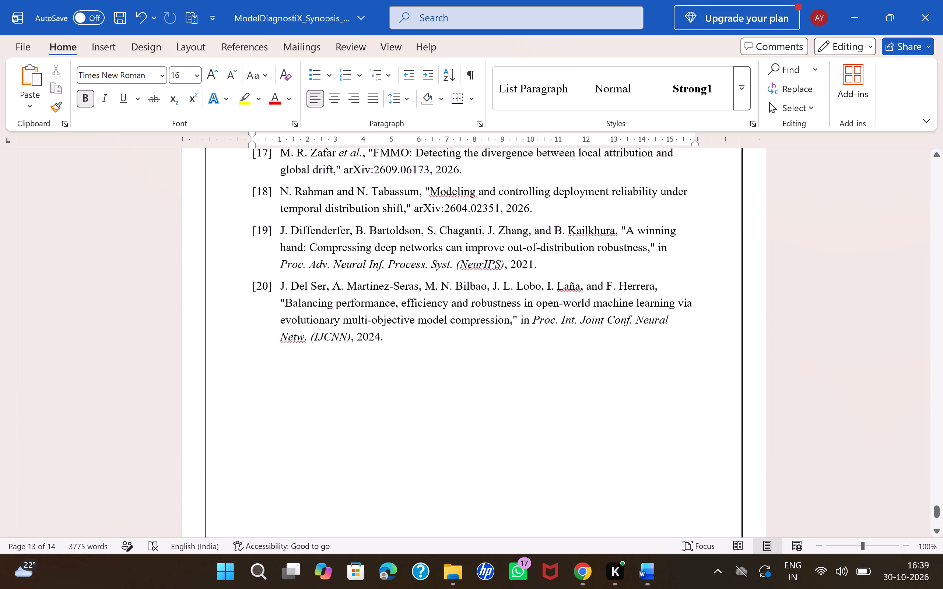
scroll(284, 208, up, 15)
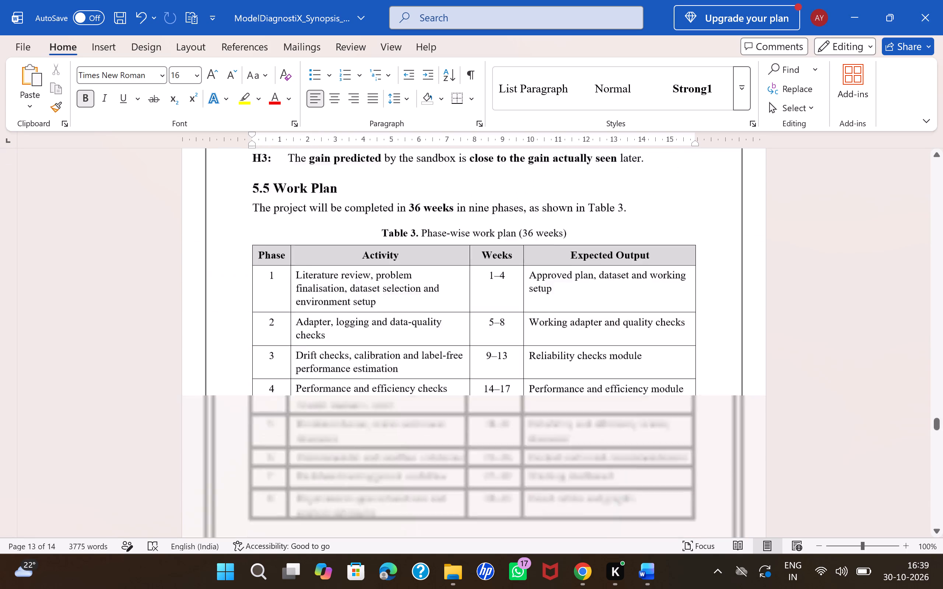
scroll(284, 208, up, 20)
scroll(284, 208, up, 9)
scroll(284, 208, up, 14)
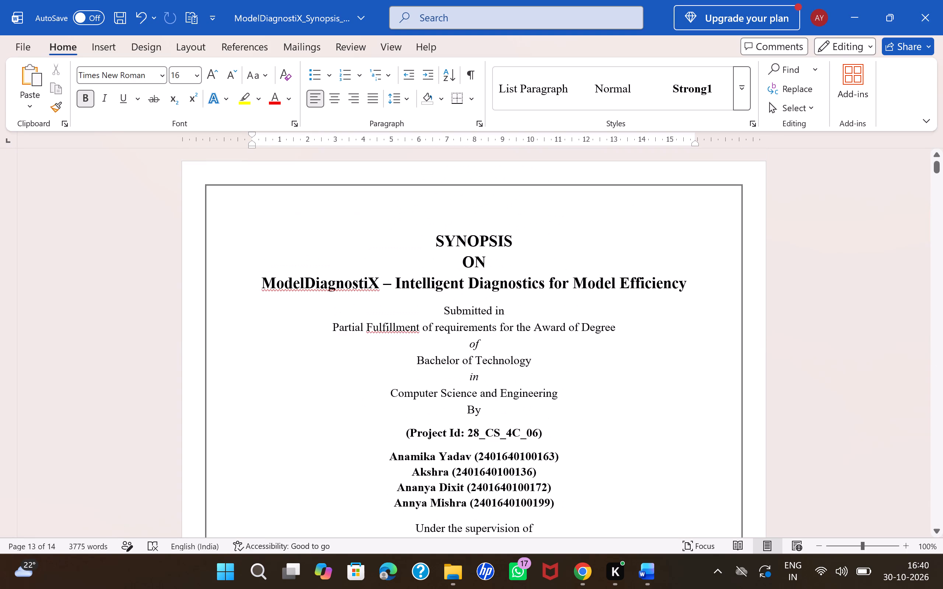
scroll(489, 438, down, 3)
scroll(489, 438, up, 1)
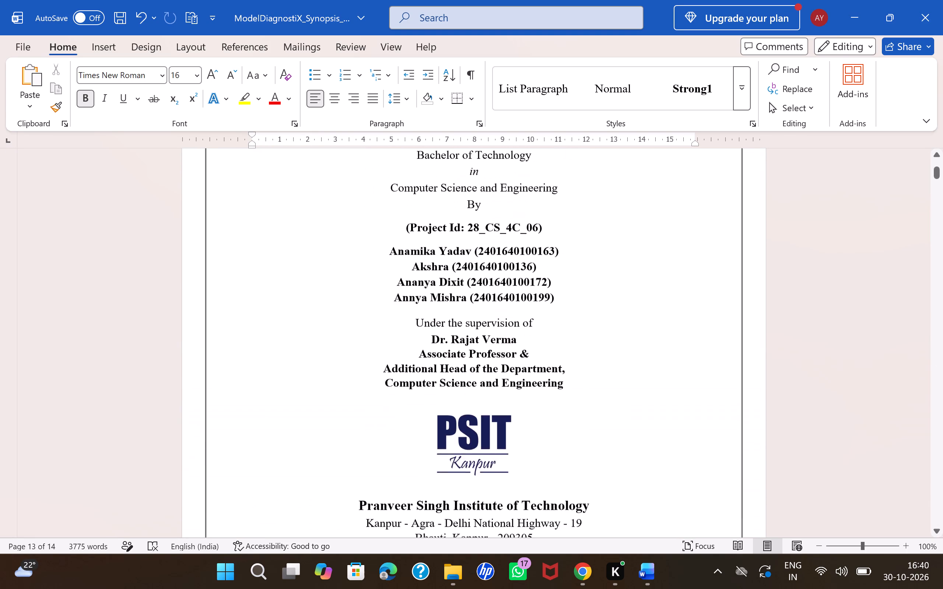
scroll(489, 438, up, 2)
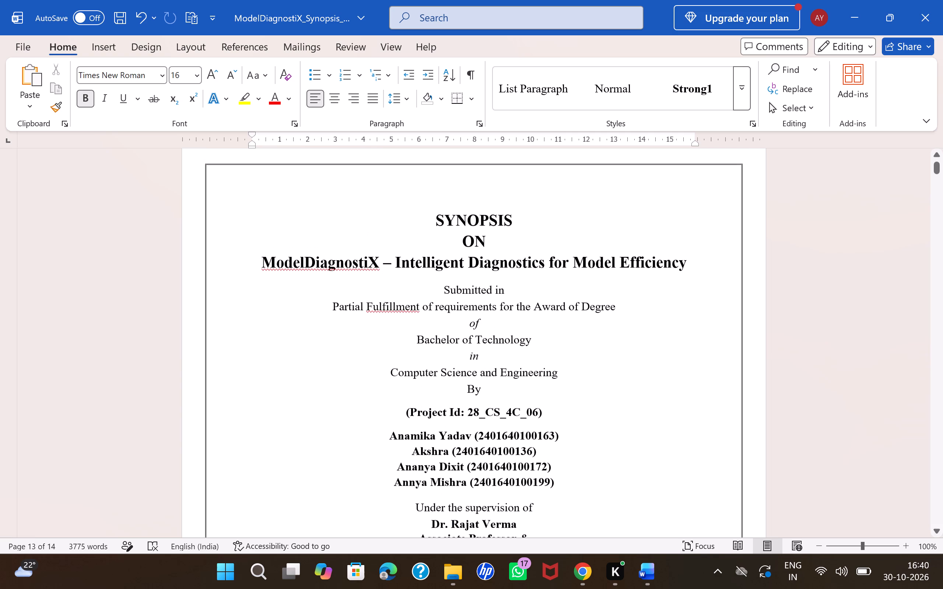
Insert one blank line each below the project title, the "By" line and the student list on the cover page.
click(690, 264)
key(Return)
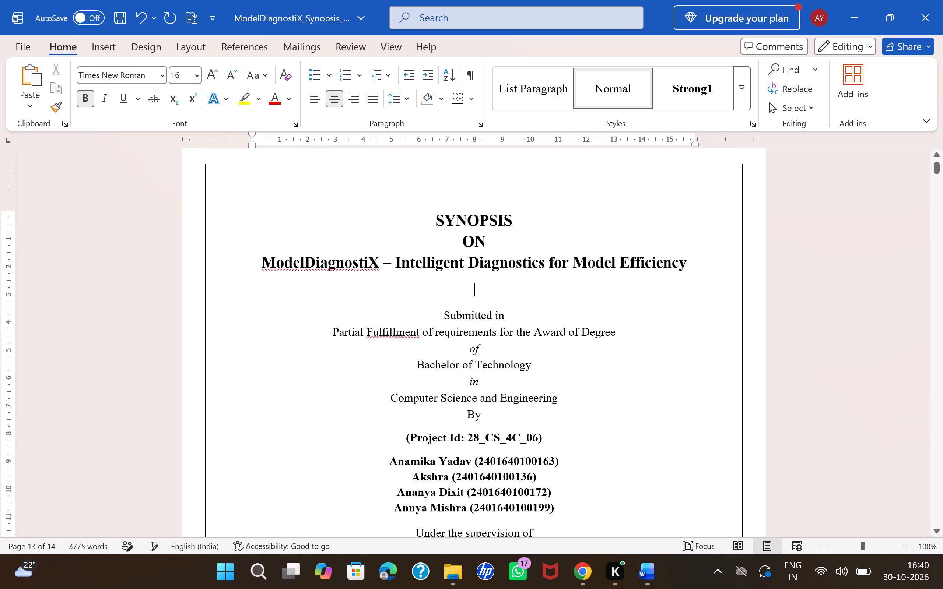
click(517, 422)
key(Return)
scroll(543, 425, down, 1)
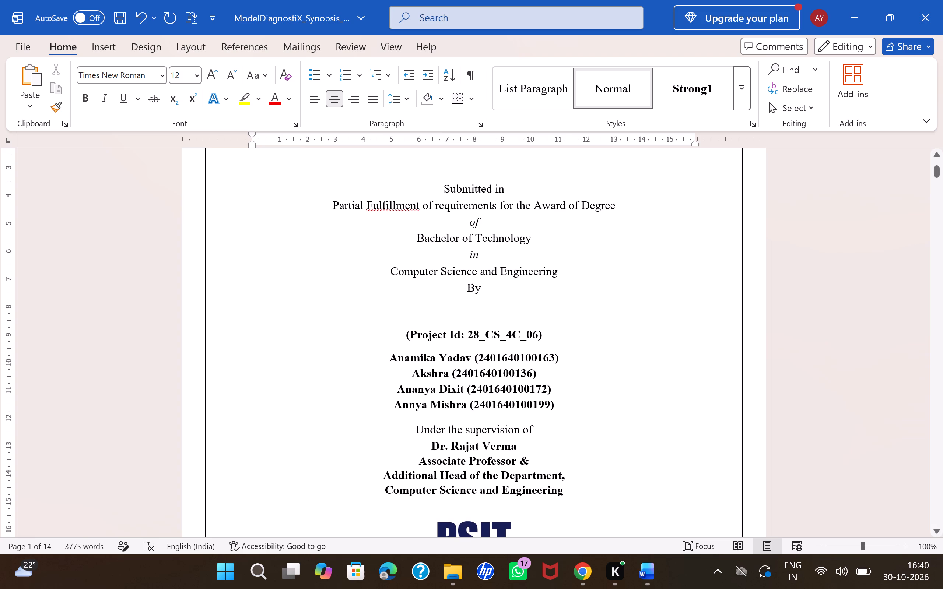
click(558, 402)
key(Return)
scroll(589, 410, down, 2)
scroll(589, 410, up, 1)
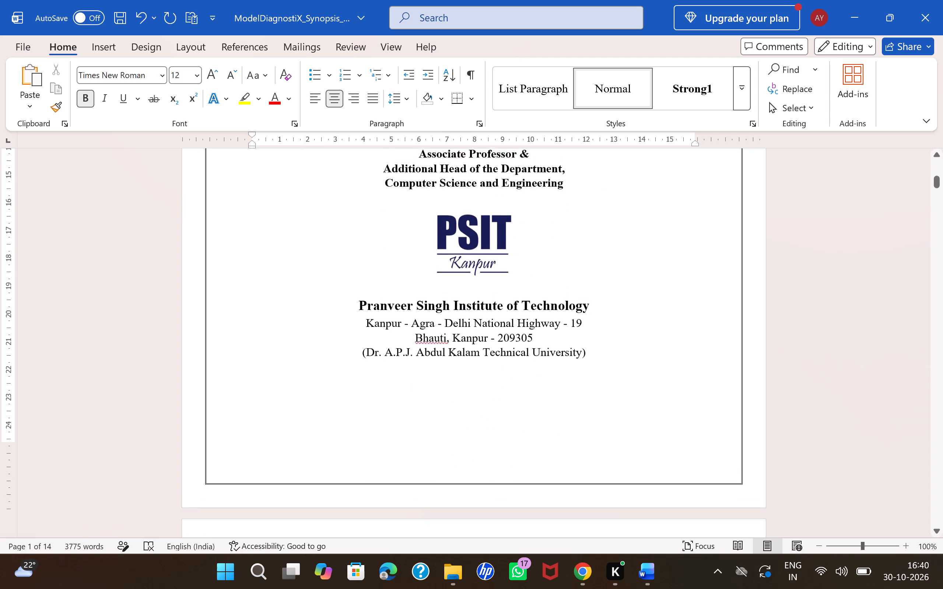
scroll(589, 410, up, 3)
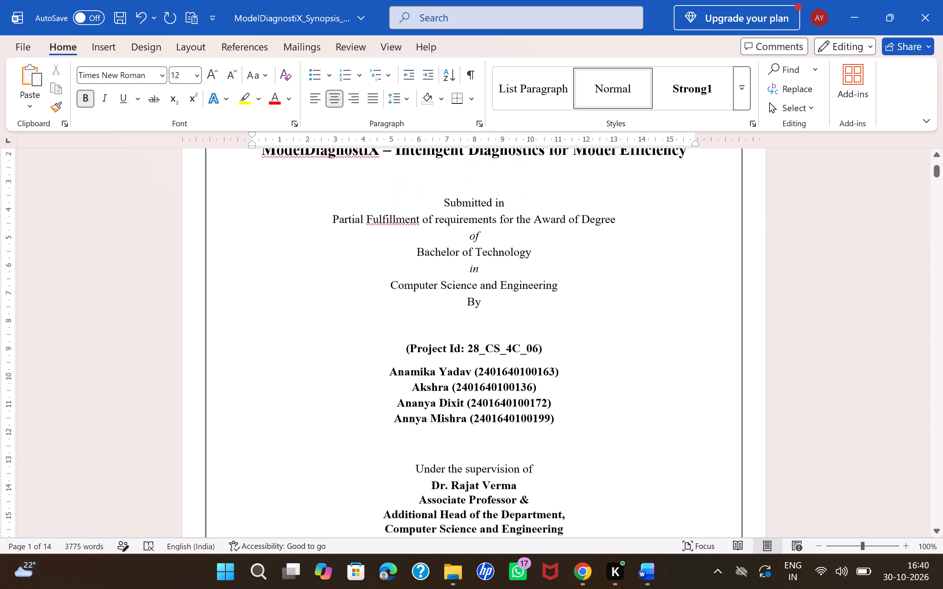
scroll(589, 410, up, 1)
Review the Contents page from 1. Introduction through the List of Tables and Figures.
scroll(589, 410, down, 4)
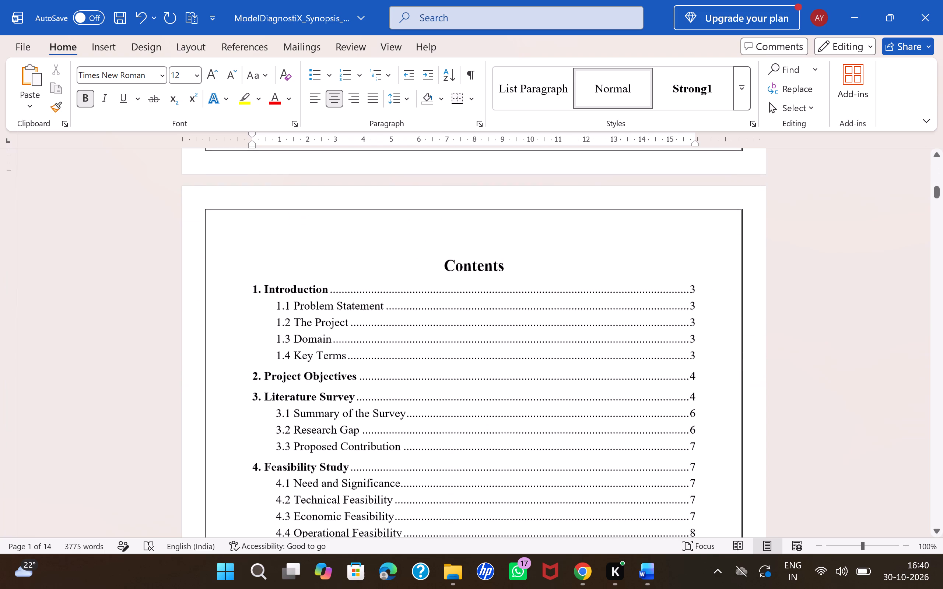
scroll(589, 410, down, 2)
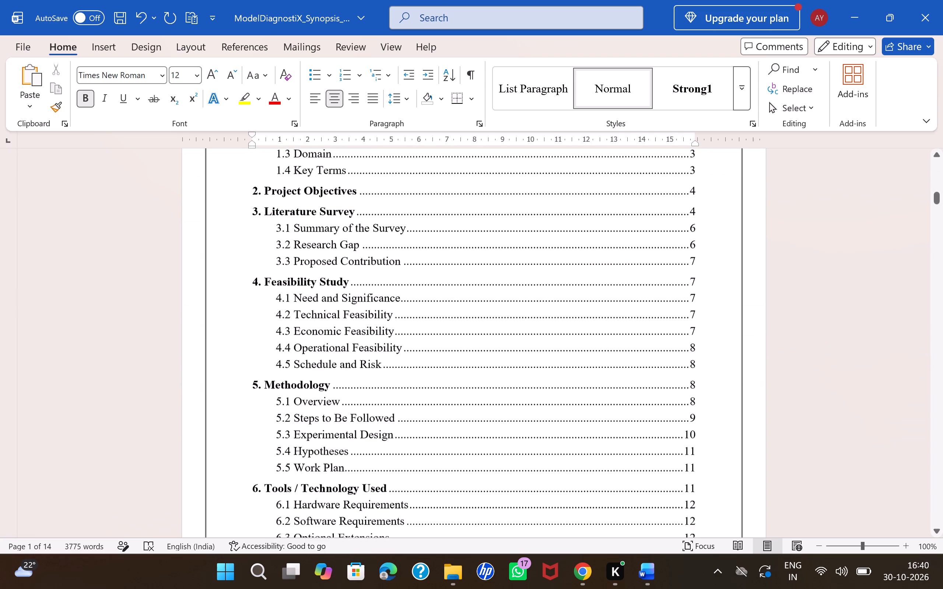
scroll(589, 410, down, 3)
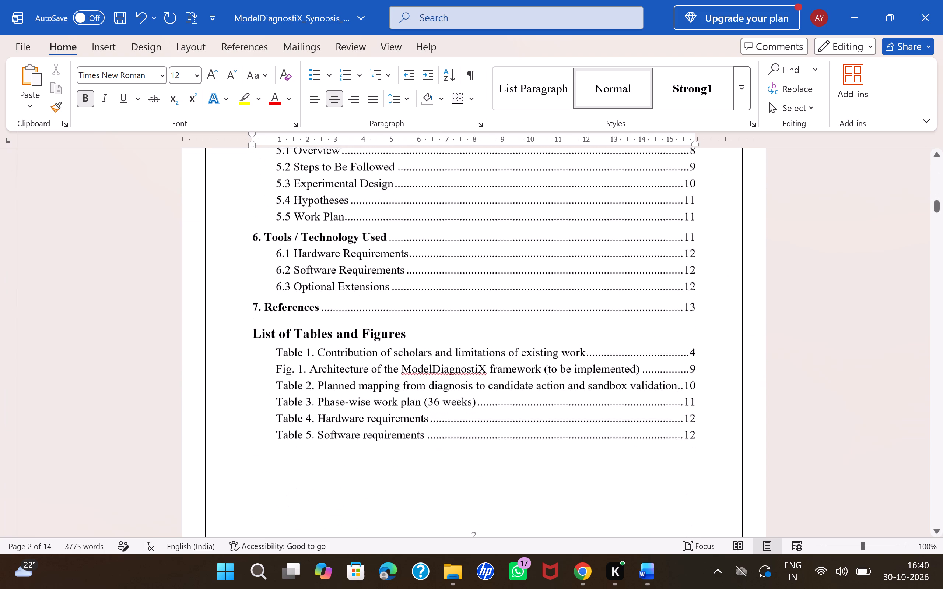
scroll(589, 410, down, 1)
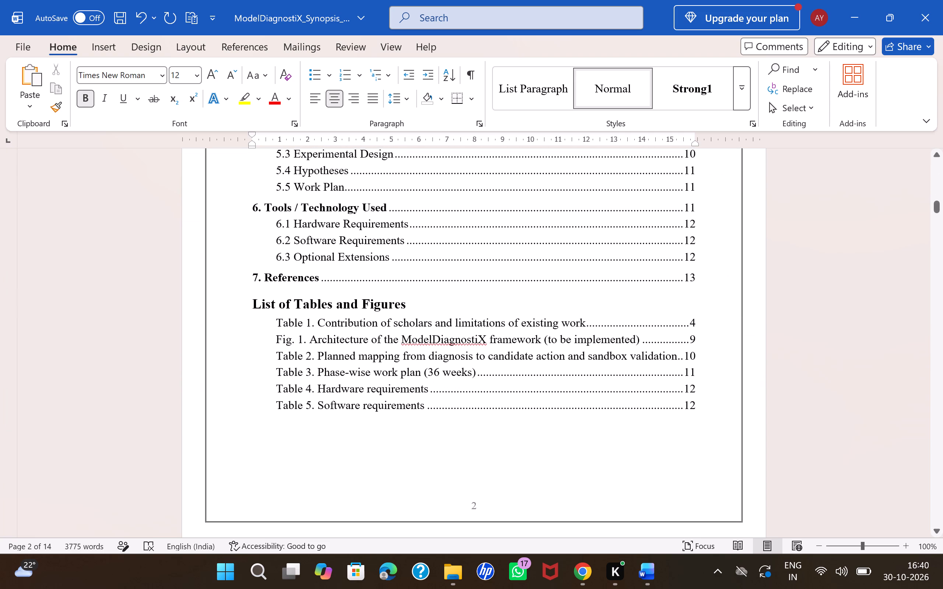
Delete the Contents page before 1. Introduction, including all section entries and the List of Tables and Figures.
scroll(589, 410, up, 4)
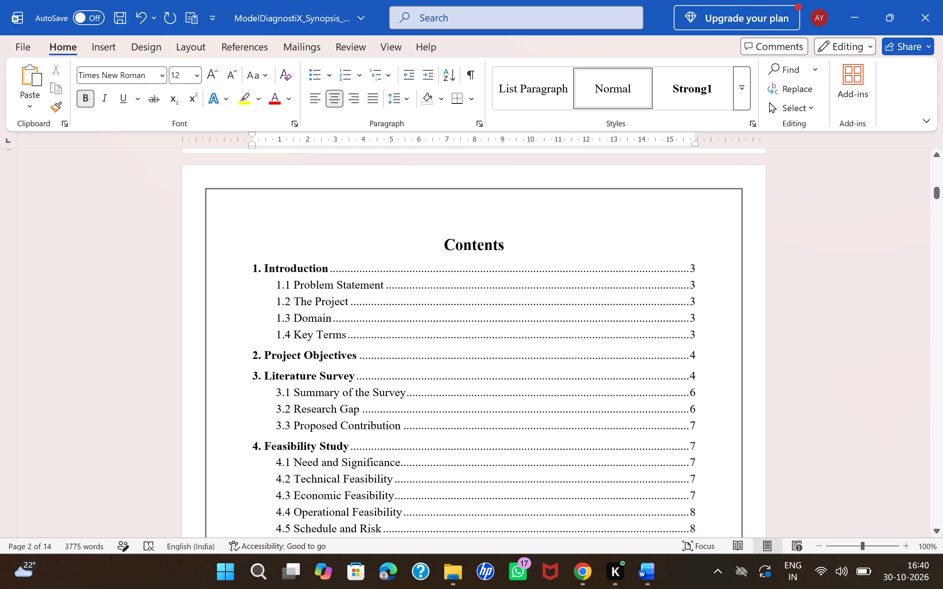
drag(434, 246, 477, 251)
drag(477, 251, 539, 305)
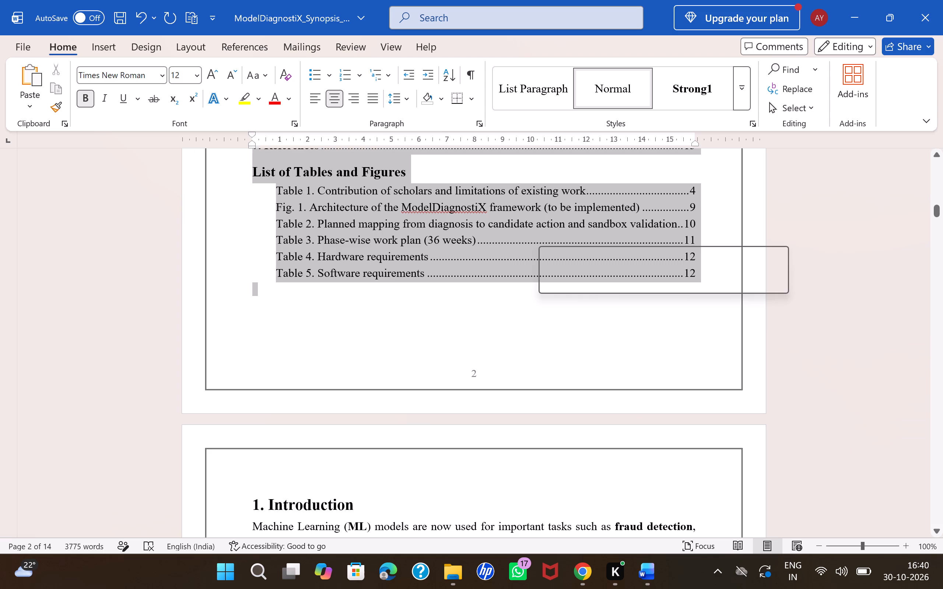
key(BackSpace)
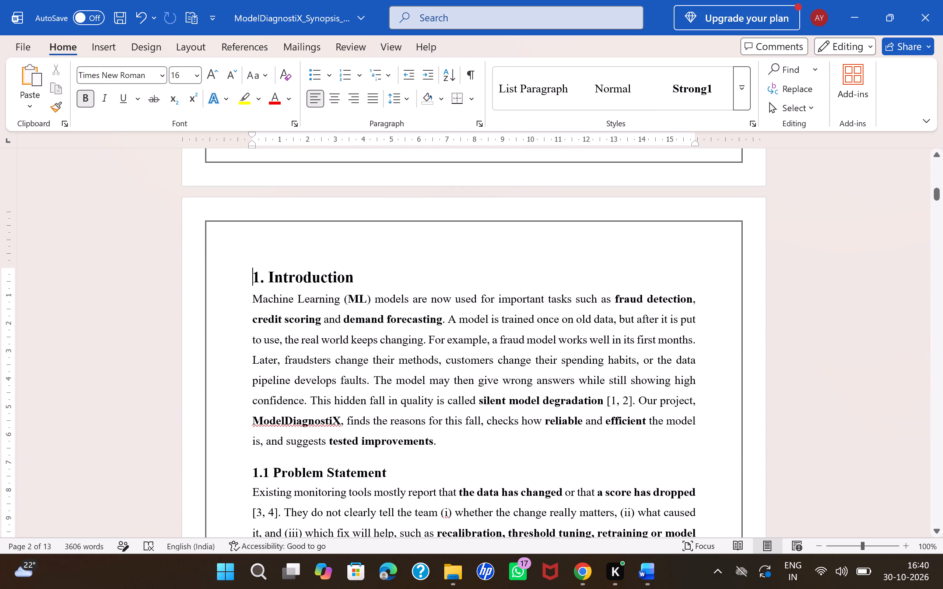
Capitalise the bold phrase "Fraud Detection" in the first sentence of 1. Introduction.
click(618, 299)
key(BackSpace)
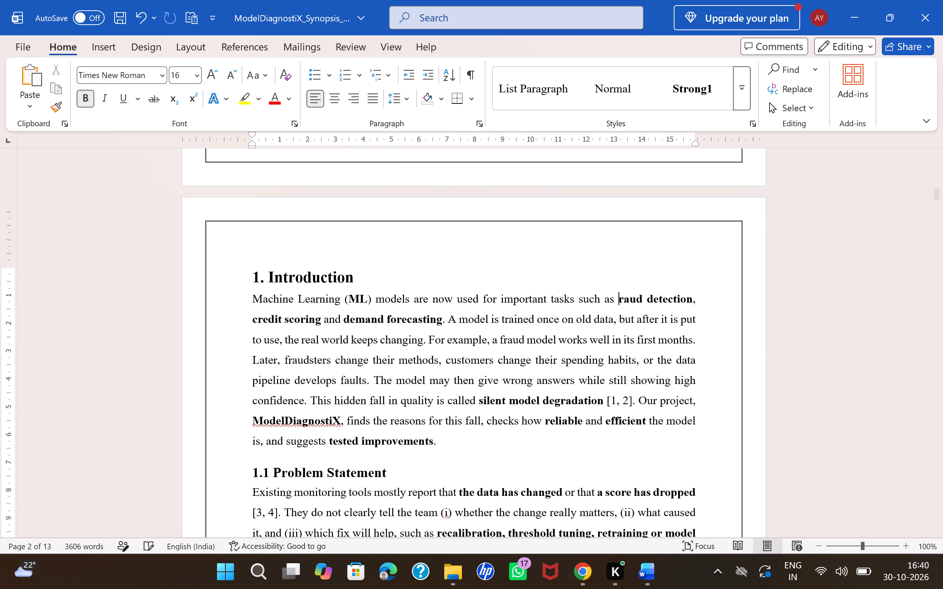
key(shift+f)
key(Right)
key(Right)
key(Right)
key(Right)
key(Right)
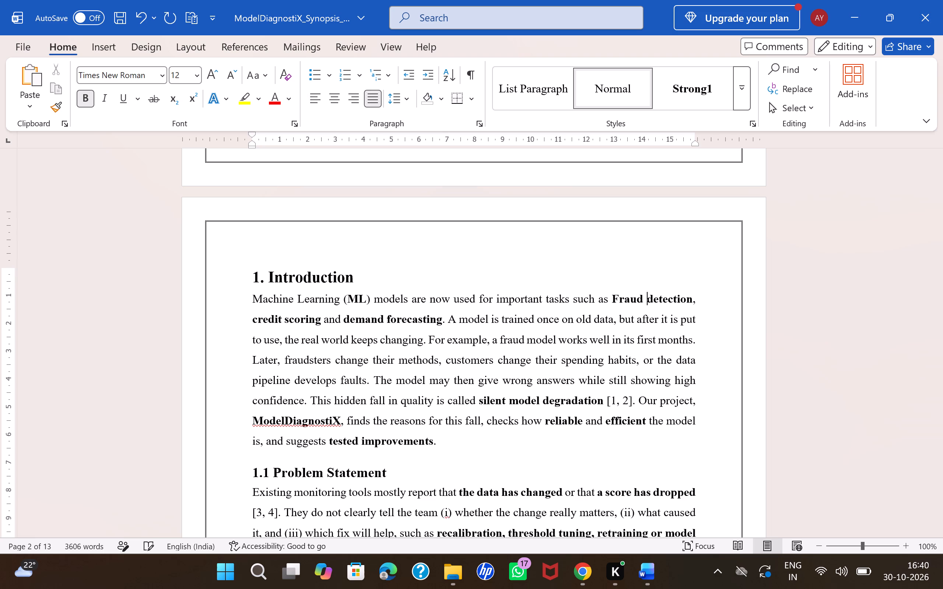
key(Right)
key(BackSpace)
key(shift+d)
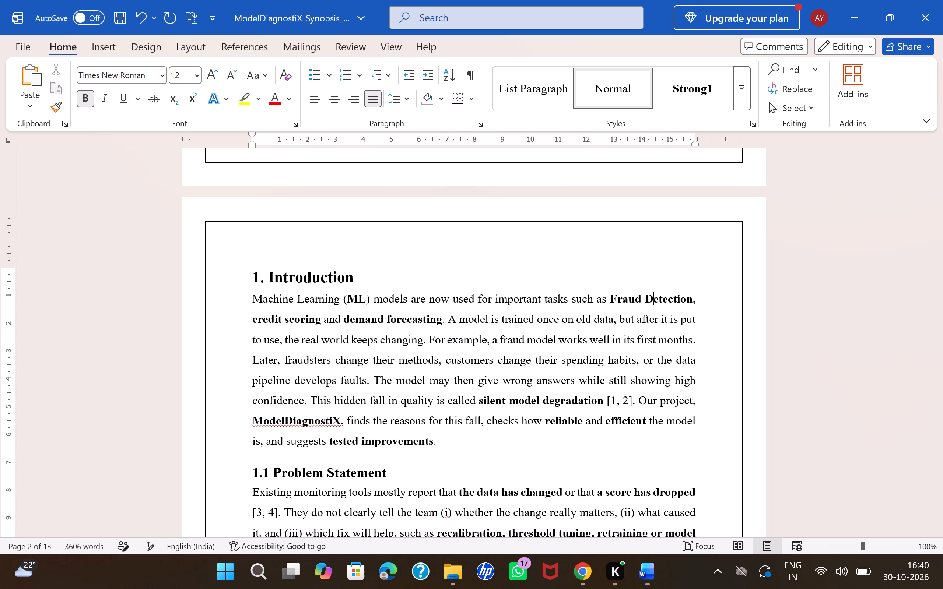
Capitalise "Credit Scoring" and "Demand Forecasting" in the first sentence of 1. Introduction.
click(256, 321)
key(BackSpace)
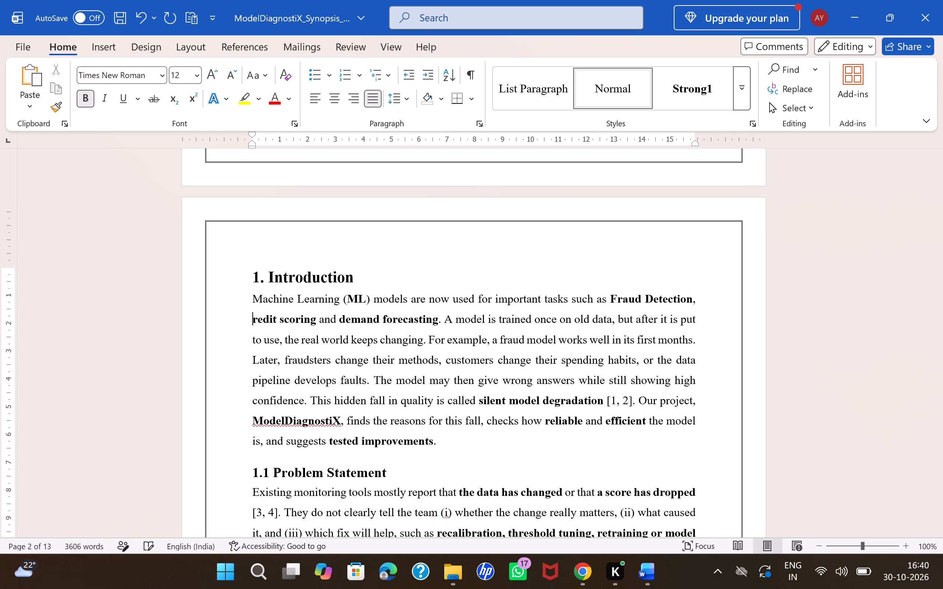
key(shift+c)
click(292, 319)
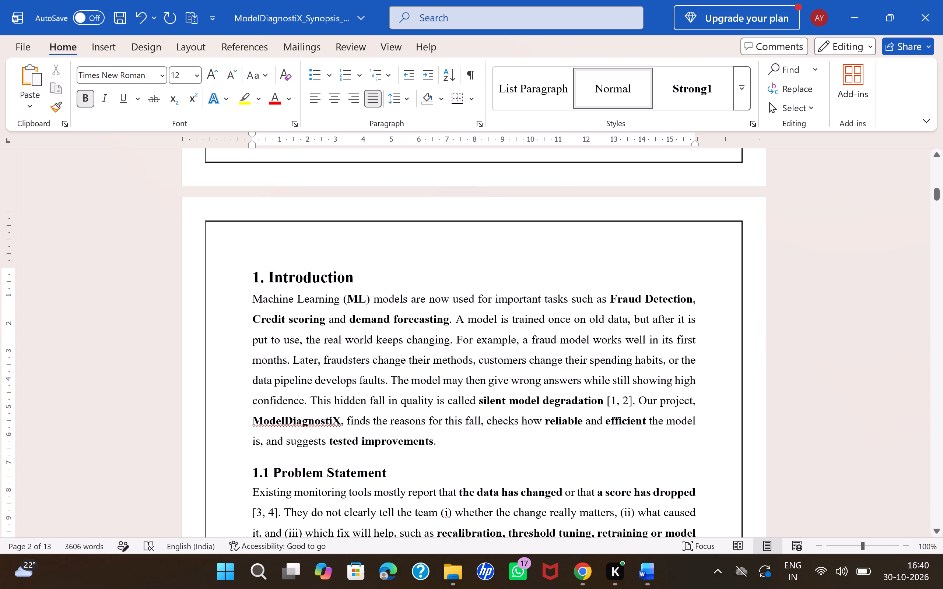
key(BackSpace)
key(shift+s)
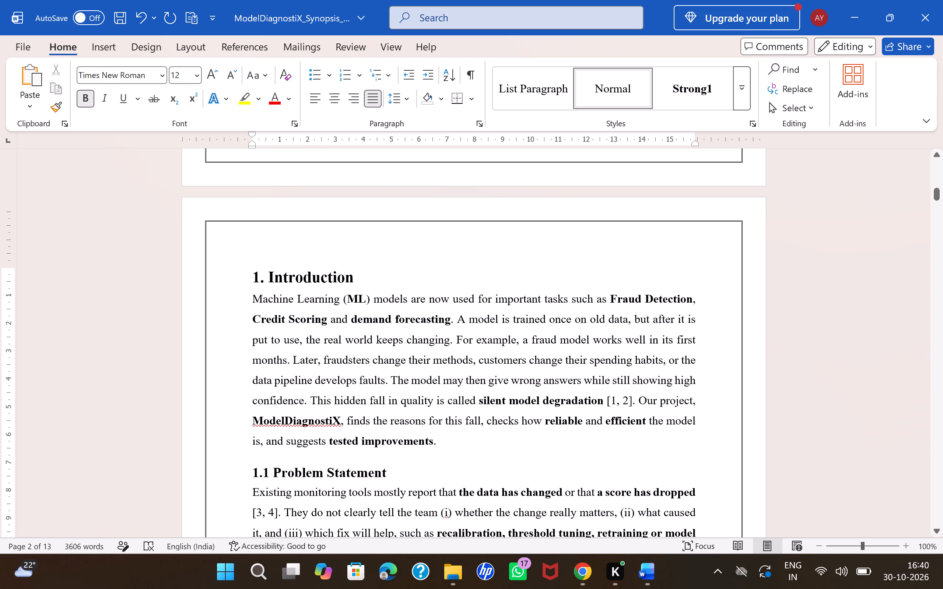
click(355, 319)
key(BackSpace)
key(shift+d)
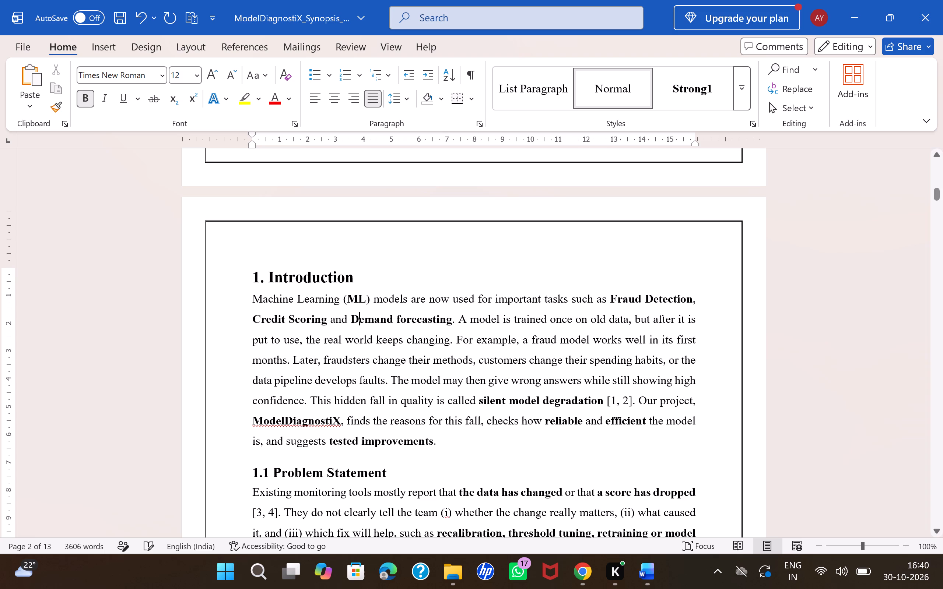
click(399, 317)
key(BackSpace)
key(shift+f)
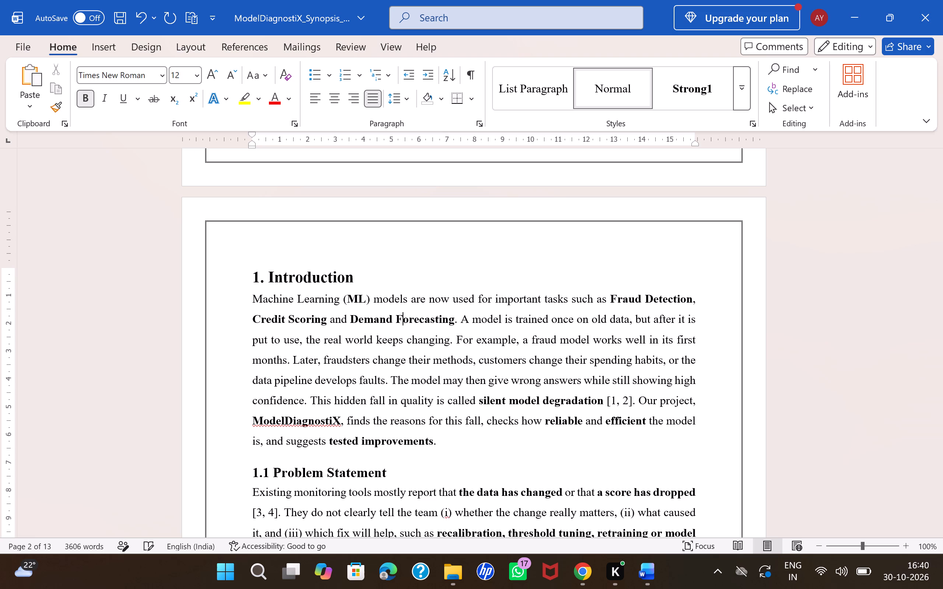
Add "etc" after "Demand Forecasting", before the full stop, in the Introduction's first sentence.
click(454, 320)
key(space)
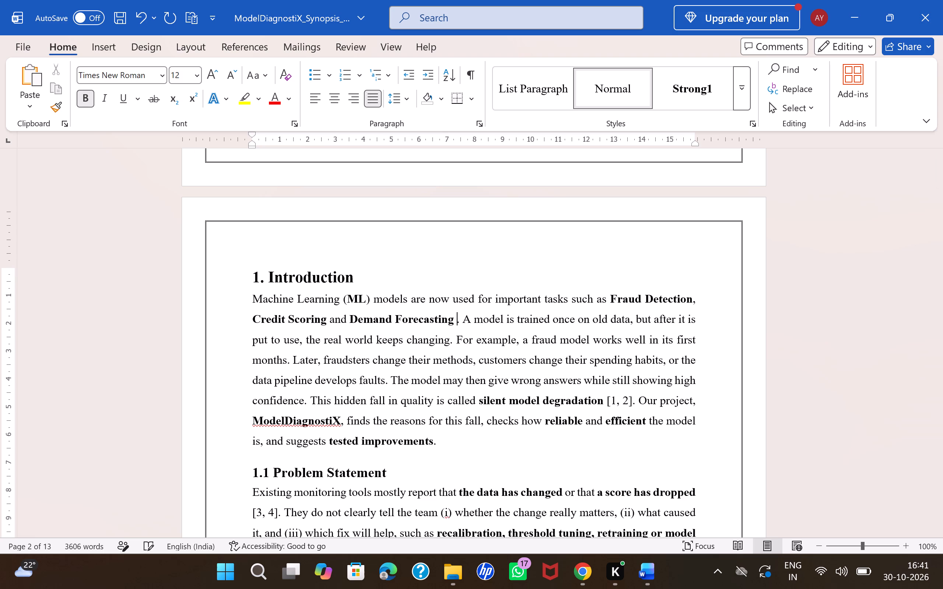
key(BackSpace)
key(space)
text(etc)
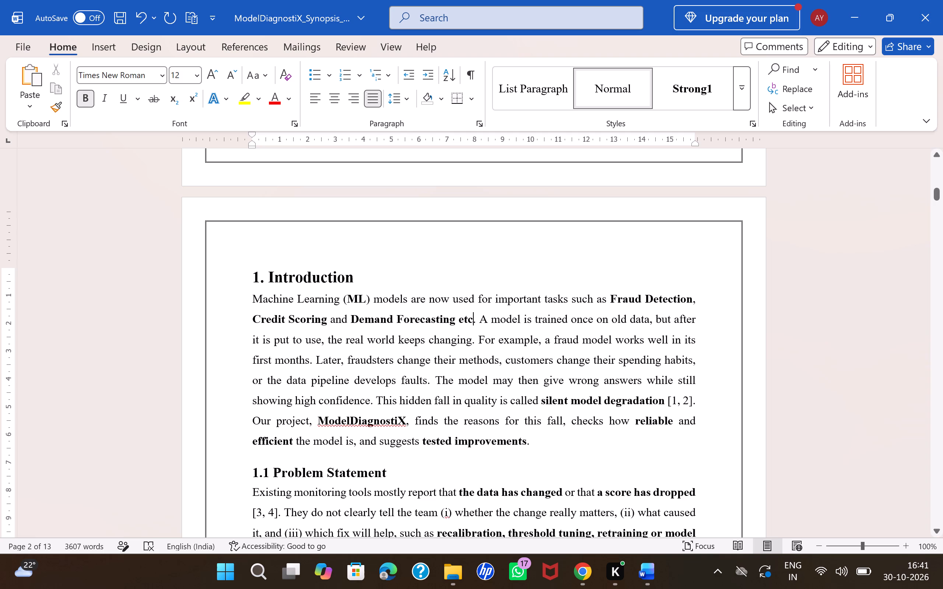
Change "fraud model" in the Introduction's example sentence to "Fraud Detection Model".
scroll(510, 422, down, 1)
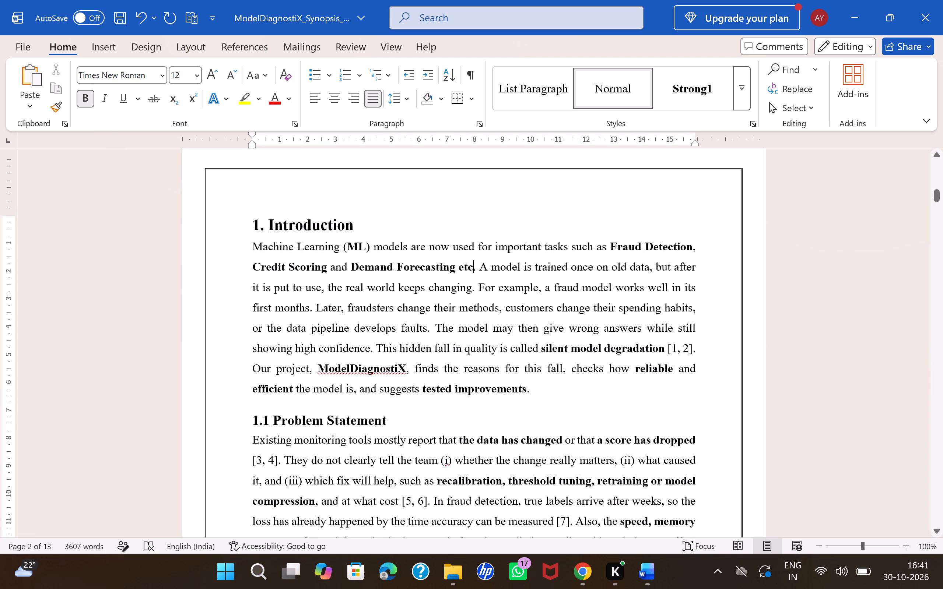
click(556, 287)
key(BackSpace)
key(shift+f)
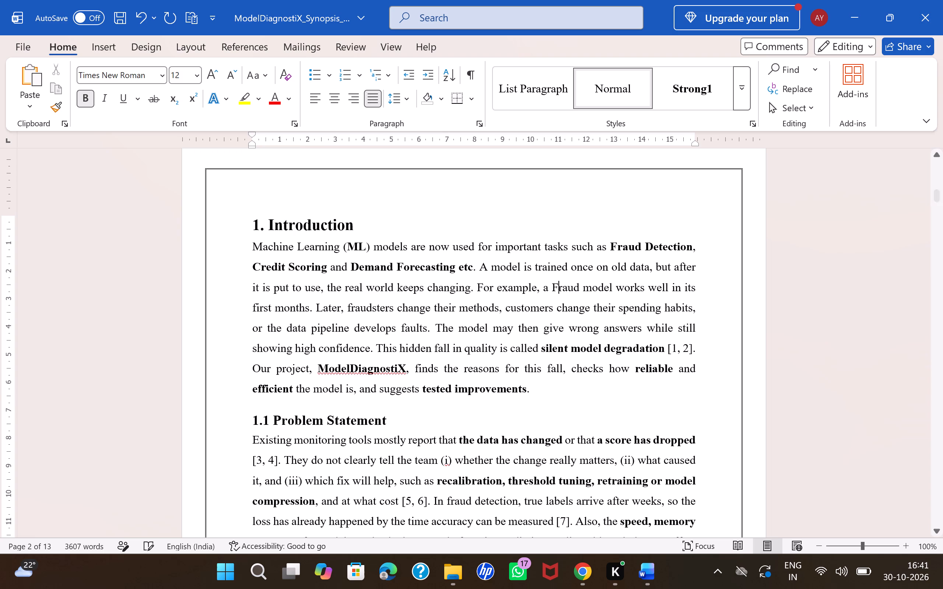
click(592, 288)
key(BackSpace)
key(shift+m)
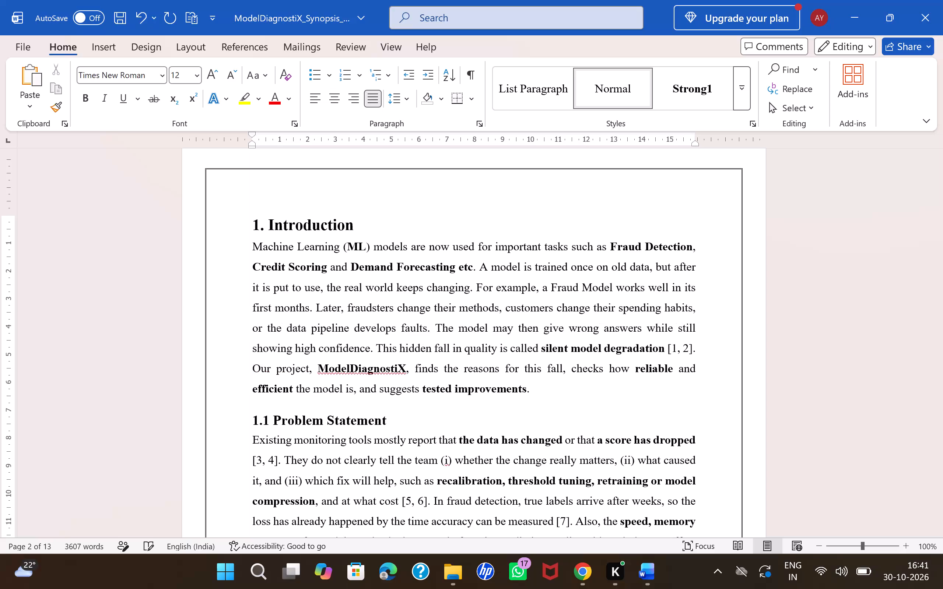
click(578, 286)
key(space)
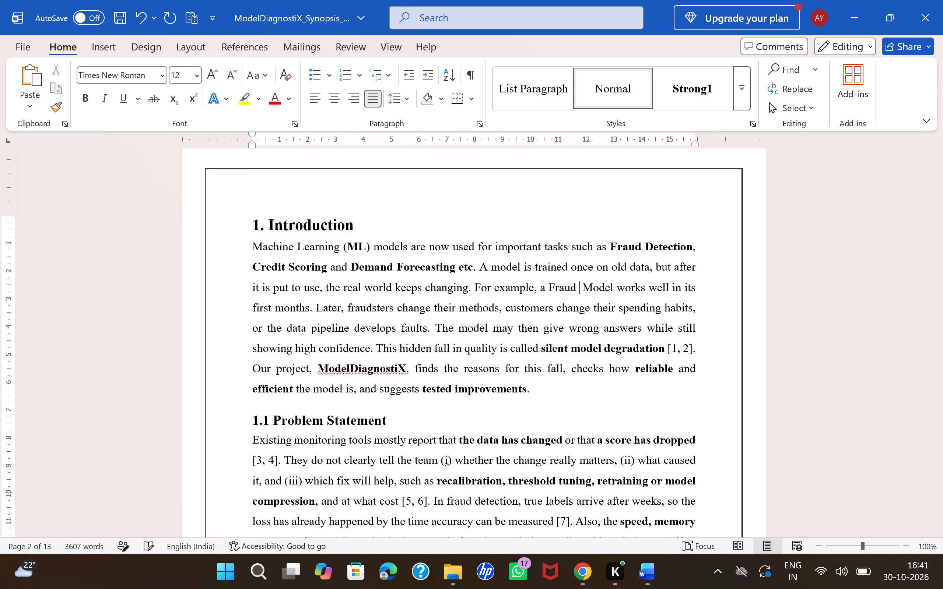
text(Detection)
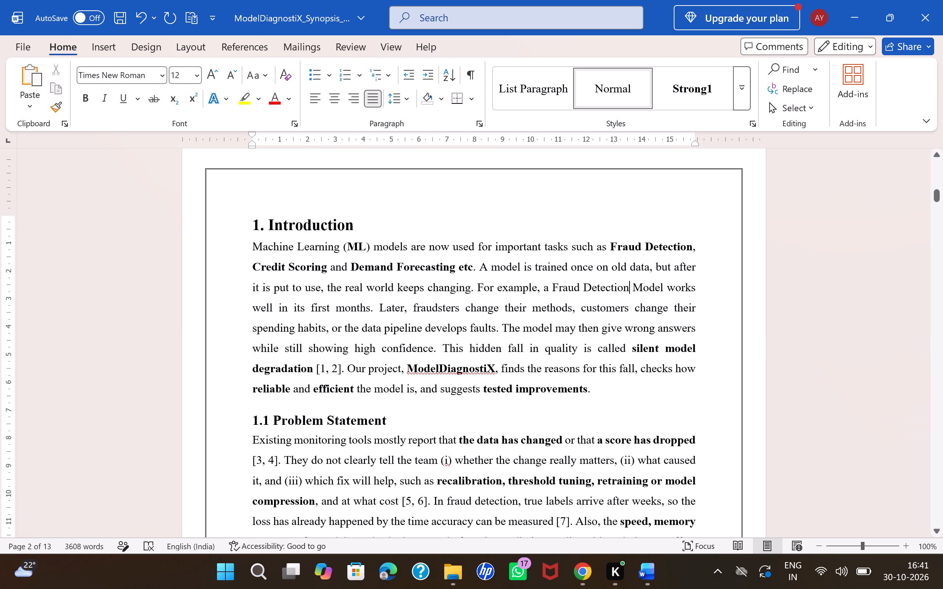
Capitalise the word "Fraudsters" in the Introduction's sentence about changing methods.
click(416, 306)
key(BackSpace)
key(shift+f)
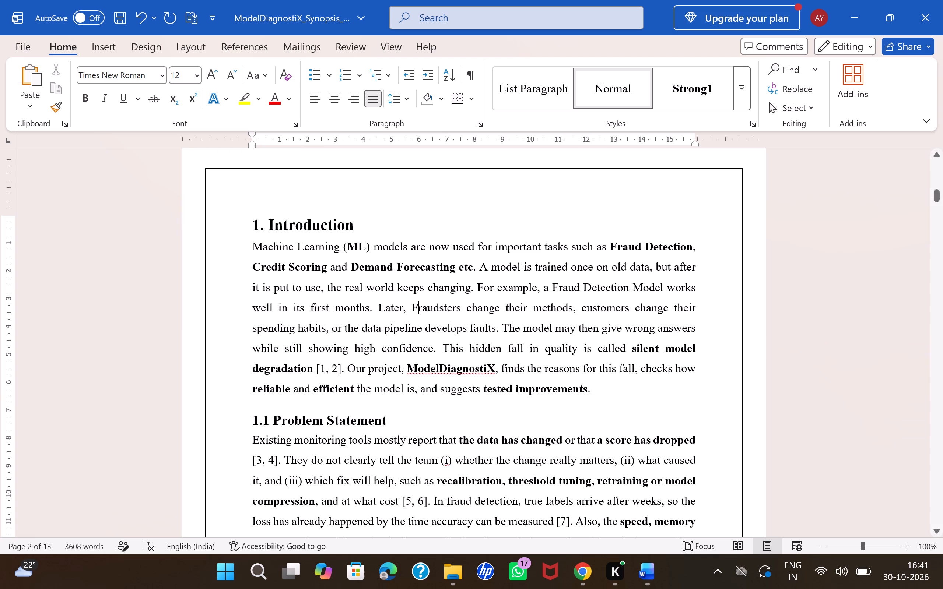
Capitalise each word of the bold term "Silent Model Degradation" in the Introduction paragraph.
click(636, 349)
key(BackSpace)
key(shift+s)
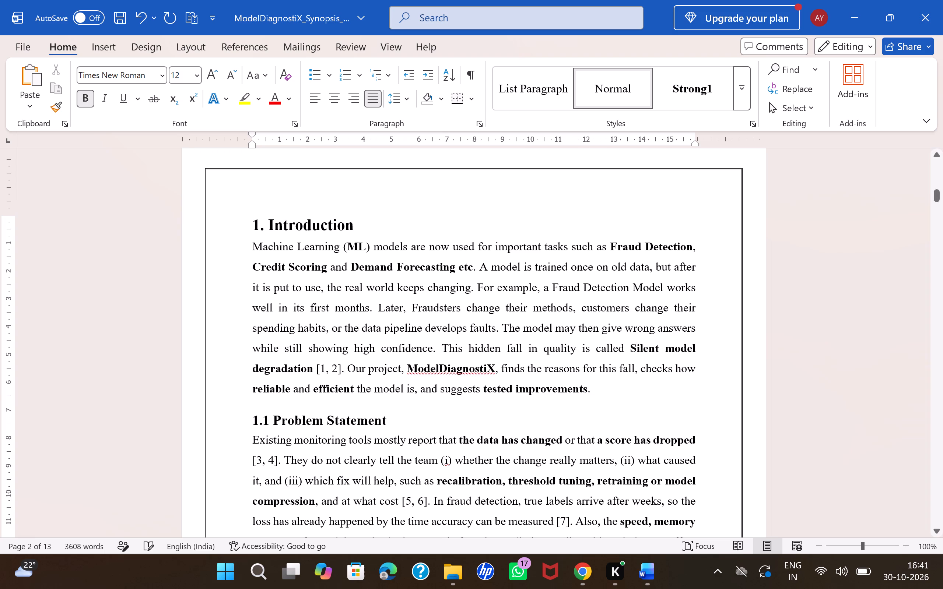
click(676, 350)
key(BackSpace)
key(shift+m)
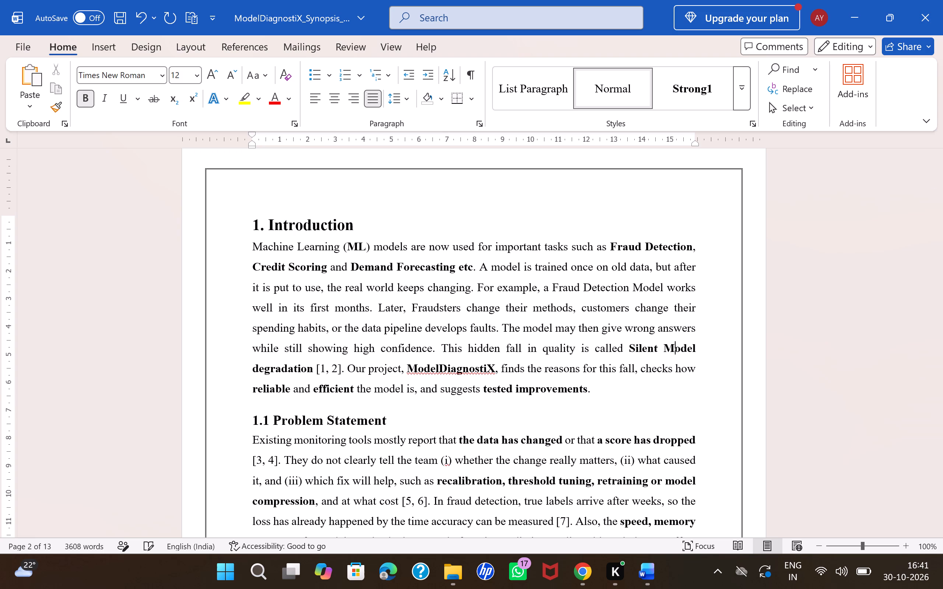
click(258, 367)
key(BackSpace)
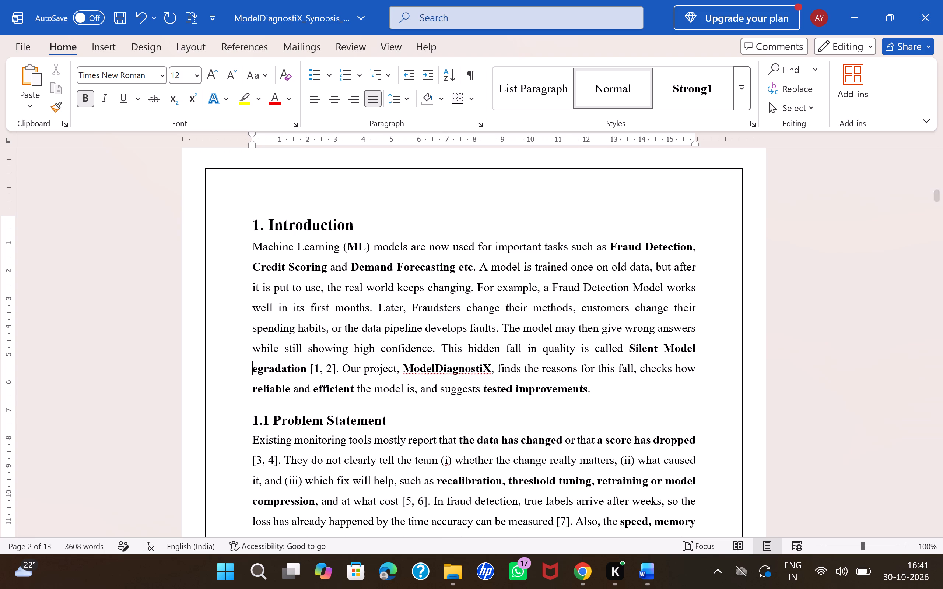
key(shift+d)
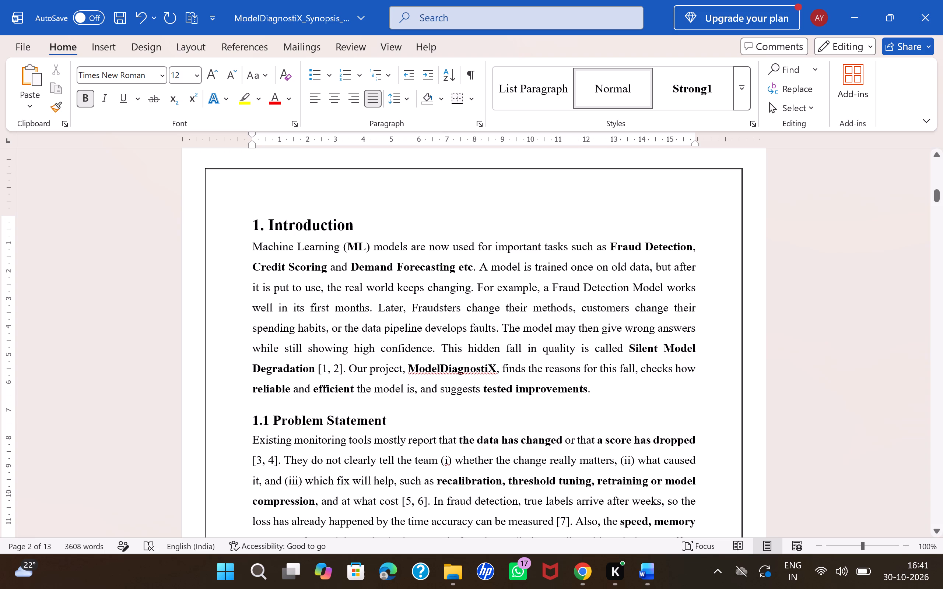
Capitalise the bold words "Reliable" and "Efficient" in the last sentence of the Introduction paragraph.
click(256, 384)
key(BackSpace)
key(shift+r)
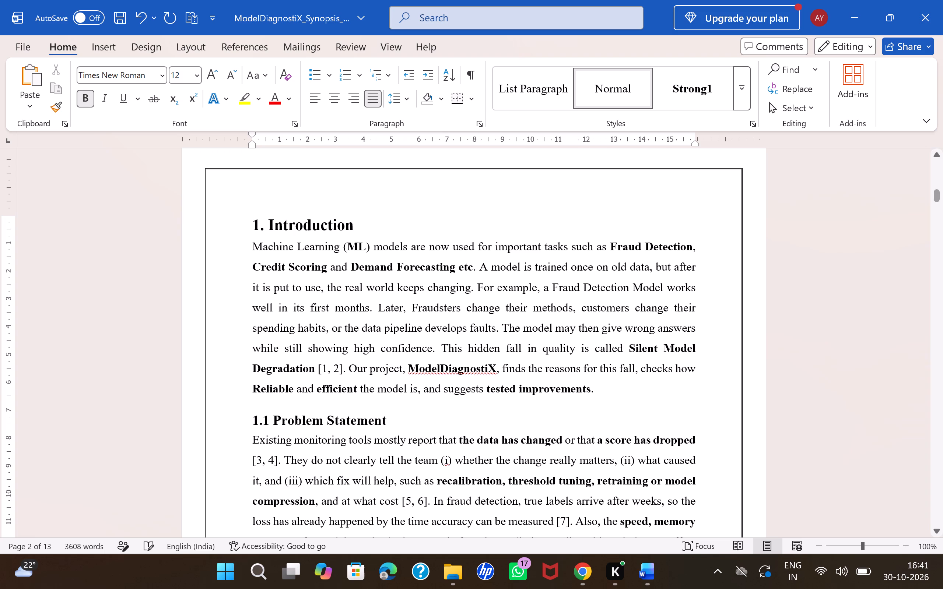
click(320, 391)
key(BackSpace)
key(shift+e)
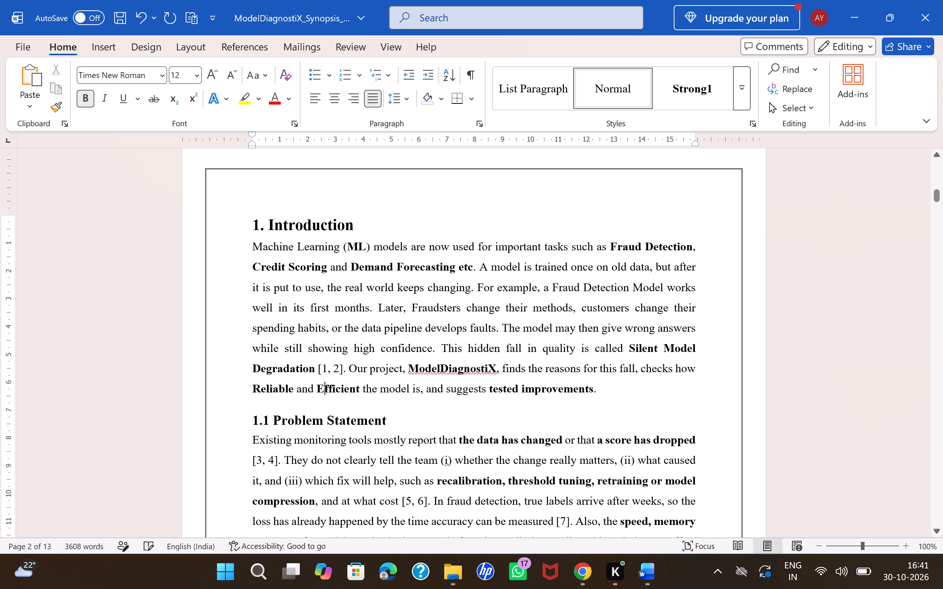
Remove the comma after "which fix will help" in 1.1 Problem Statement.
scroll(481, 450, down, 1)
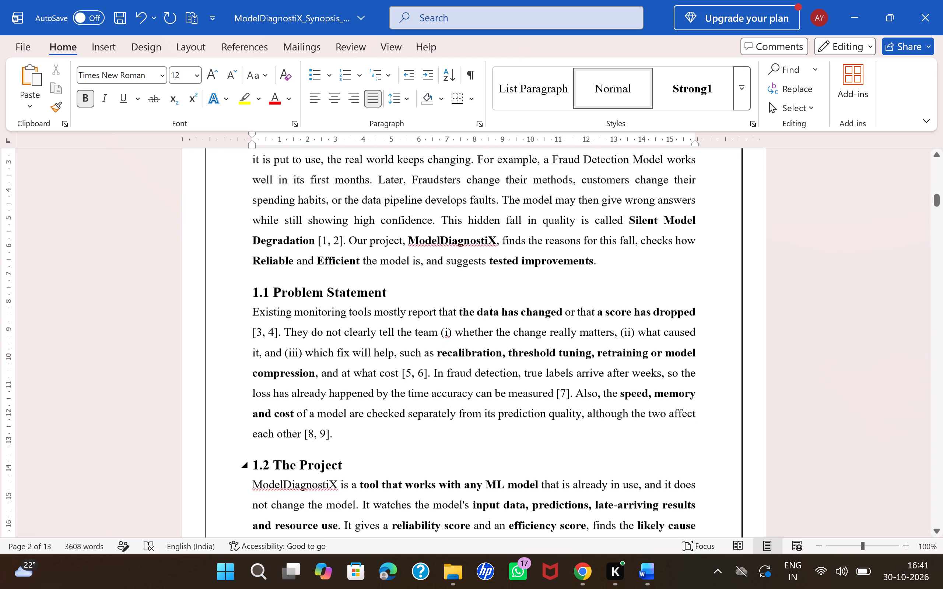
scroll(481, 450, down, 1)
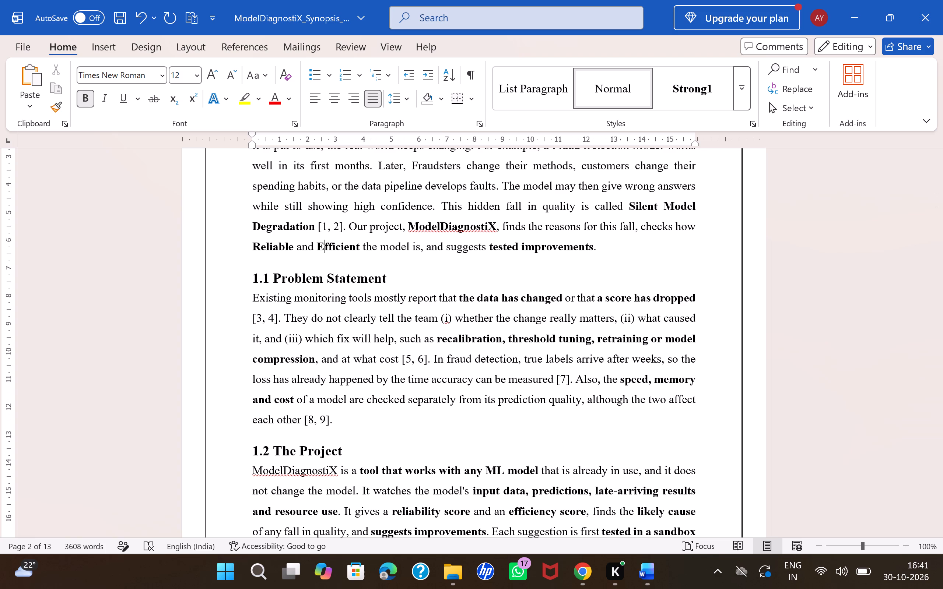
click(395, 339)
key(Right)
key(BackSpace)
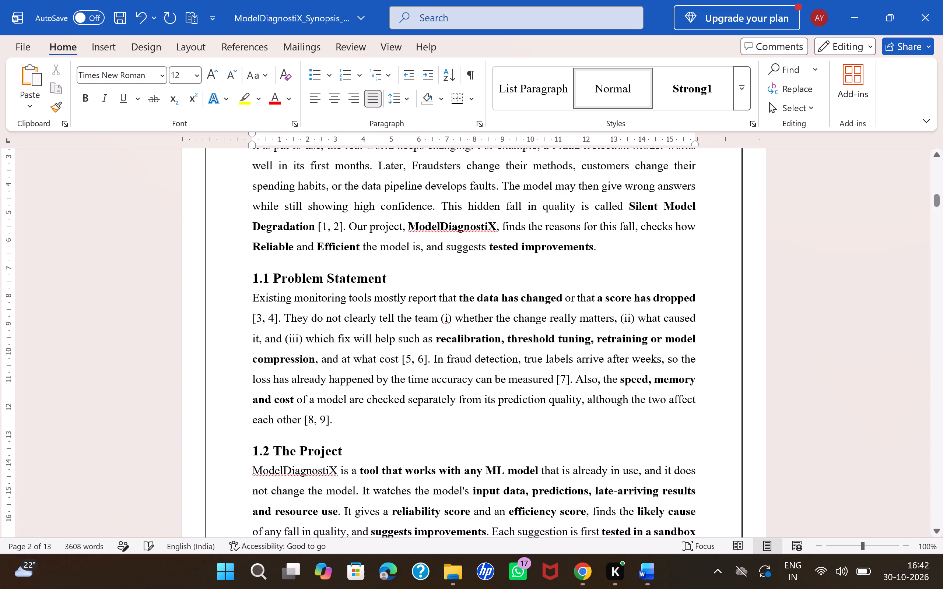
Delete the phrase "such as recalibration, threshold tuning, retraining or model compression," from the 1.1 Problem Statement paragraph.
drag(318, 360, 434, 343)
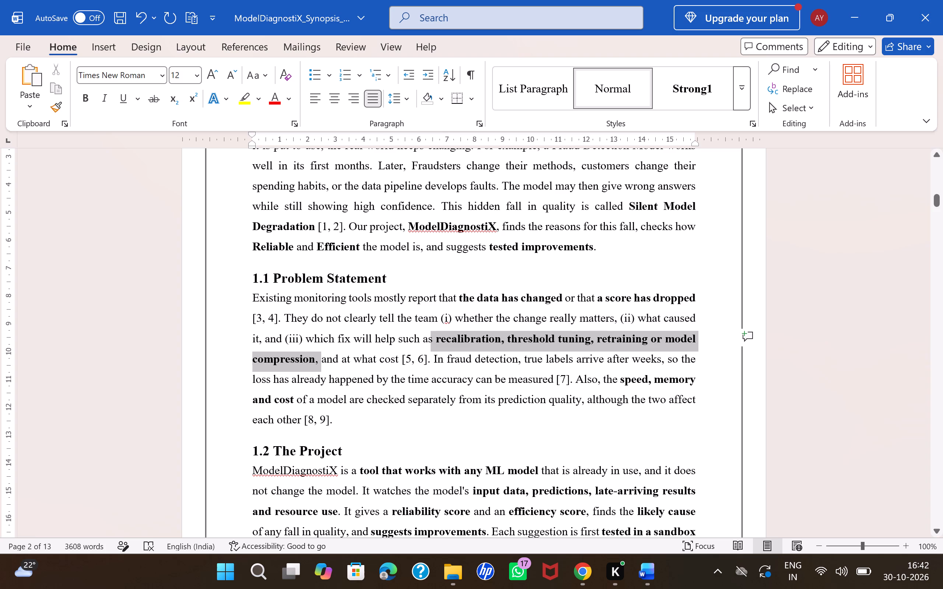
drag(434, 343, 404, 341)
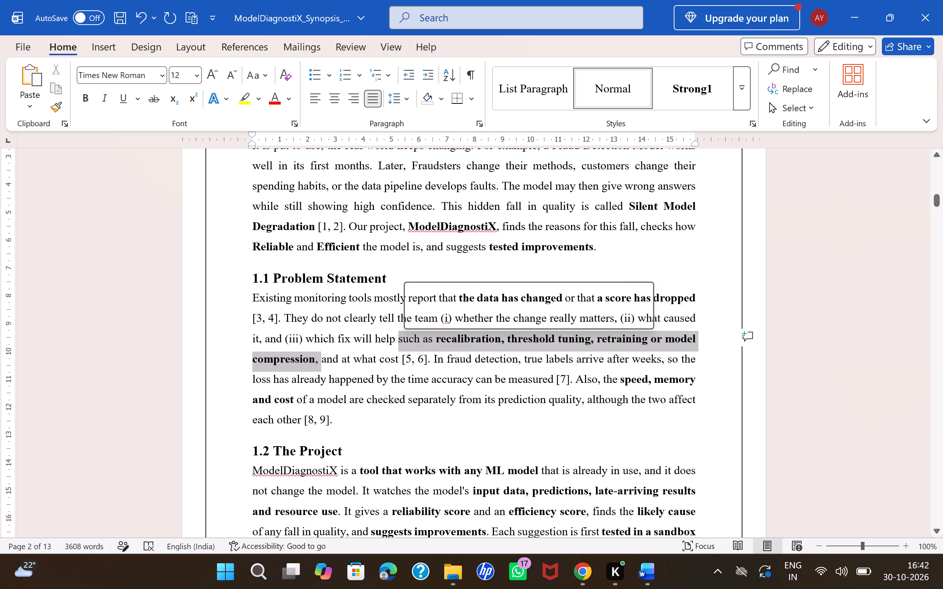
key(BackSpace)
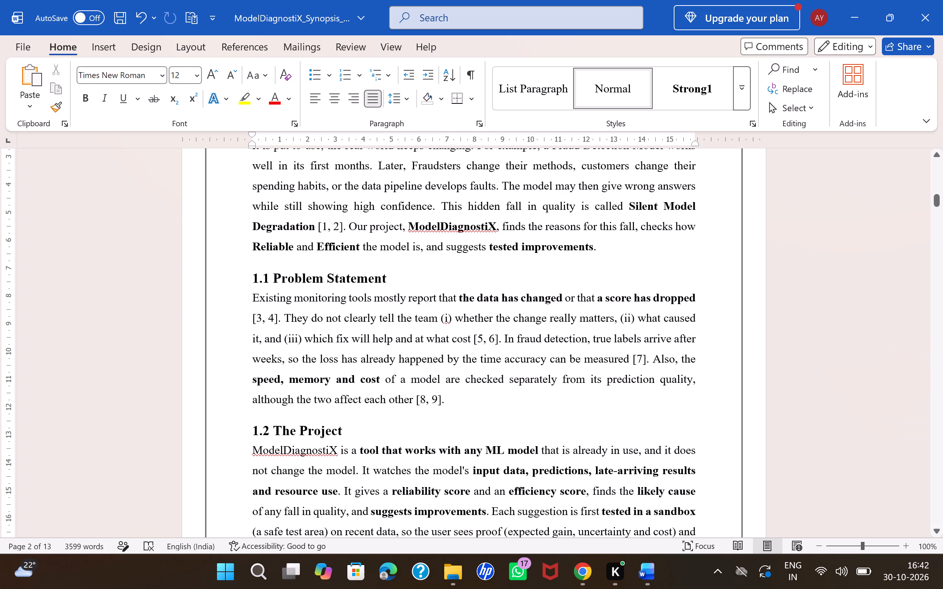
Capitalise both words of "Fraud Detection" in the 1.1 Problem Statement sentence about true labels arriving after weeks.
click(522, 336)
key(BackSpace)
key(shift+f)
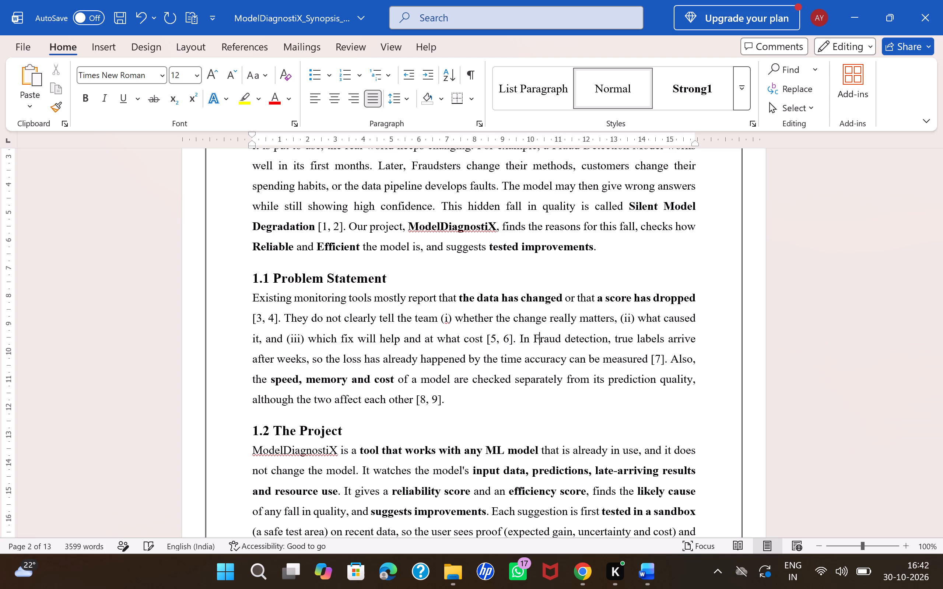
key(Right)
key(Right)
key(Right)
key(Right)
key(Right)
key(Right)
key(BackSpace)
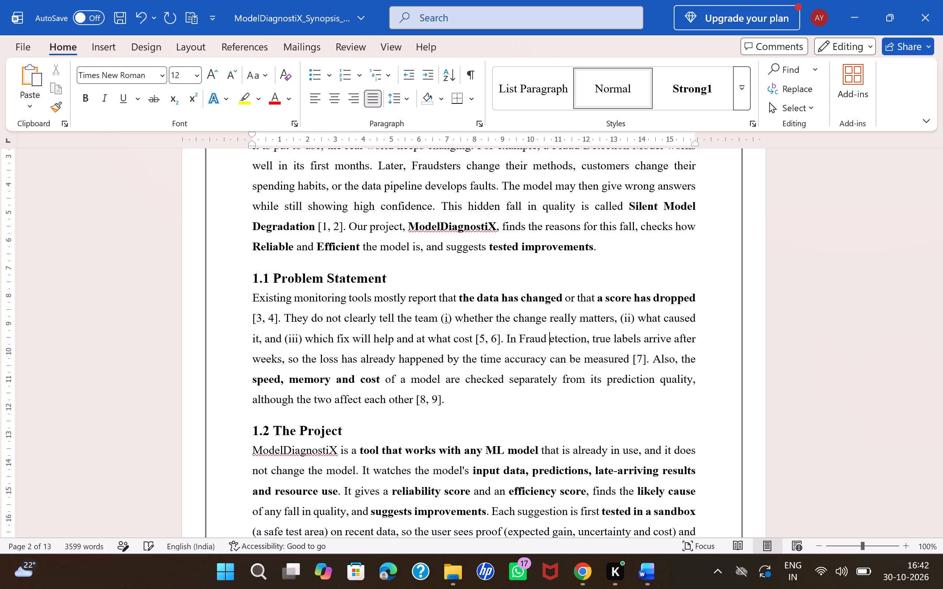
key(shift+d)
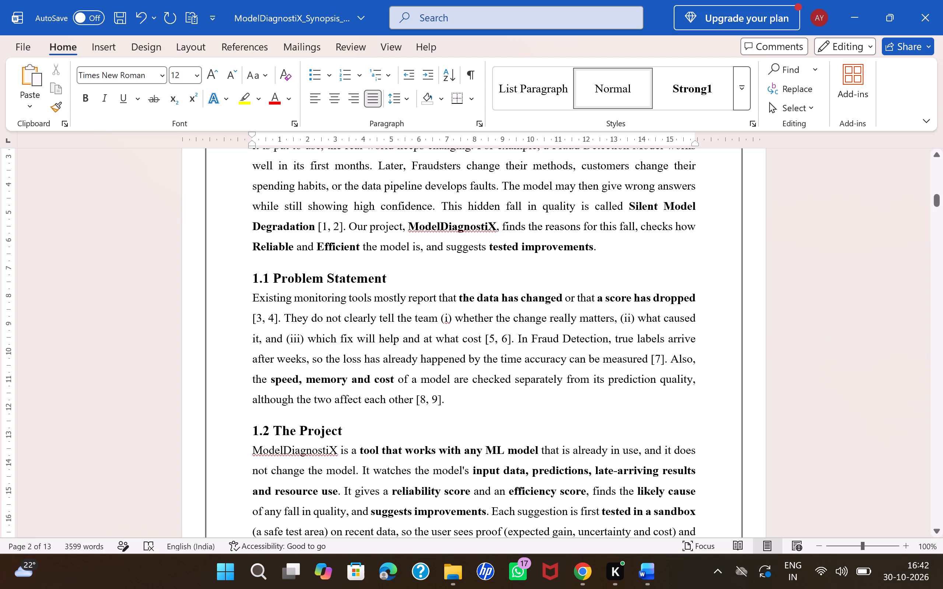
Capitalise "Speed", "Memory" and "Cost" in the bold phrase of the last sentence of 1.1 Problem Statement.
scroll(538, 408, down, 1)
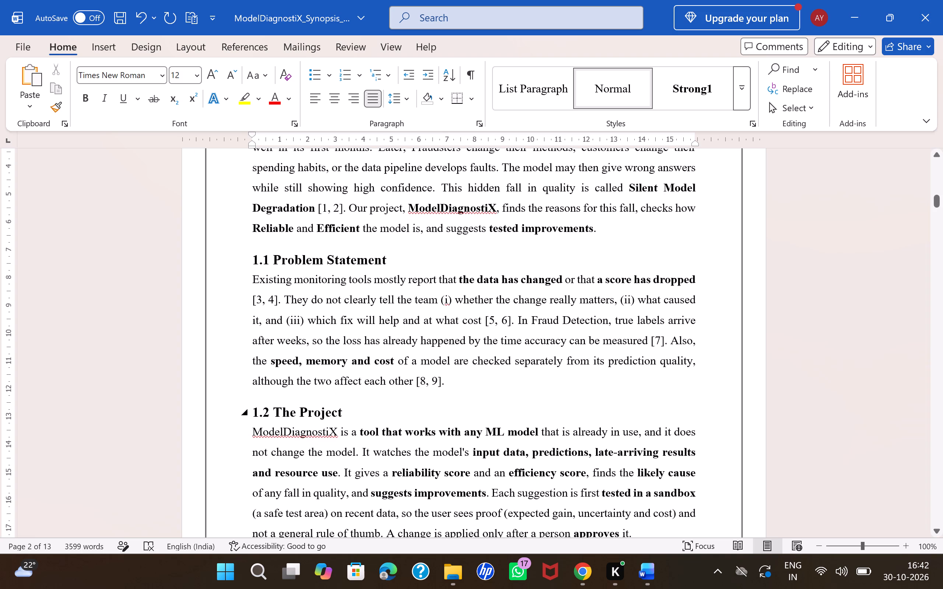
click(274, 360)
key(BackSpace)
key(shift+s)
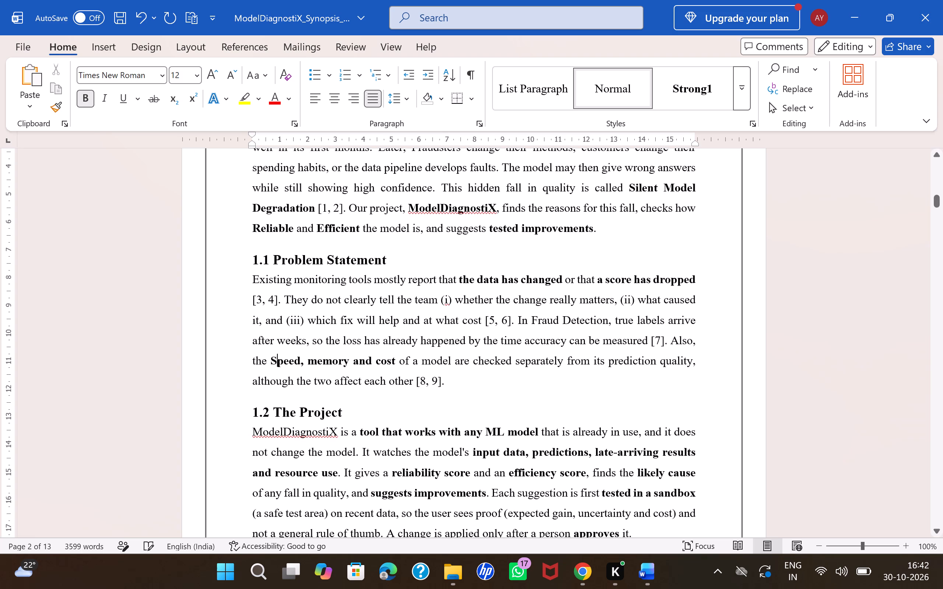
click(316, 361)
key(BackSpace)
key(shift+m)
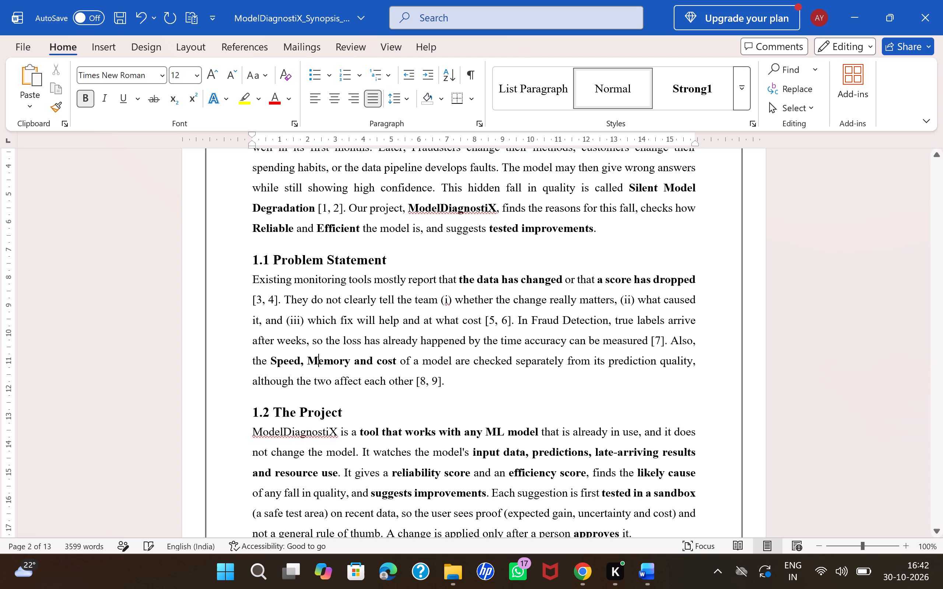
click(379, 359)
key(Right)
key(BackSpace)
key(shift+c)
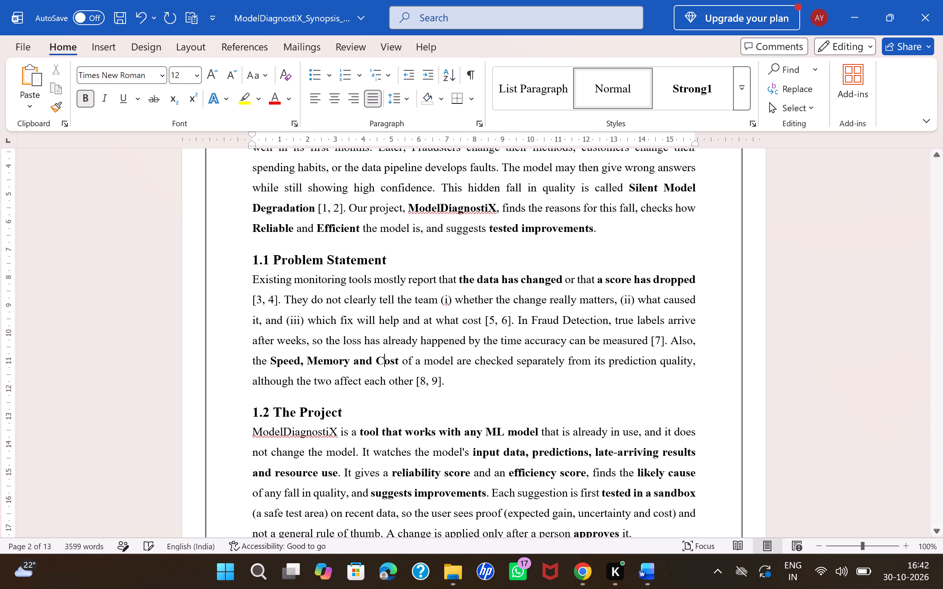
Capitalise "Model" in the bold phrase "tool that works with any ML Model" in 1.2 The Project.
scroll(478, 401, down, 1)
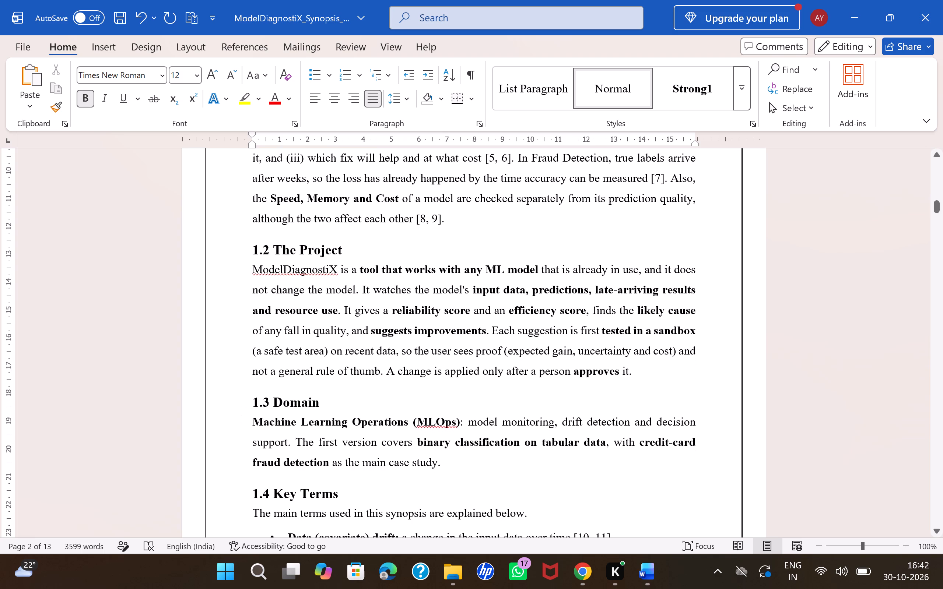
click(517, 270)
key(BackSpace)
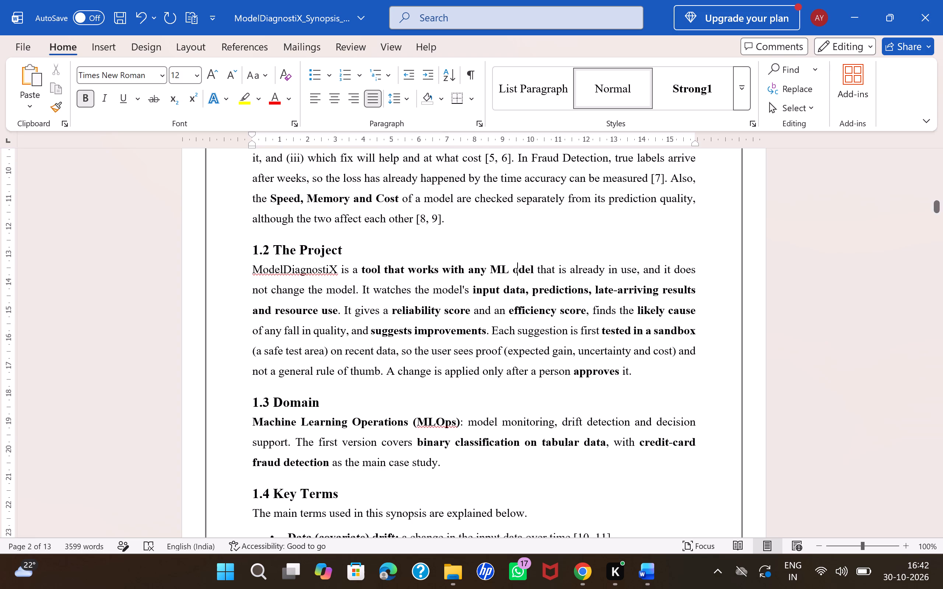
key(shift+m)
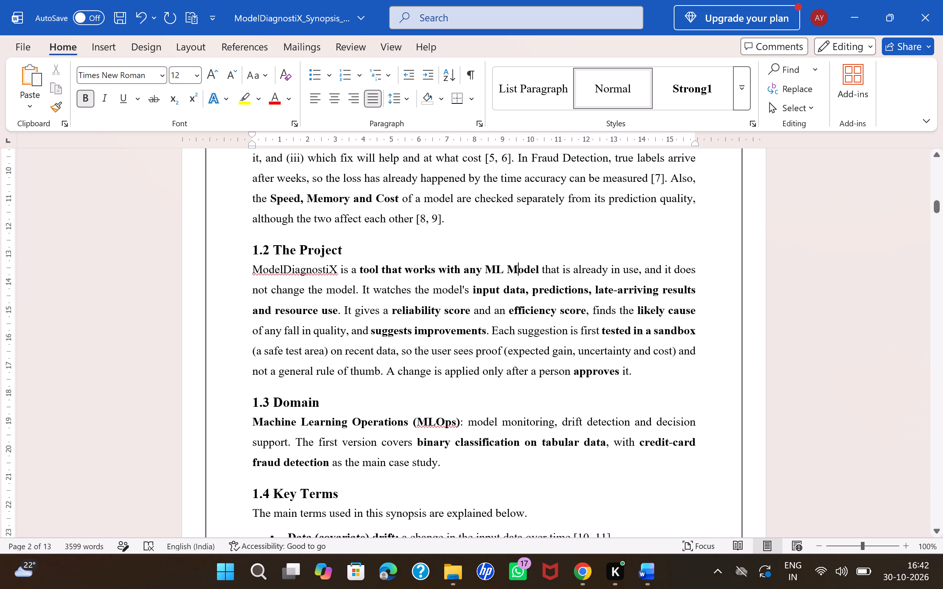
Delete the closing sentence "A change is applied only after a person approves it." from 1.2 The Project.
drag(618, 371, 589, 371)
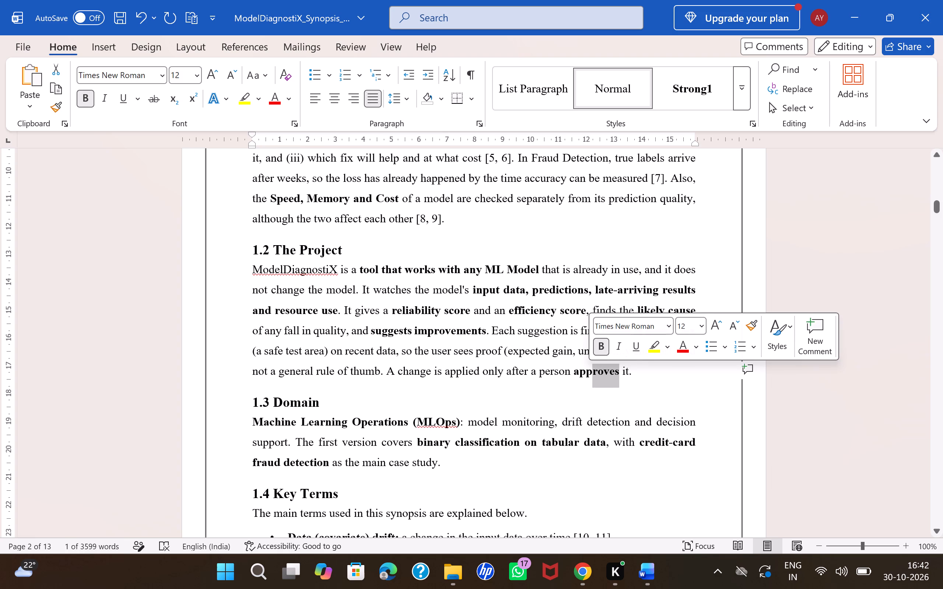
click(641, 387)
drag(638, 371, 552, 371)
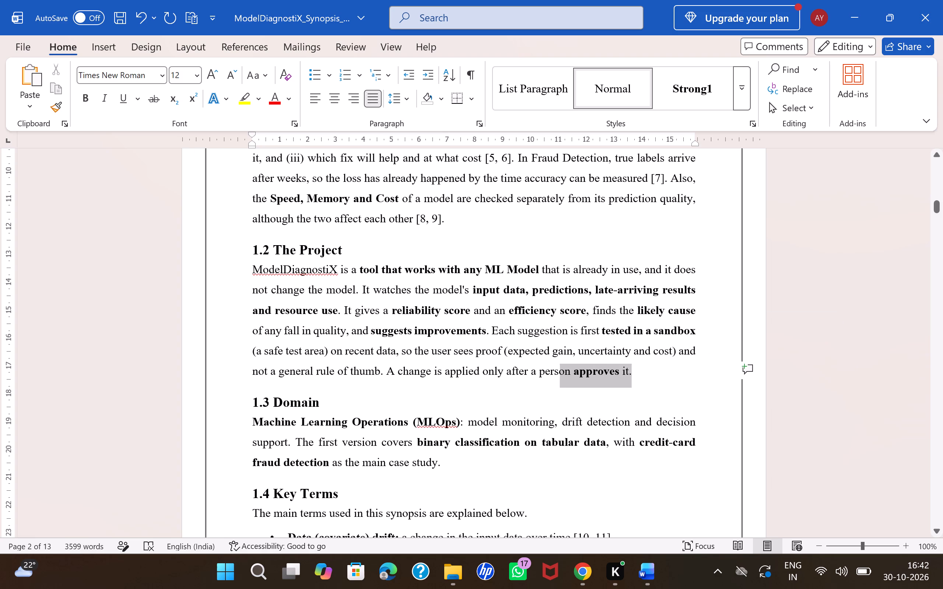
drag(552, 371, 381, 368)
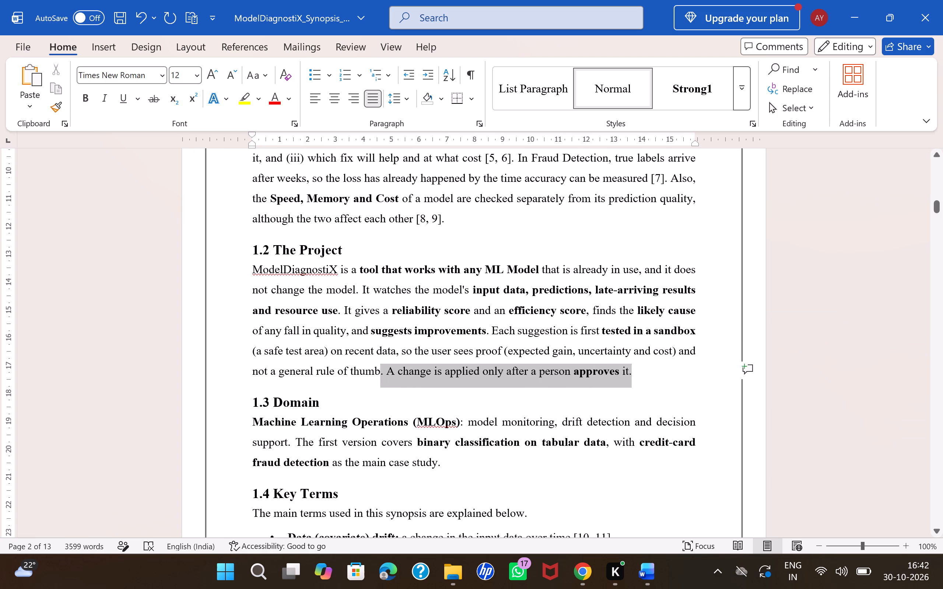
drag(381, 368, 388, 368)
key(BackSpace)
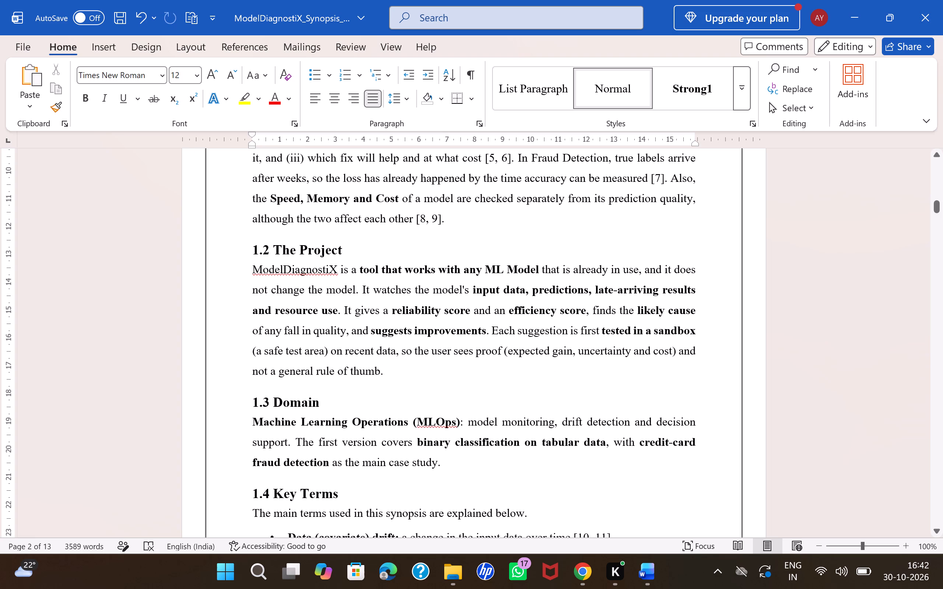
Remove the bold formatting from "suggests improvements" in the 1.2 The Project paragraph.
drag(484, 333, 413, 328)
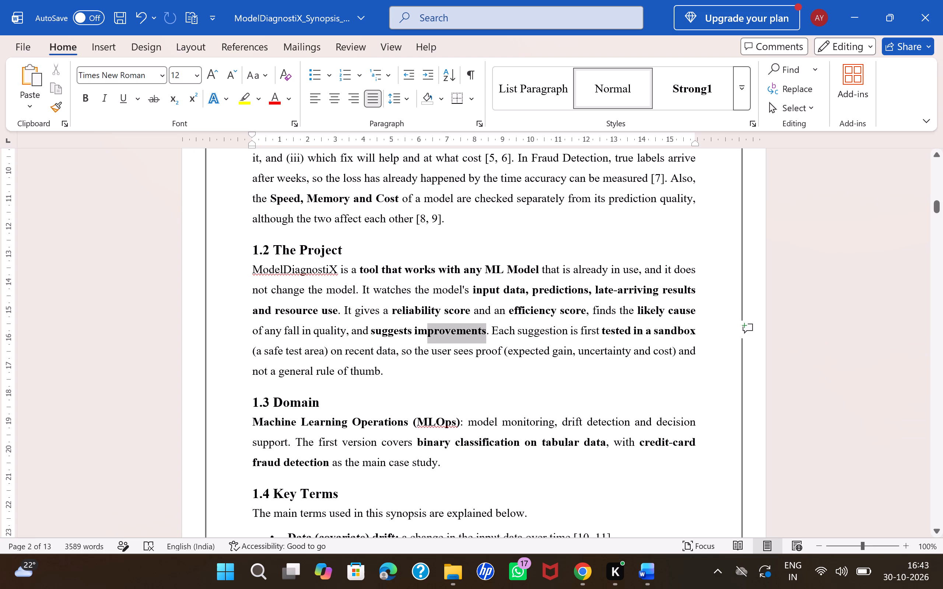
drag(413, 328, 384, 325)
click(396, 289)
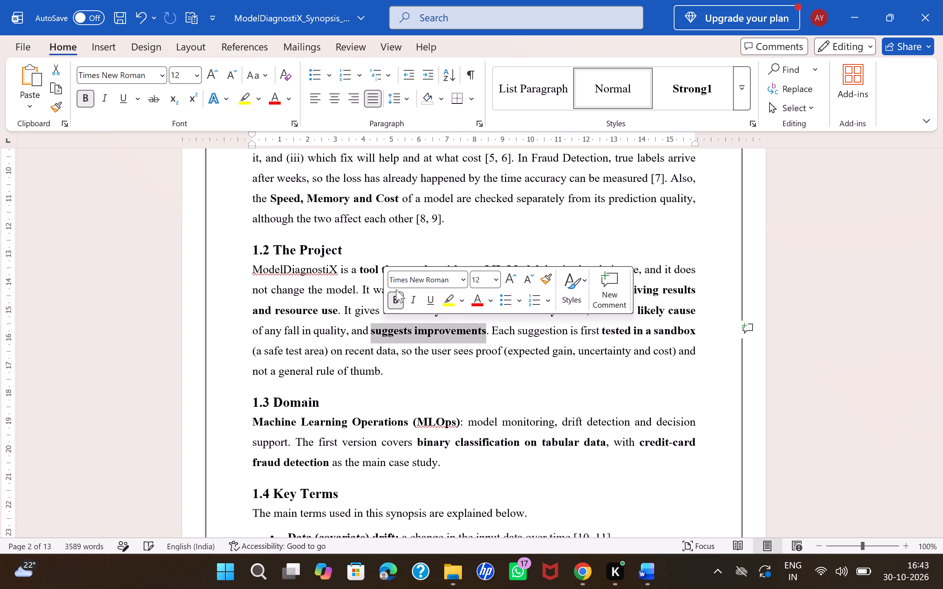
click(395, 297)
click(507, 381)
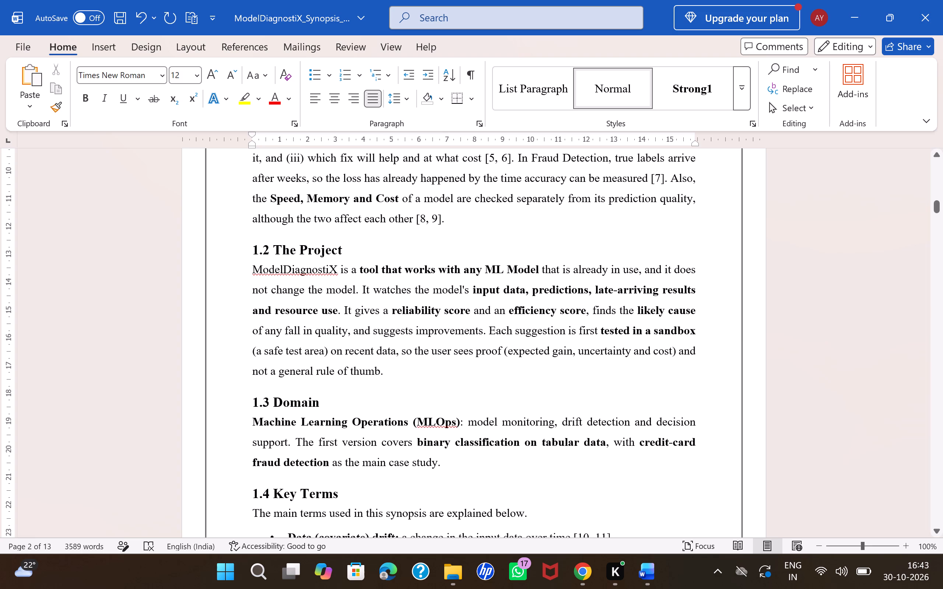
Capitalise "Sandbox" in the bold phrase "tested in a Sandbox" in 1.2 The Project.
click(659, 329)
key(BackSpace)
key(shift+s)
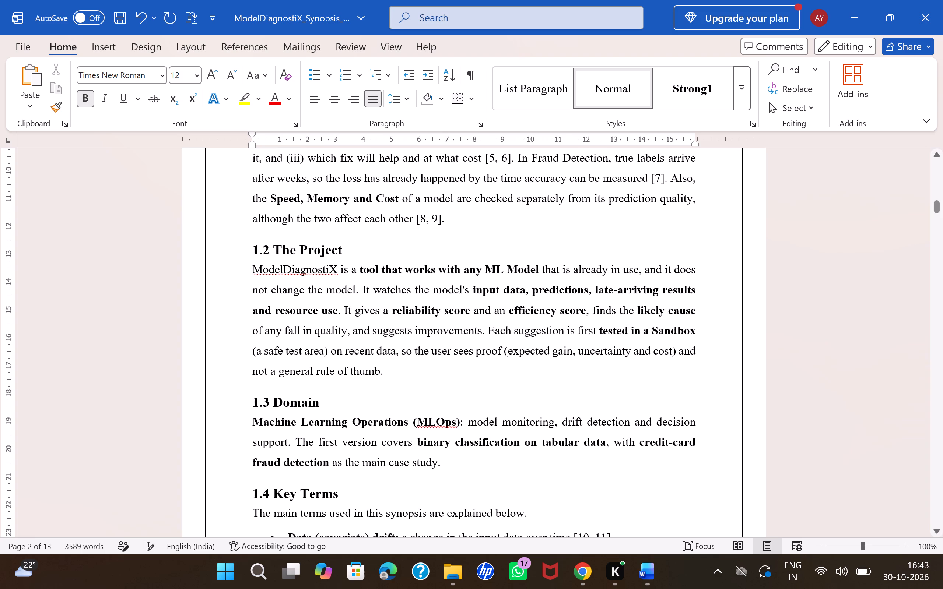
Remove the bold formatting from "likely cause" in the 1.2 The Project paragraph.
drag(696, 311, 641, 311)
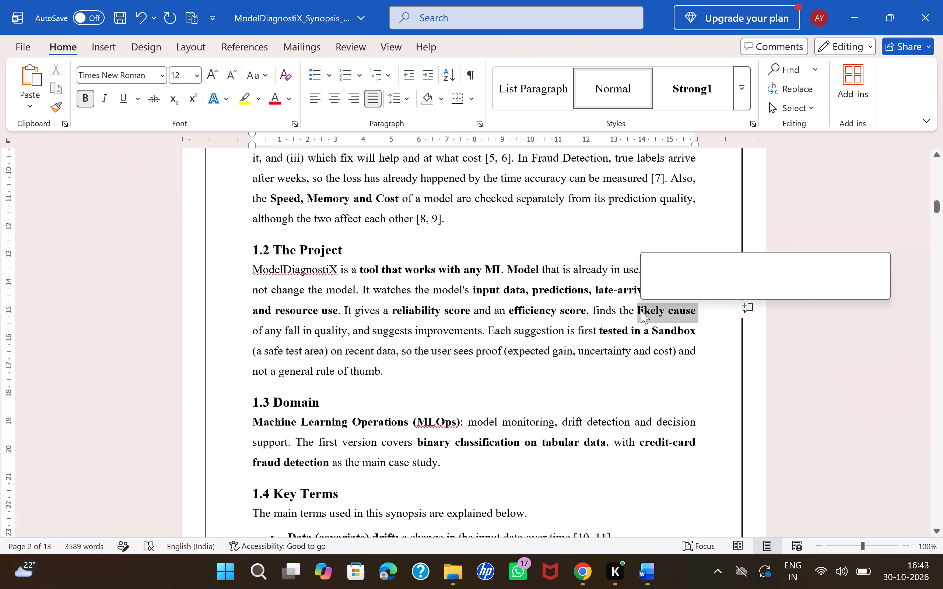
click(653, 285)
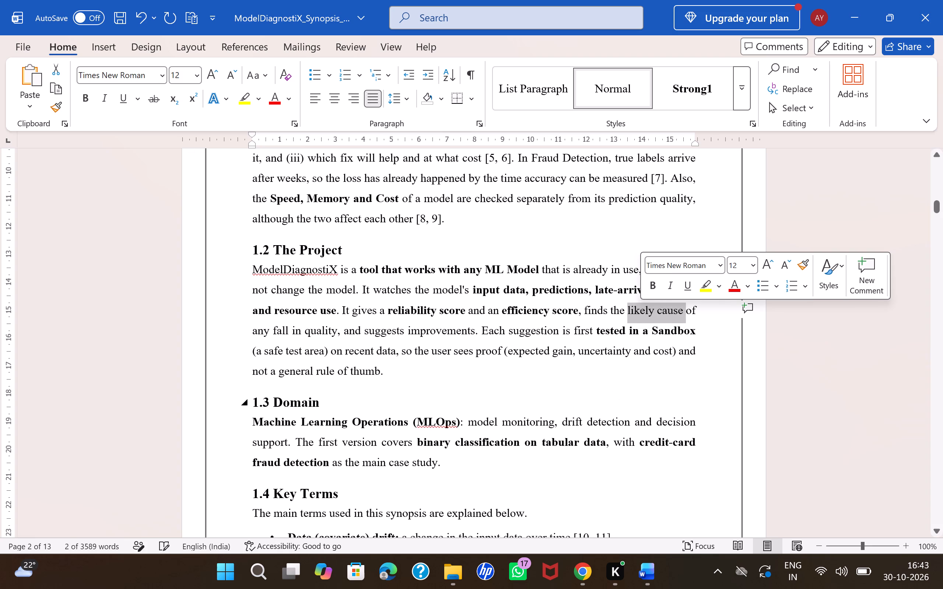
click(610, 395)
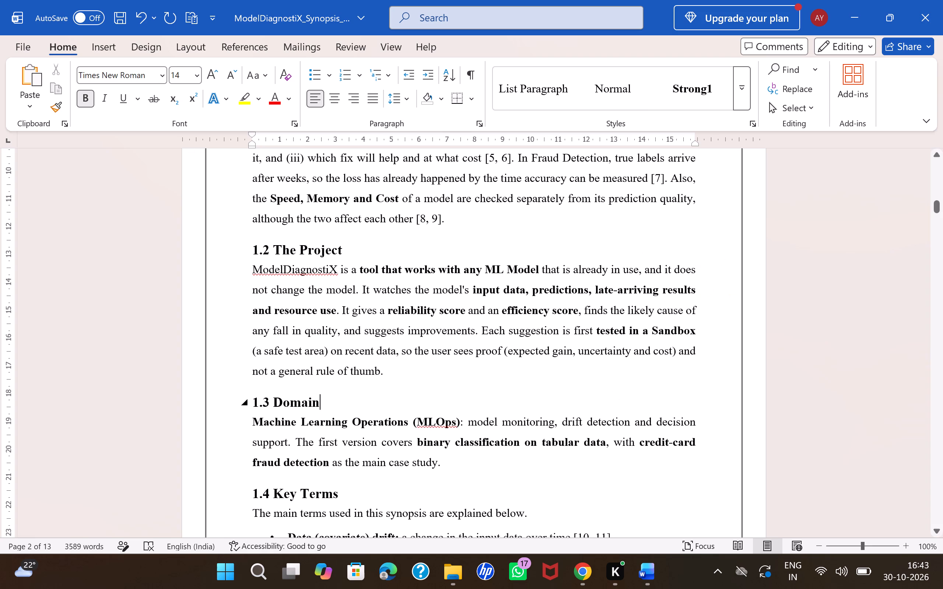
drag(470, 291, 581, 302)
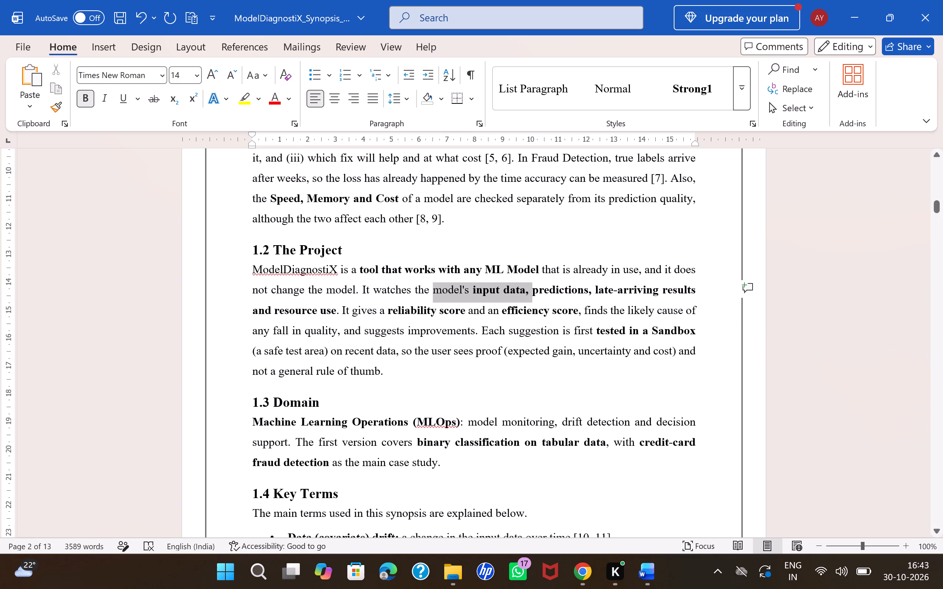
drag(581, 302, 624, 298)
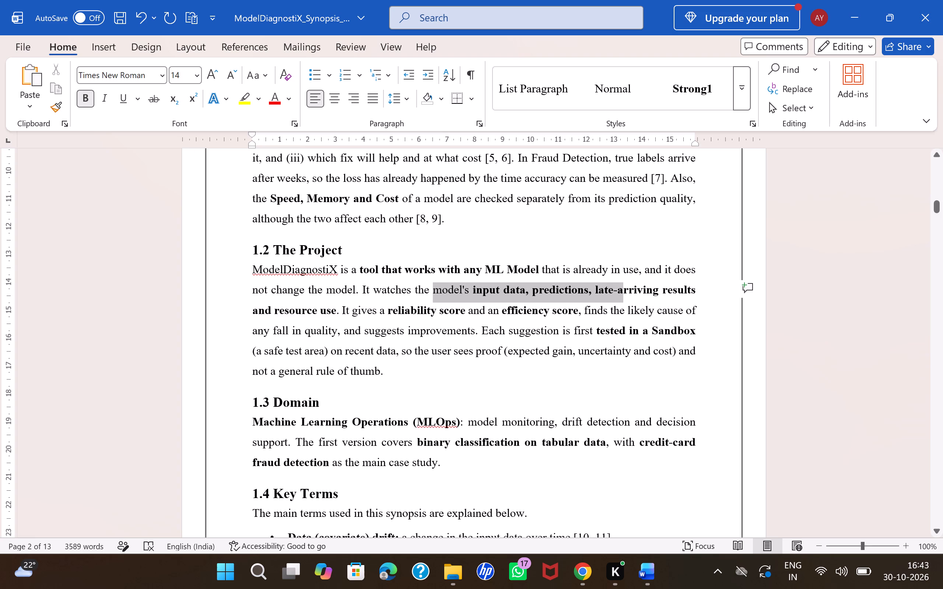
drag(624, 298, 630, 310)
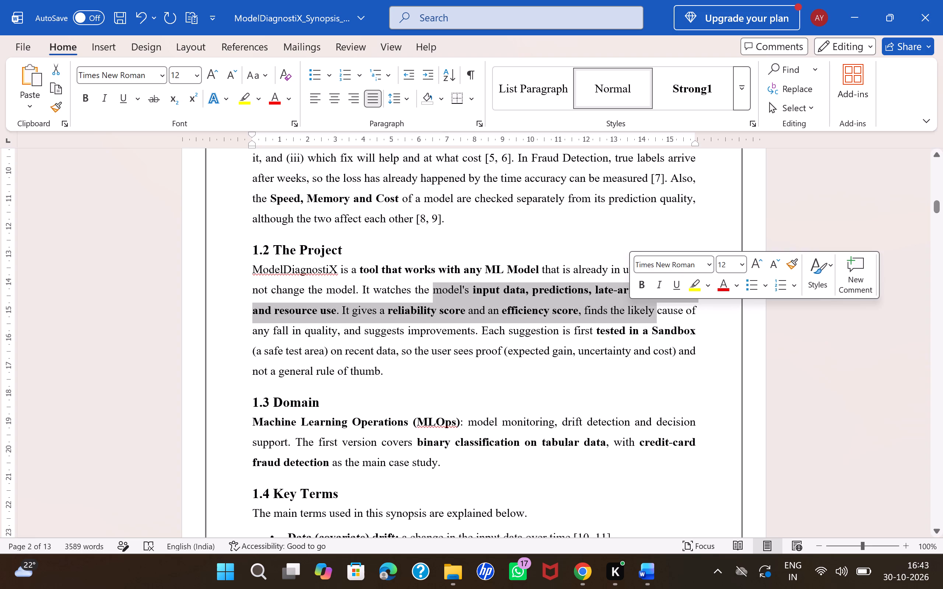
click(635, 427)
Delete ", with credit-card fraud detection as the main case study" from 1.3 Domain, ending the sentence with a full stop after "tabular data".
scroll(635, 427, down, 1)
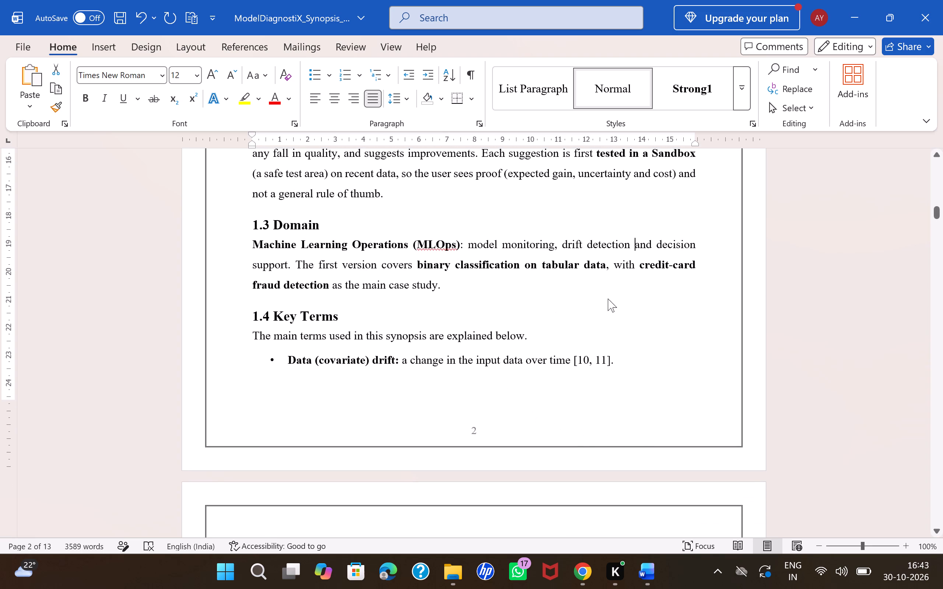
drag(445, 284, 261, 282)
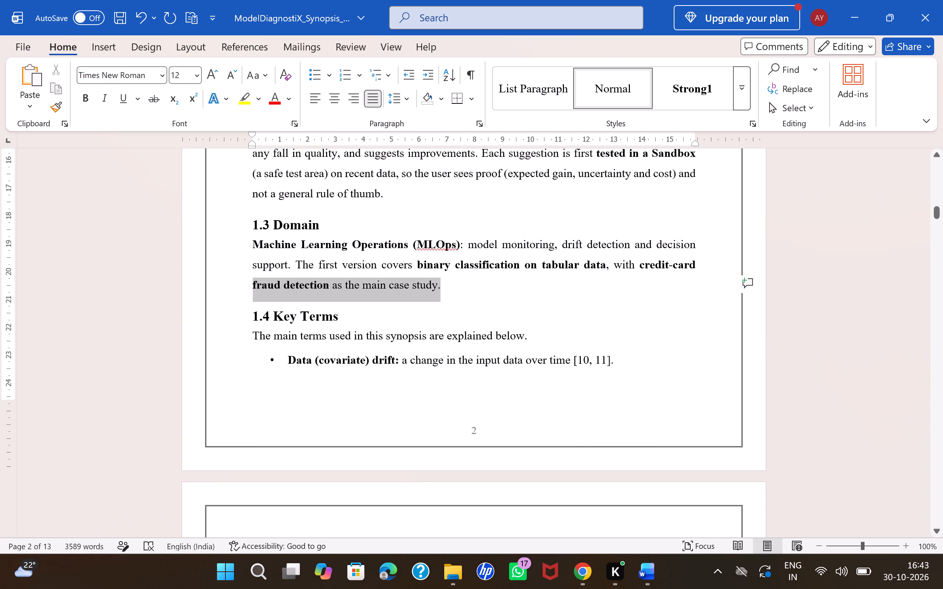
drag(261, 282, 611, 266)
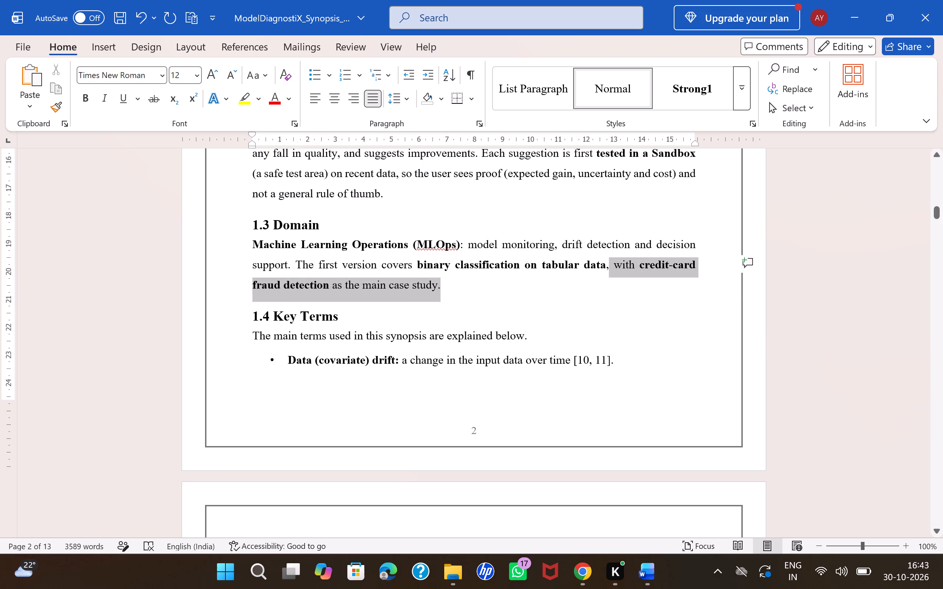
drag(611, 266, 610, 266)
key(BackSpace)
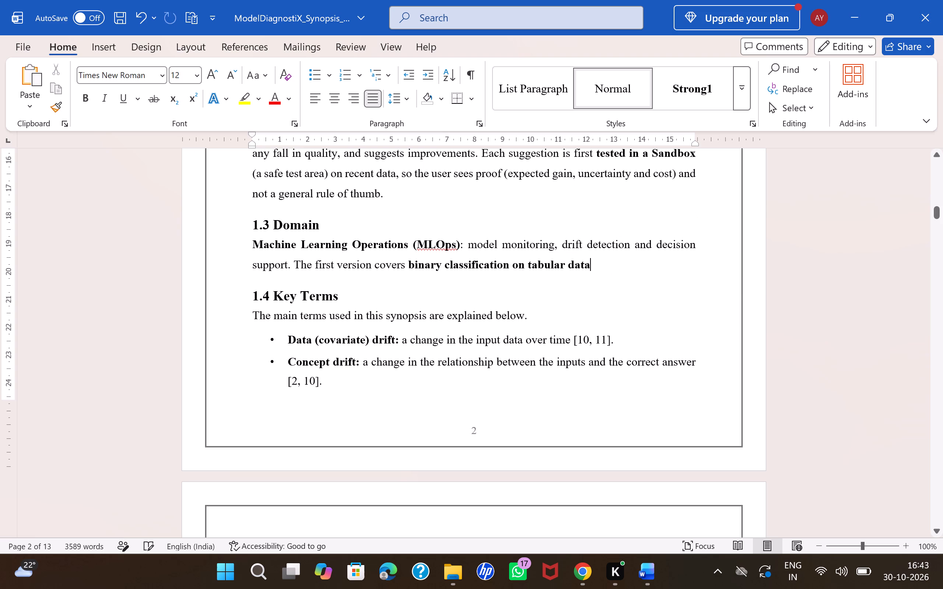
key(period)
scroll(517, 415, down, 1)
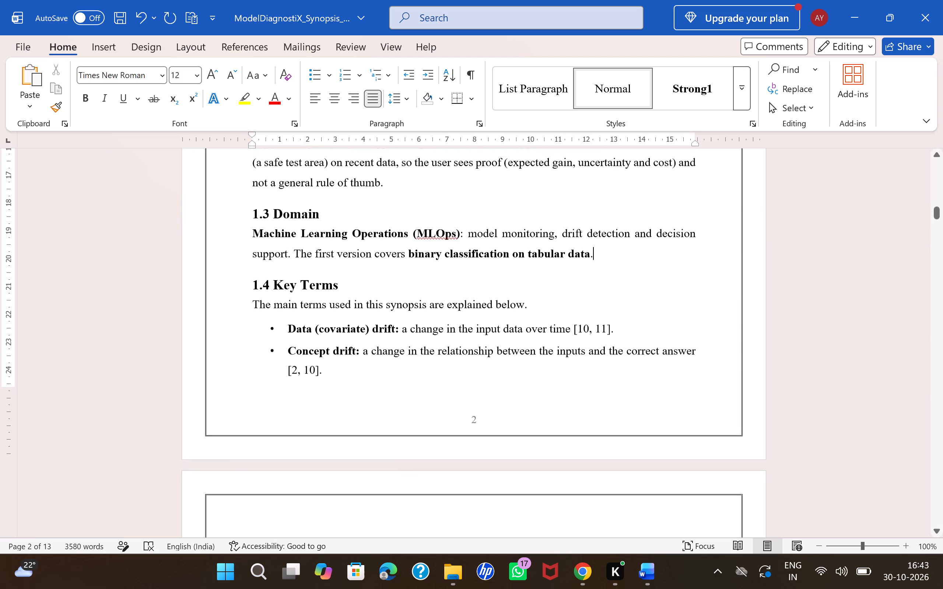
Capitalise the bold phrase "Design, Build and Test" in the opening sentence of 2. Project Objectives.
scroll(517, 415, down, 1)
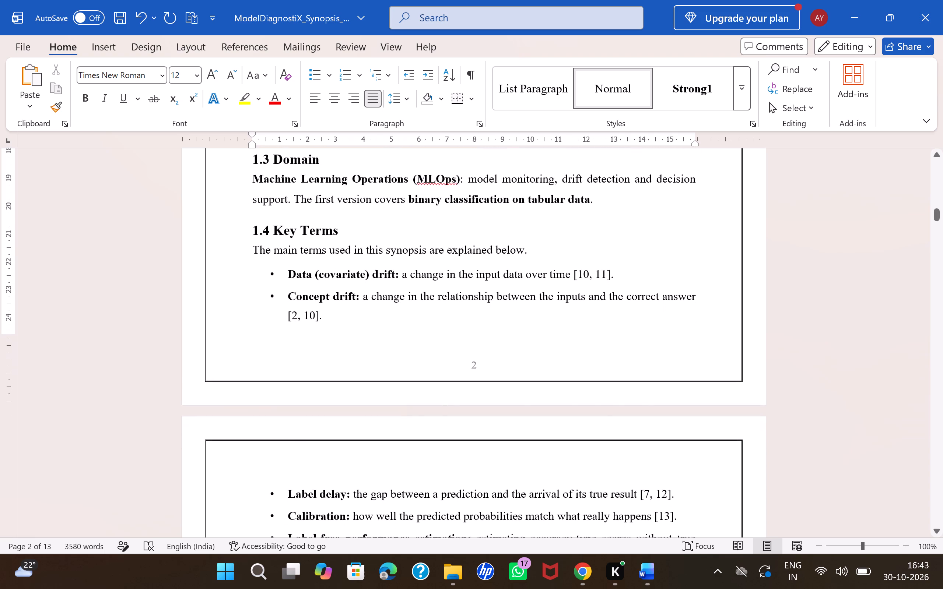
scroll(517, 415, down, 3)
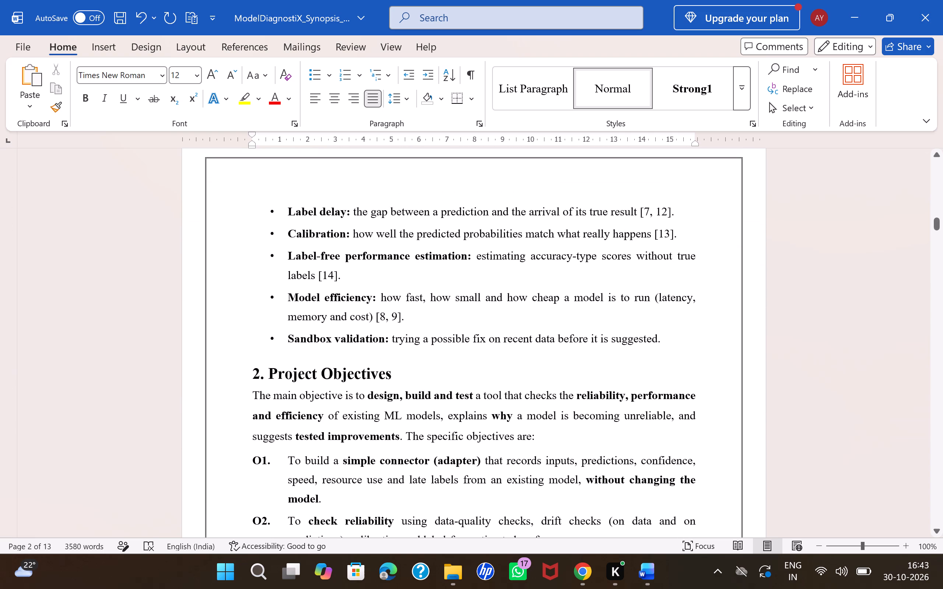
scroll(517, 415, down, 2)
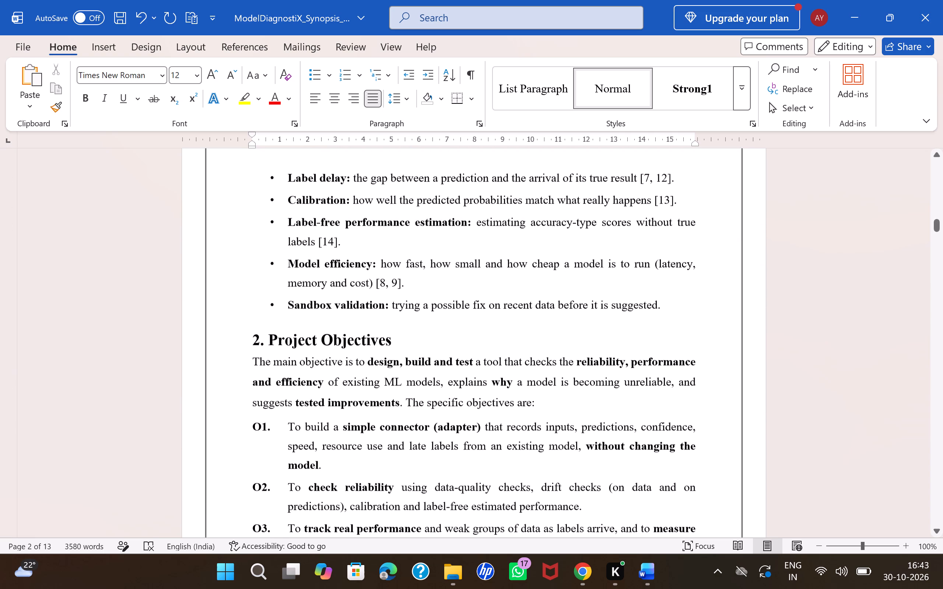
scroll(517, 415, down, 1)
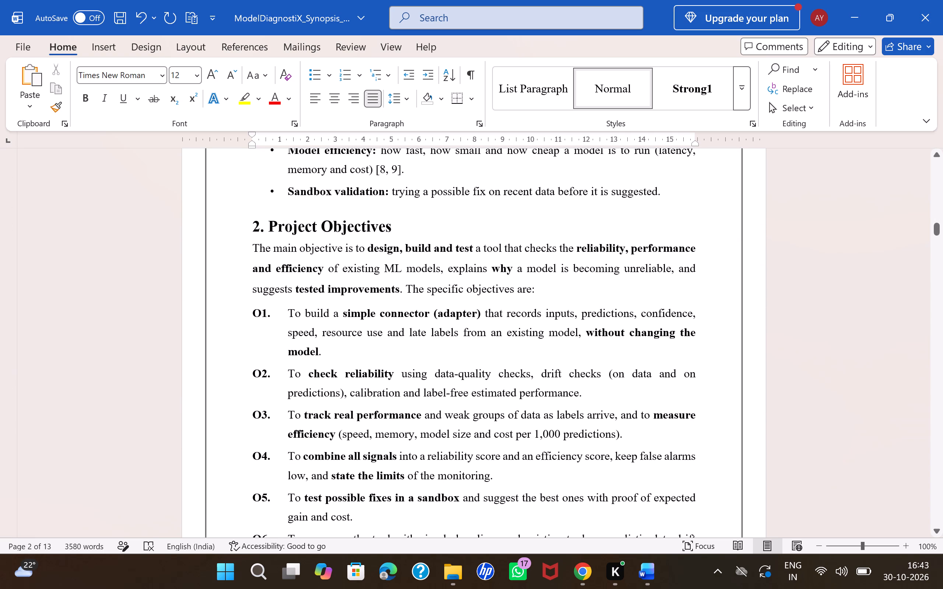
click(375, 246)
key(BackSpace)
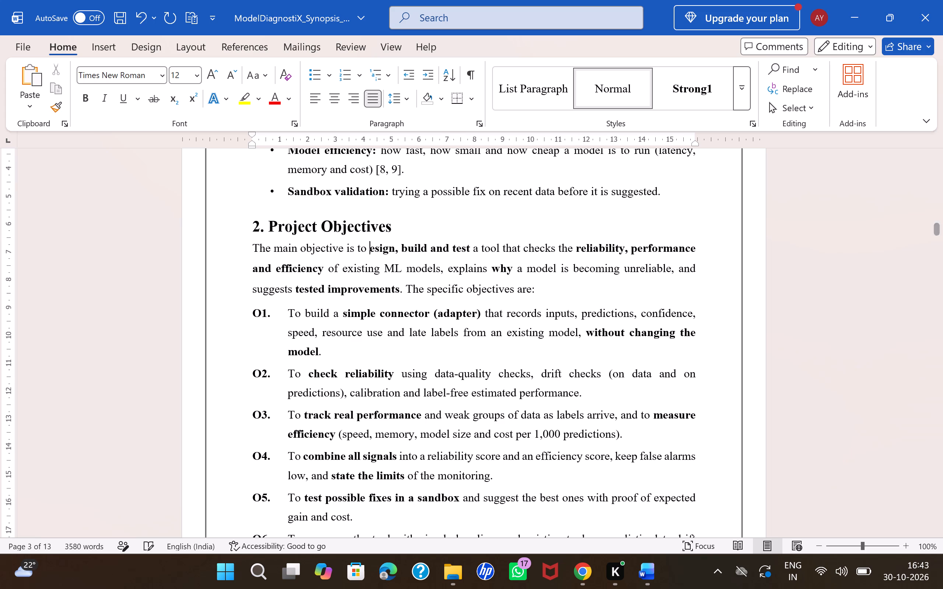
key(shift+d)
key(Right)
key(Right)
key(Right)
key(Right)
key(Right)
key(Right)
key(Right)
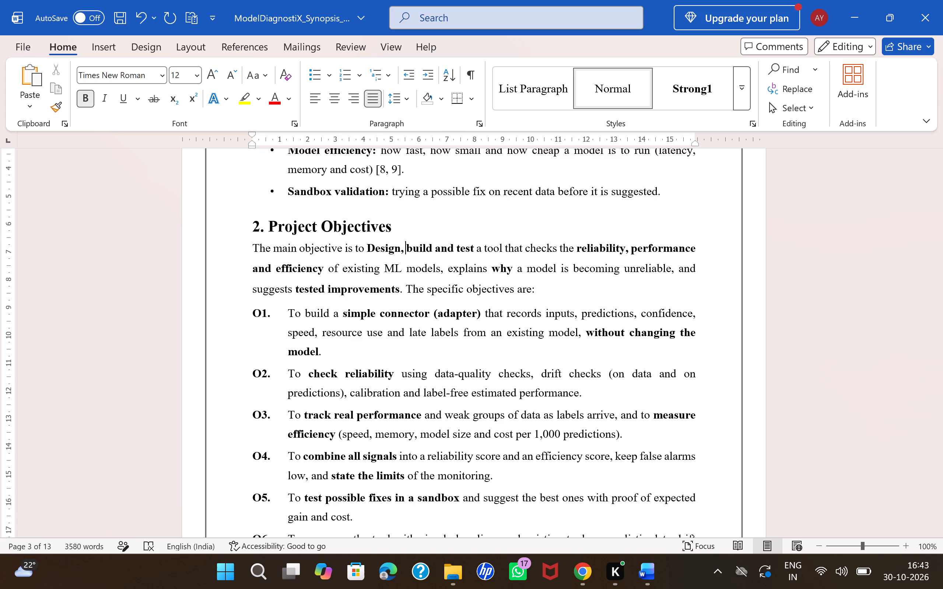
key(Right)
key(BackSpace)
key(shift+b)
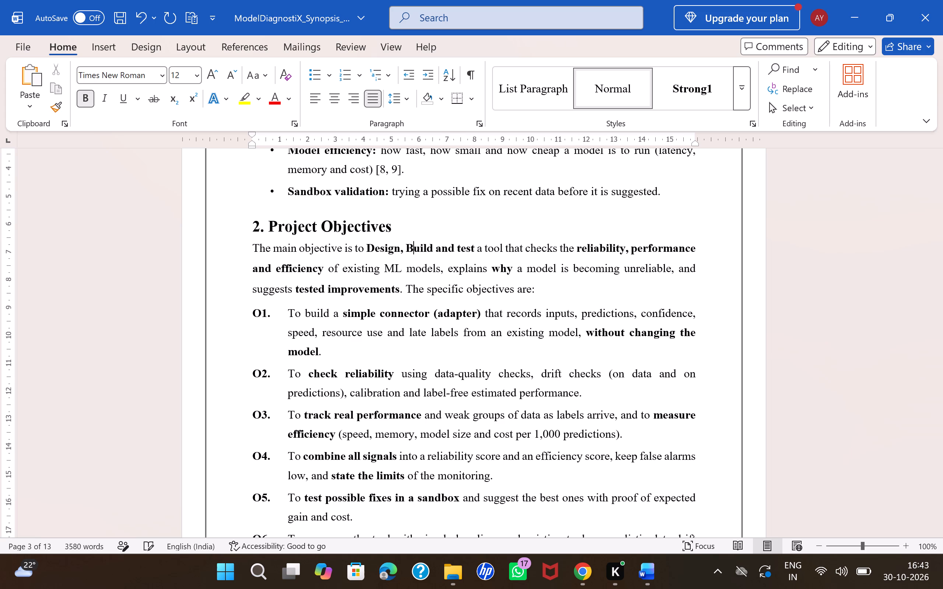
key(Right)
key(Right)
key(Right)
key(Right)
key(Right)
key(Right)
key(Right)
key(Right)
key(Right)
key(Right)
key(Right)
key(Left)
key(BackSpace)
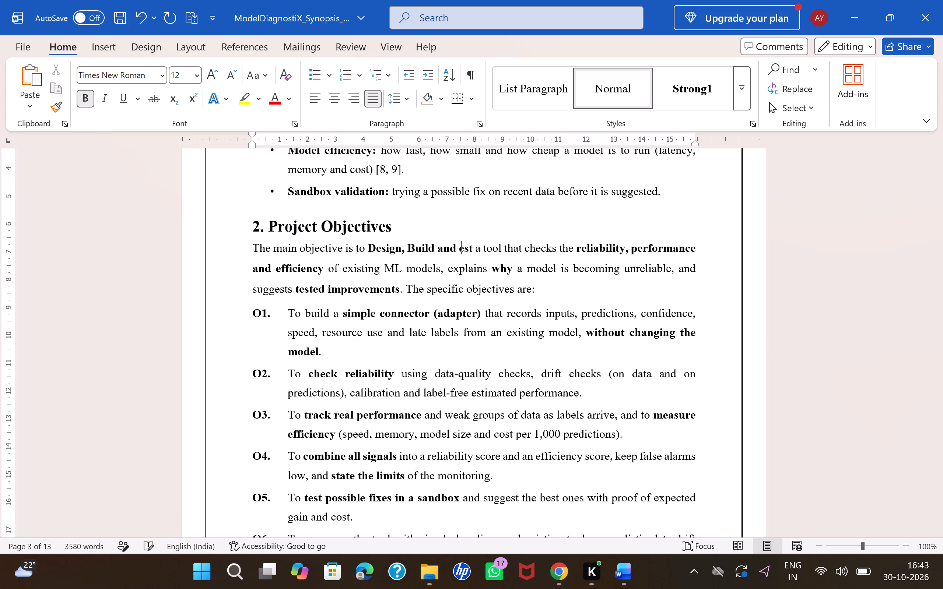
key(shift+t)
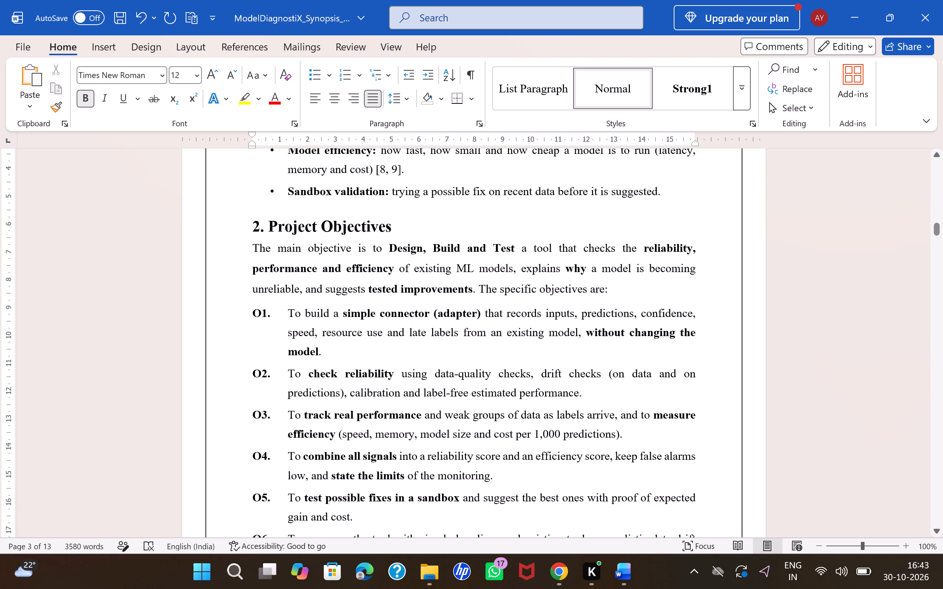
Capitalise the bold phrase "Reliability, Performance and Efficiency" in the introductory paragraph of 2. Project Objectives.
click(649, 248)
key(BackSpace)
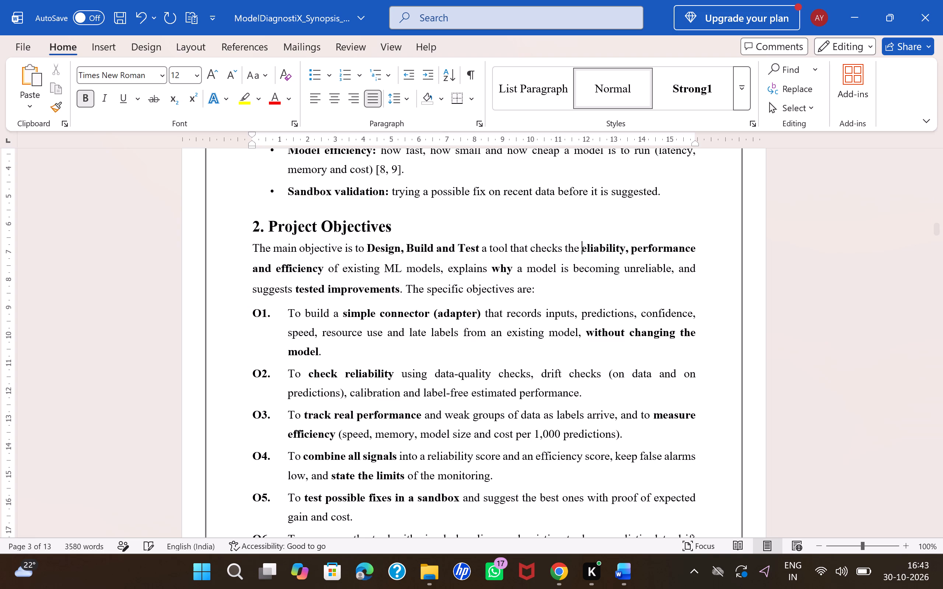
key(shift+r)
click(257, 268)
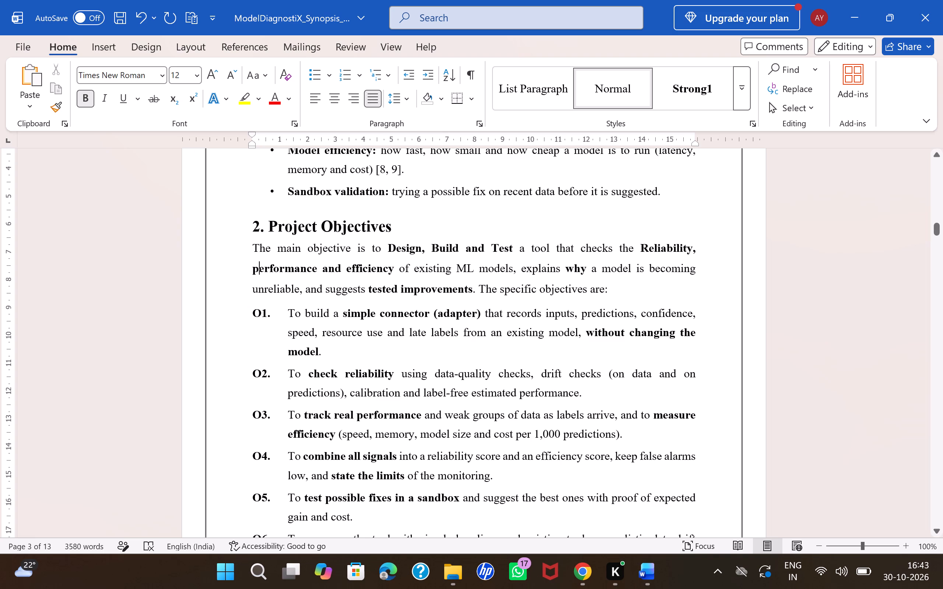
key(BackSpace)
key(shift+p)
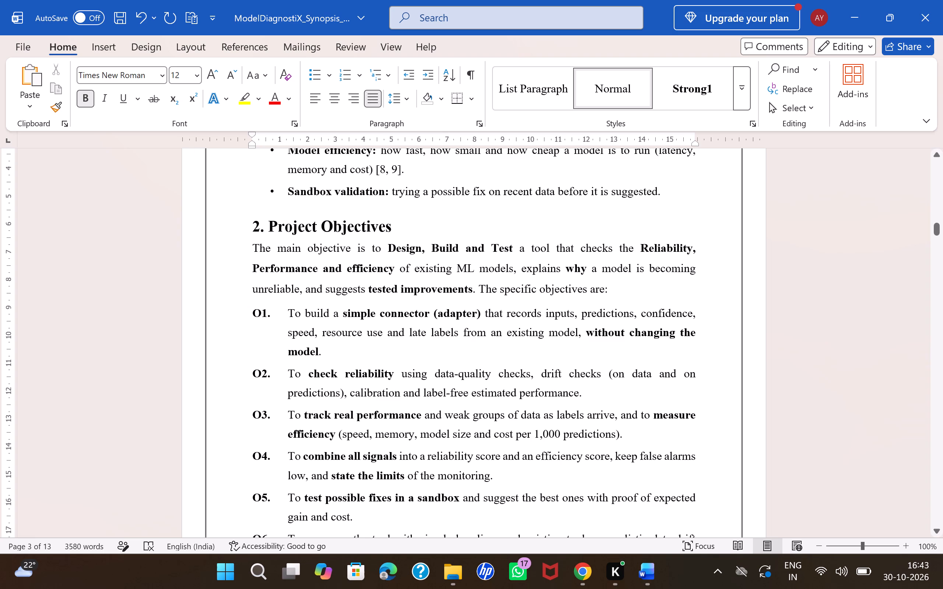
click(352, 273)
key(BackSpace)
key(shift+e)
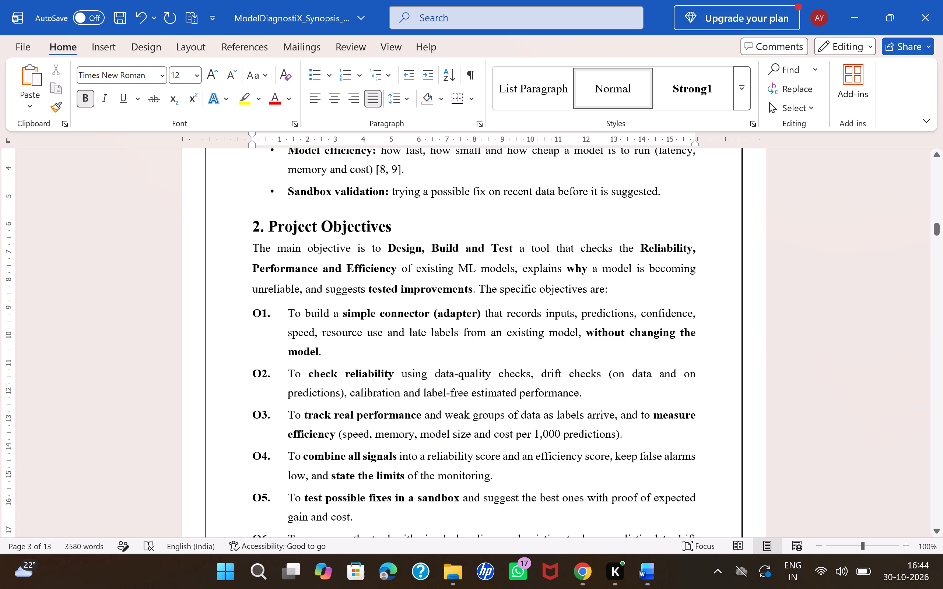
Remove the bold formatting from "tested improvements" in the introductory paragraph of 2. Project Objectives.
drag(471, 290, 372, 284)
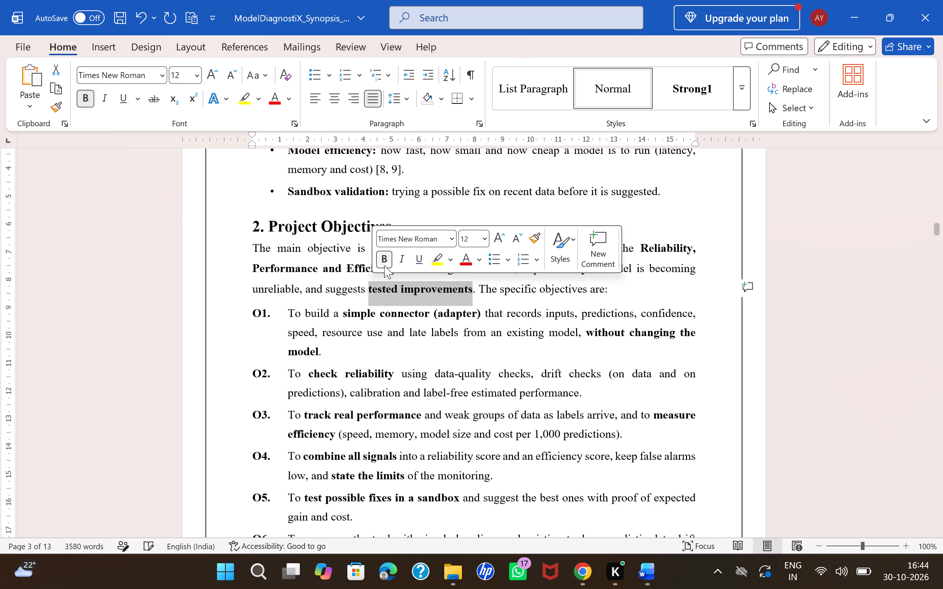
click(383, 261)
click(617, 290)
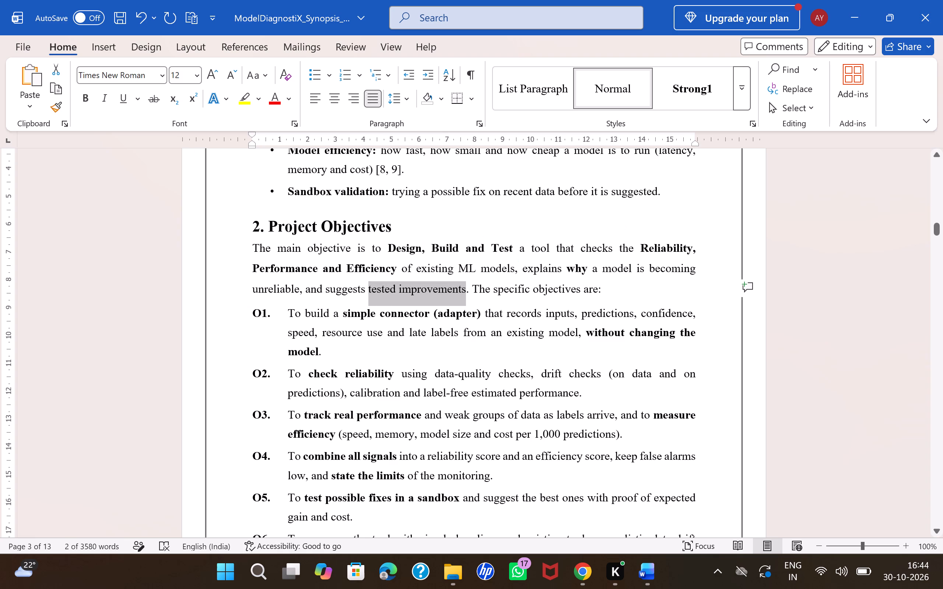
Delete the letter "O" from the six specific objective labels so they are numbered 1. to 6.
click(263, 314)
key(BackSpace)
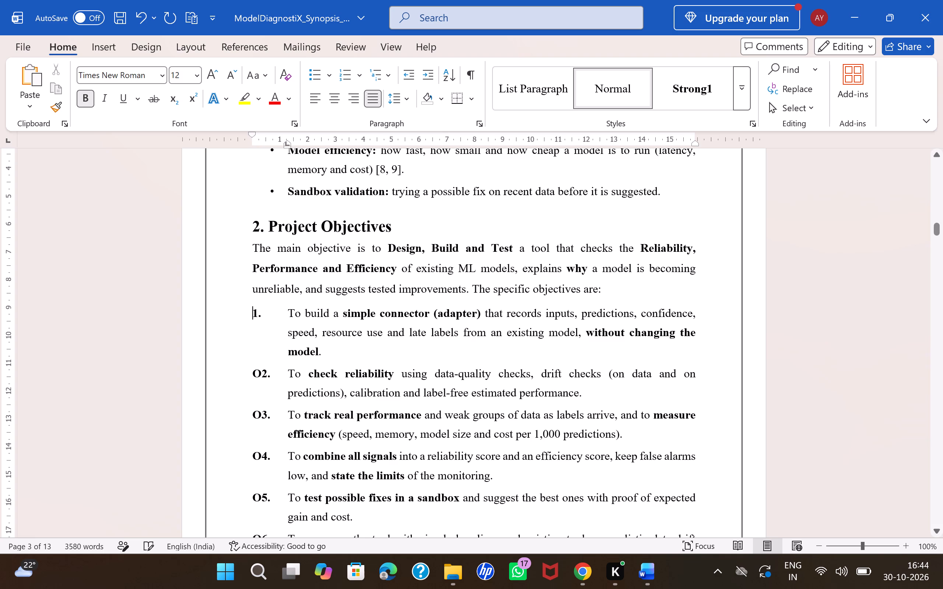
click(260, 374)
key(BackSpace)
click(261, 413)
key(BackSpace)
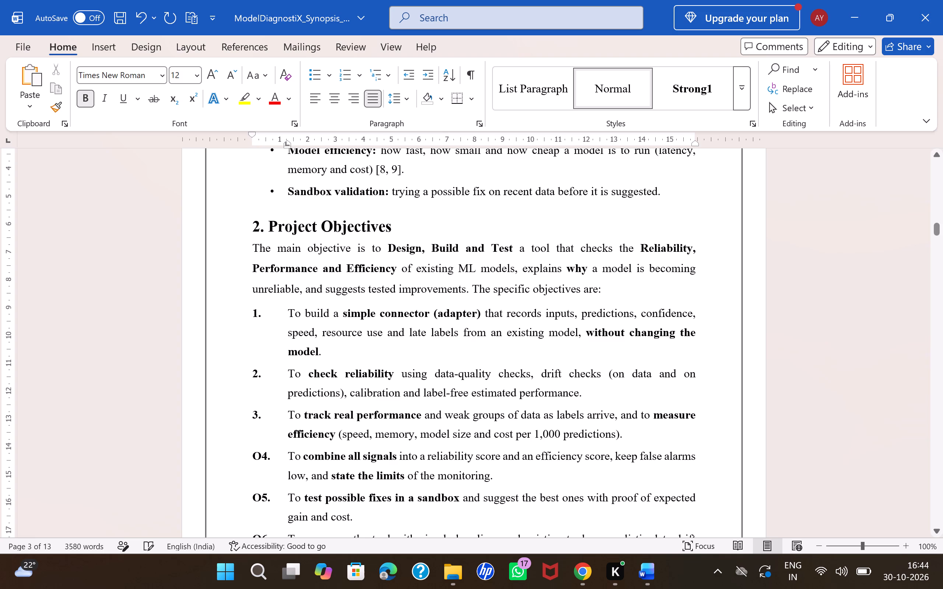
click(261, 455)
key(BackSpace)
click(260, 498)
key(BackSpace)
scroll(260, 498, down, 2)
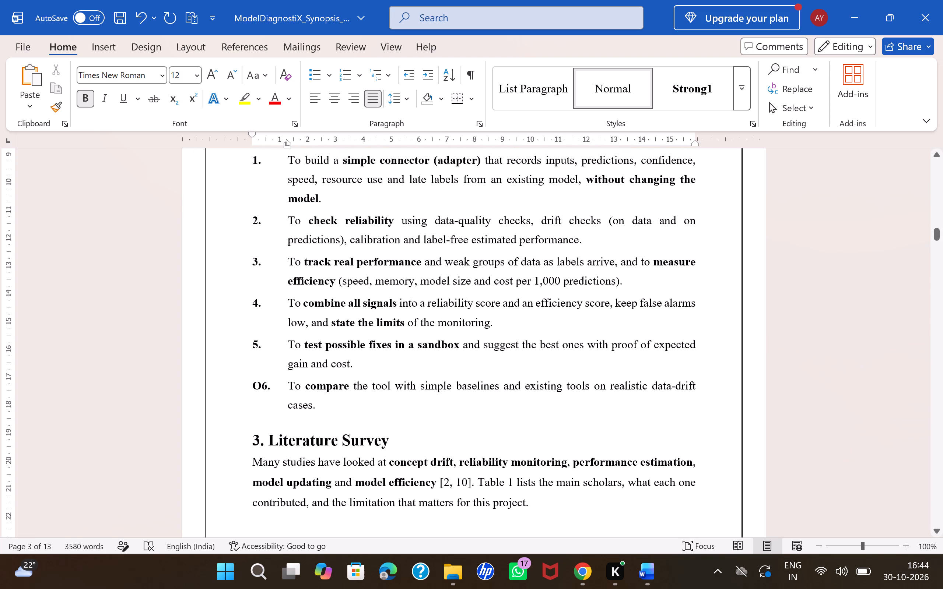
click(259, 388)
key(BackSpace)
Delete "/ Tool" from the second column heading of Table 1, leaving "Scholar(s)".
scroll(395, 382, down, 3)
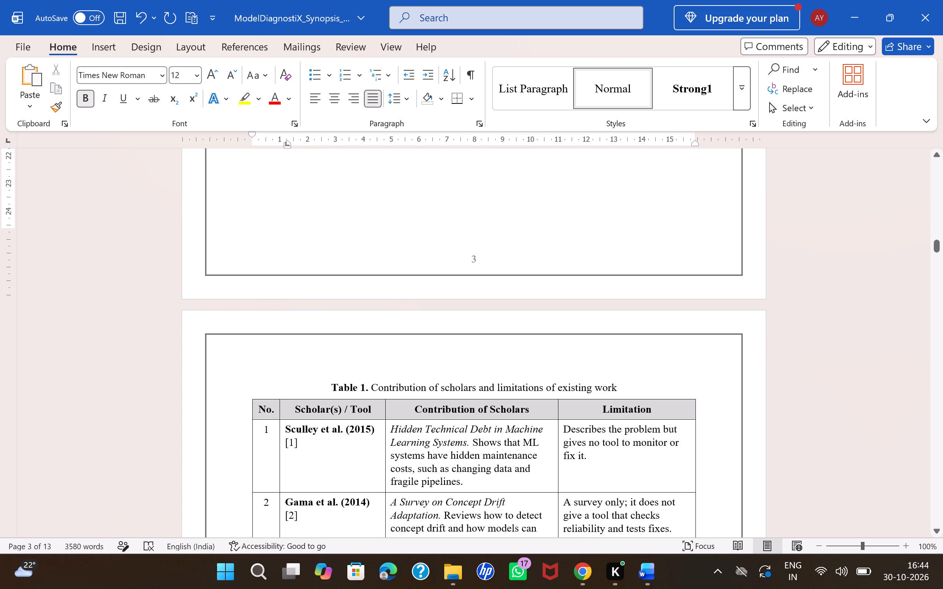
scroll(510, 342, down, 1)
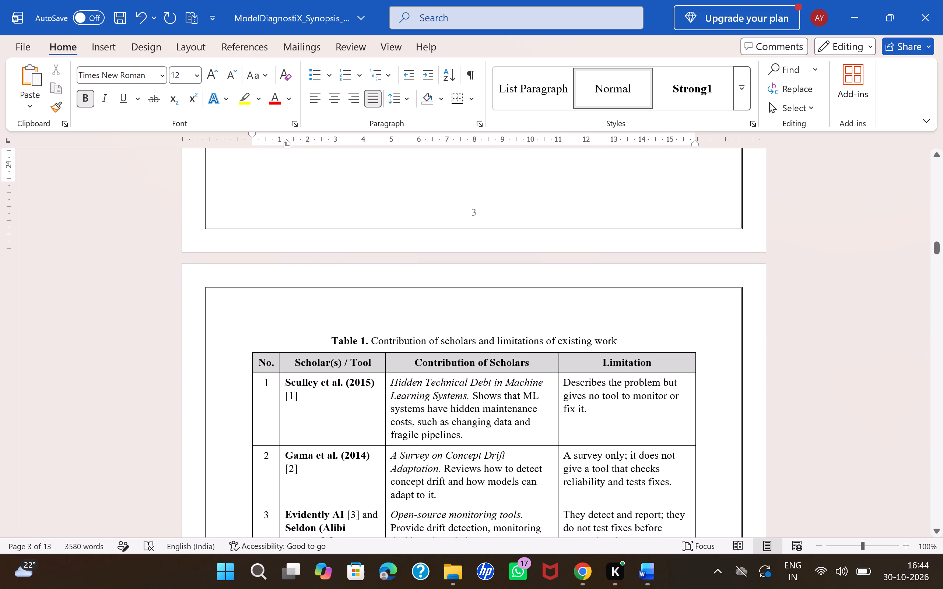
click(376, 363)
key(BackSpace)
key(BackSpace)
key(BackSpace)
key(BackSpace)
key(BackSpace)
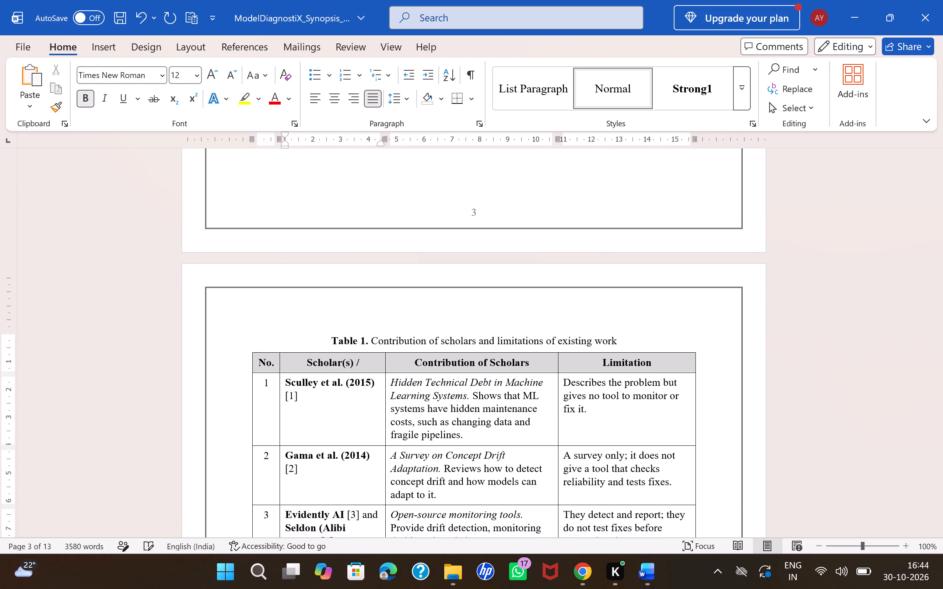
key(BackSpace)
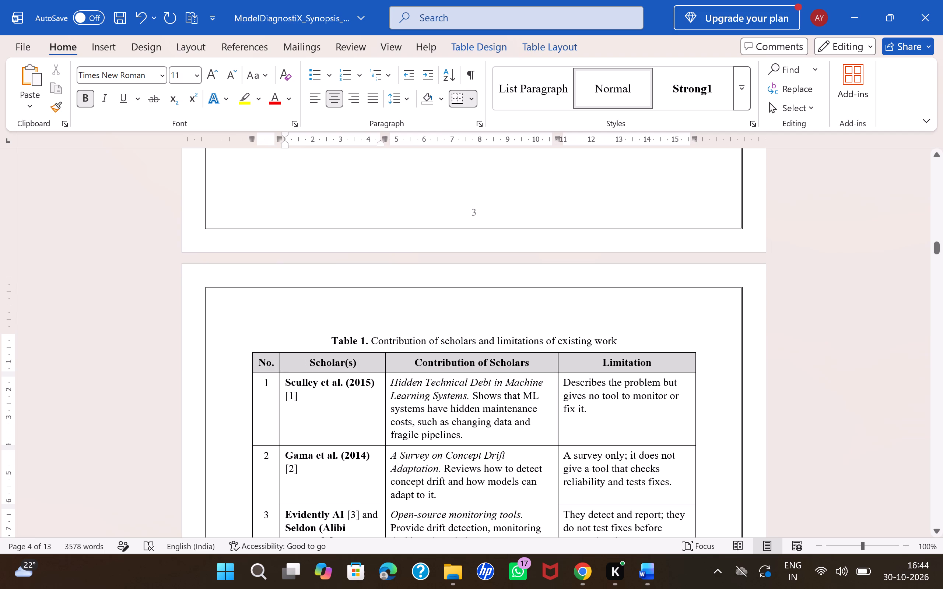
Replace the "Limitation" column heading in Table 1 with "Drawbacks" in bold.
scroll(474, 289, down, 2)
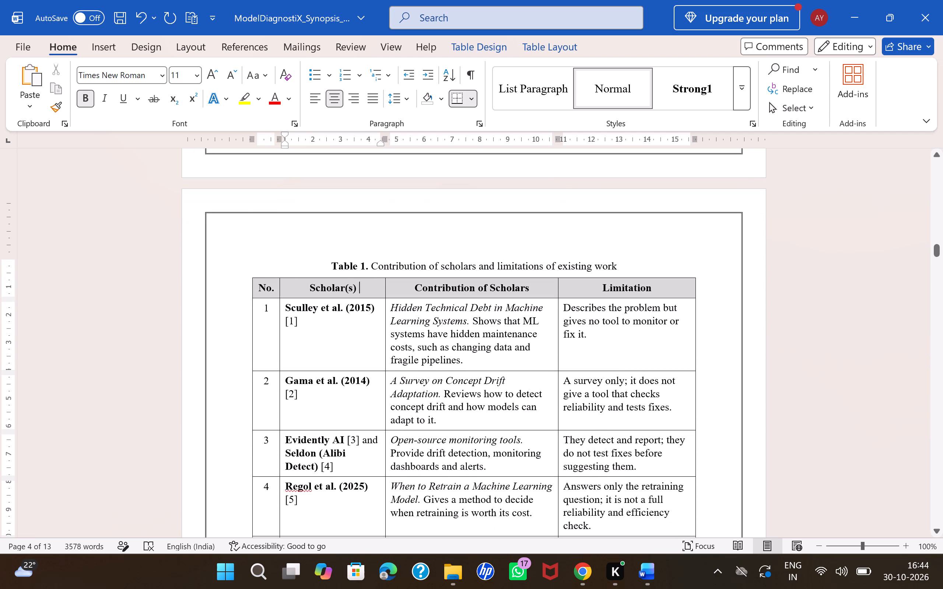
click(649, 288)
key(BackSpace)
key(BackSpace)
key(BackSpace)
key(BackSpace)
key(BackSpace)
key(BackSpace)
key(BackSpace)
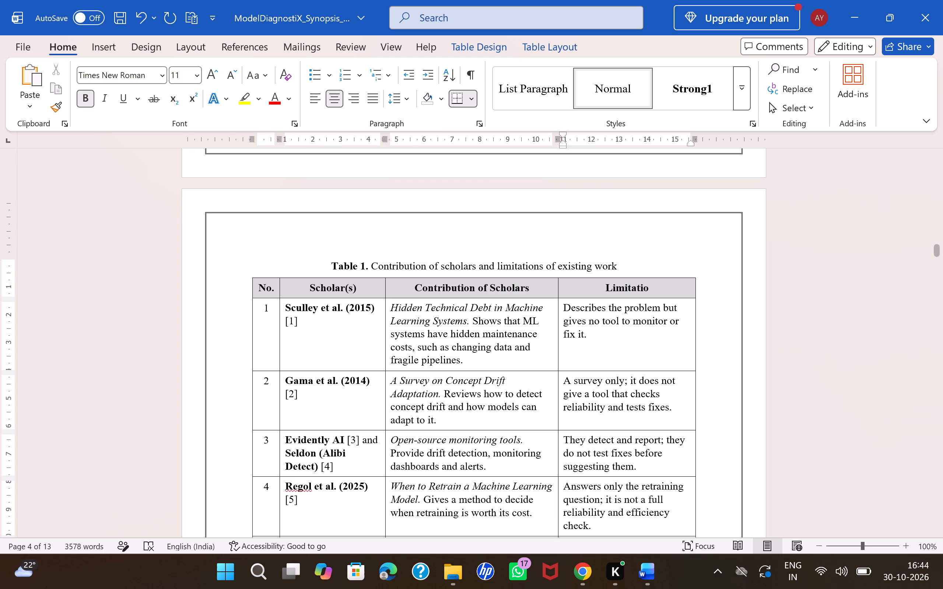
key(BackSpace)
key(BackSpace)
key(BackSpace)
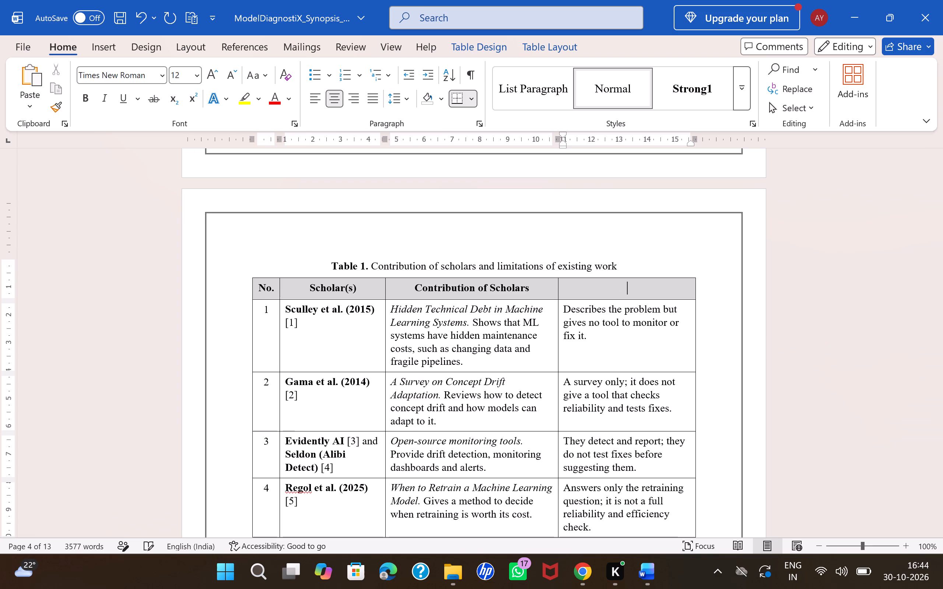
text(Dra)
text(wbacks)
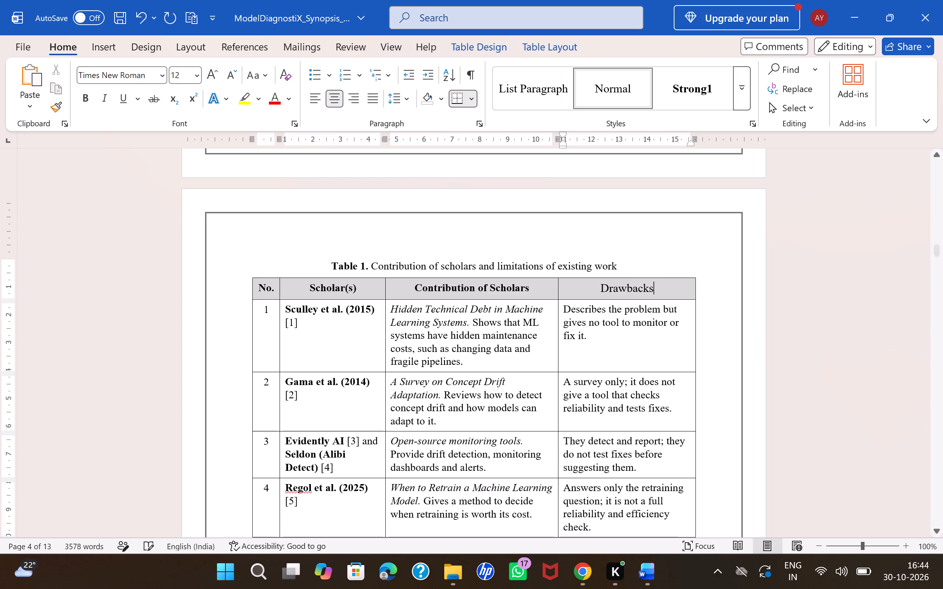
drag(659, 286, 603, 288)
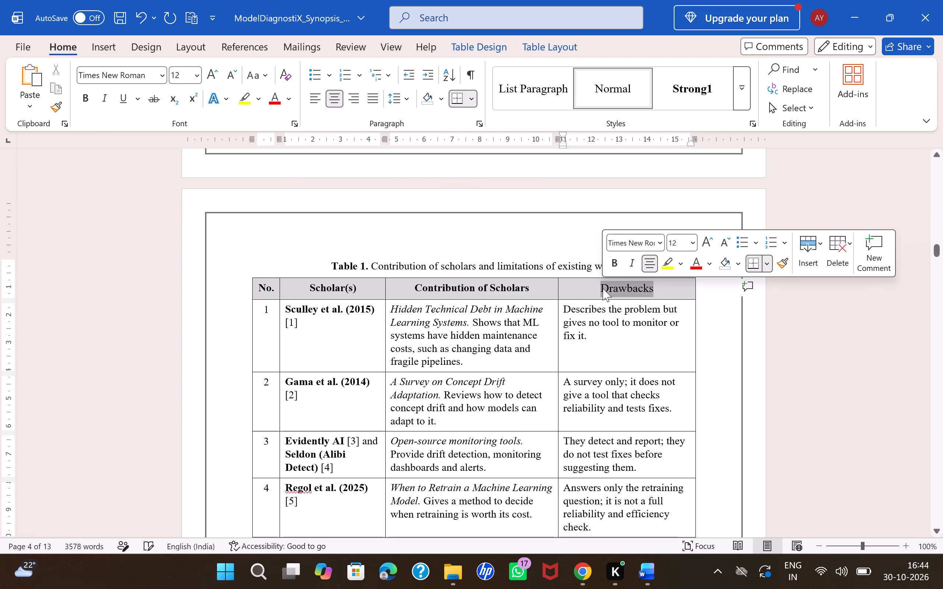
click(613, 259)
click(703, 348)
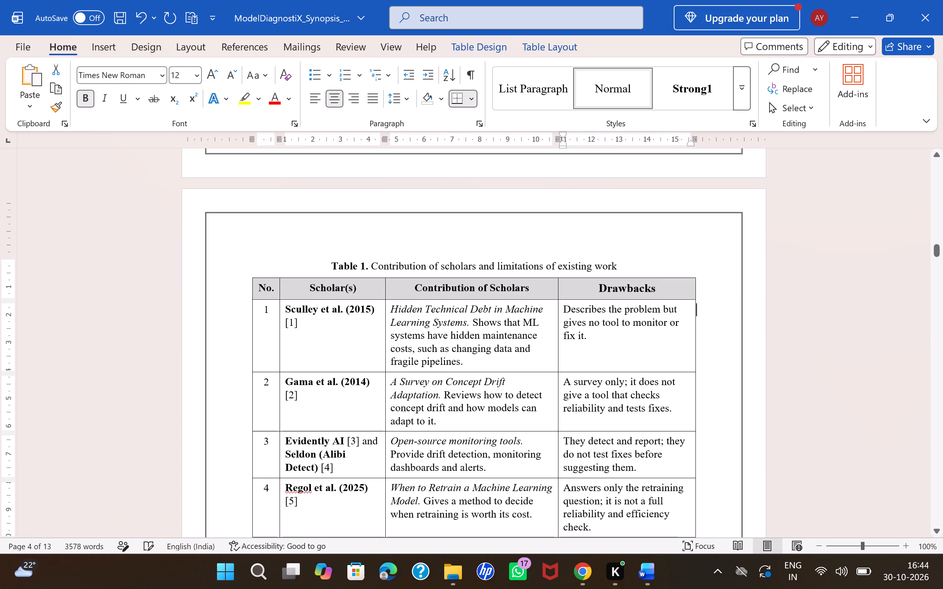
Replace "limitations" with "Drawbacks" in the caption of Table 1.
scroll(703, 348, down, 2)
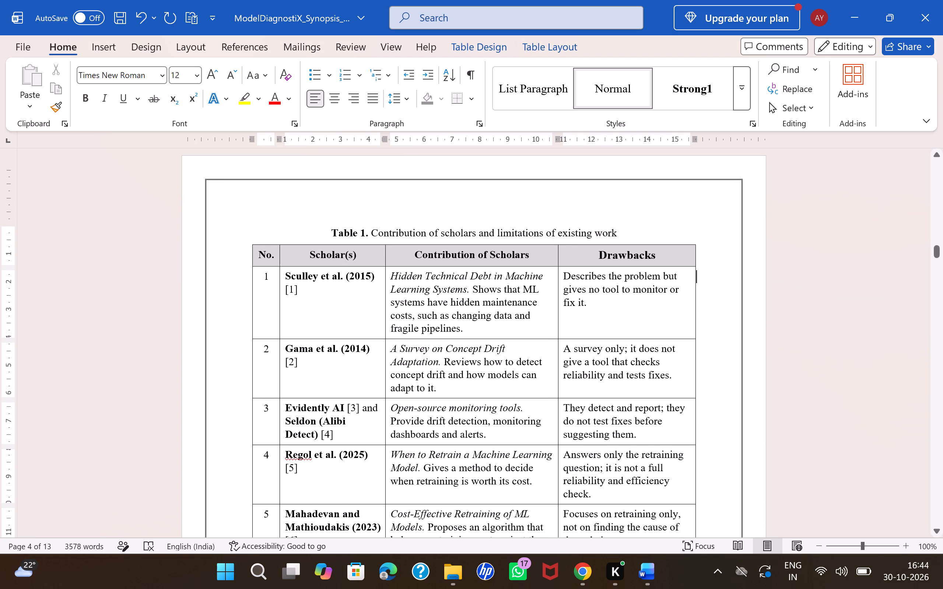
click(544, 232)
key(BackSpace)
key(BackSpace)
key(BackSpace)
key(BackSpace)
key(BackSpace)
key(BackSpace)
key(BackSpace)
key(BackSpace)
key(BackSpace)
key(BackSpace)
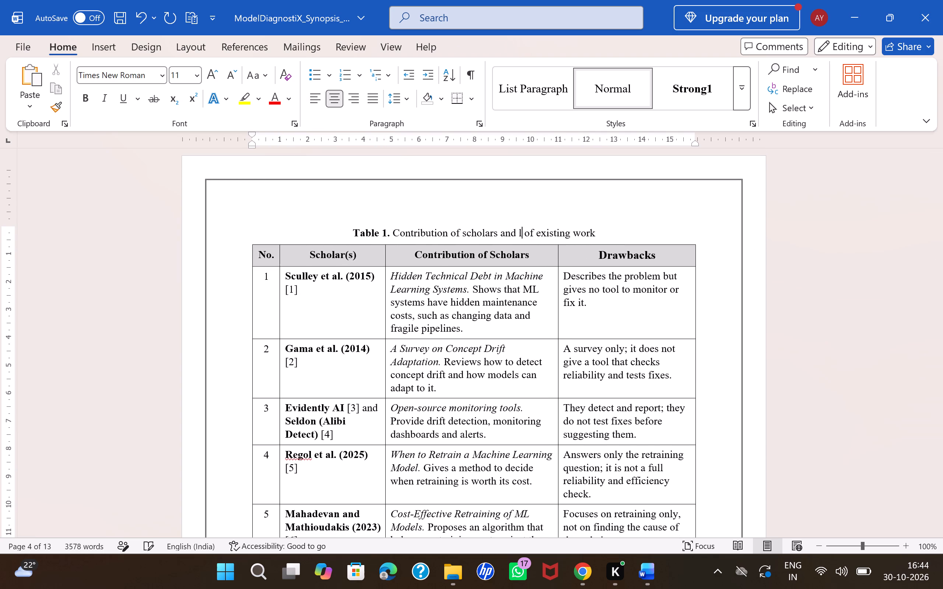
key(BackSpace)
text(Drawbacks)
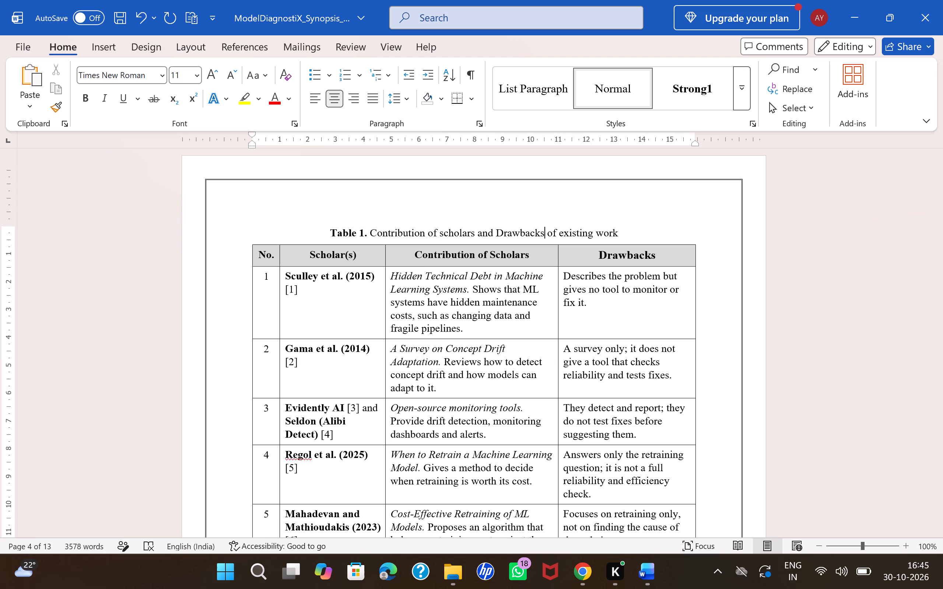
Remove the bold formatting from "do-nothing baseline" in the 3.3 Proposed Contribution paragraph.
scroll(529, 383, down, 6)
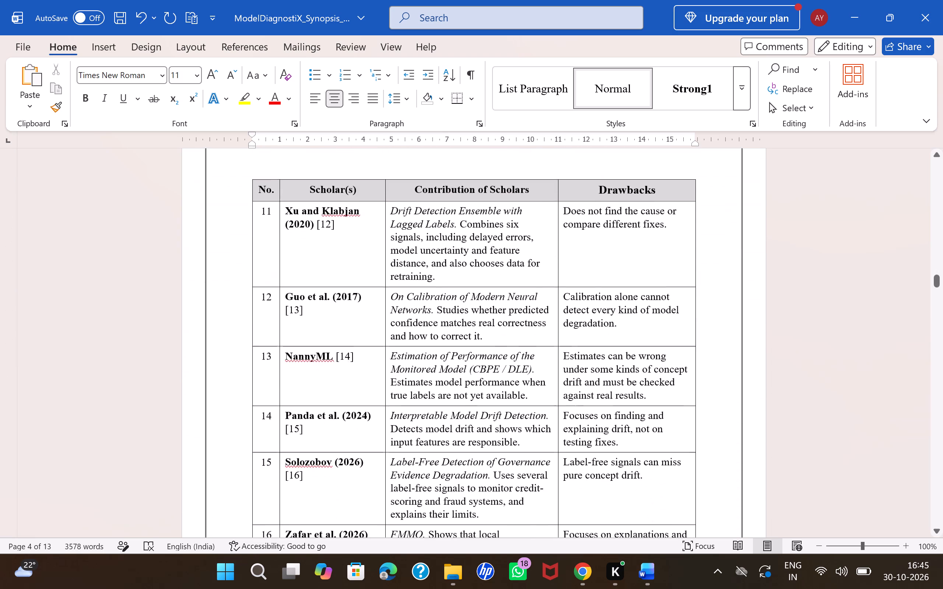
scroll(529, 383, down, 4)
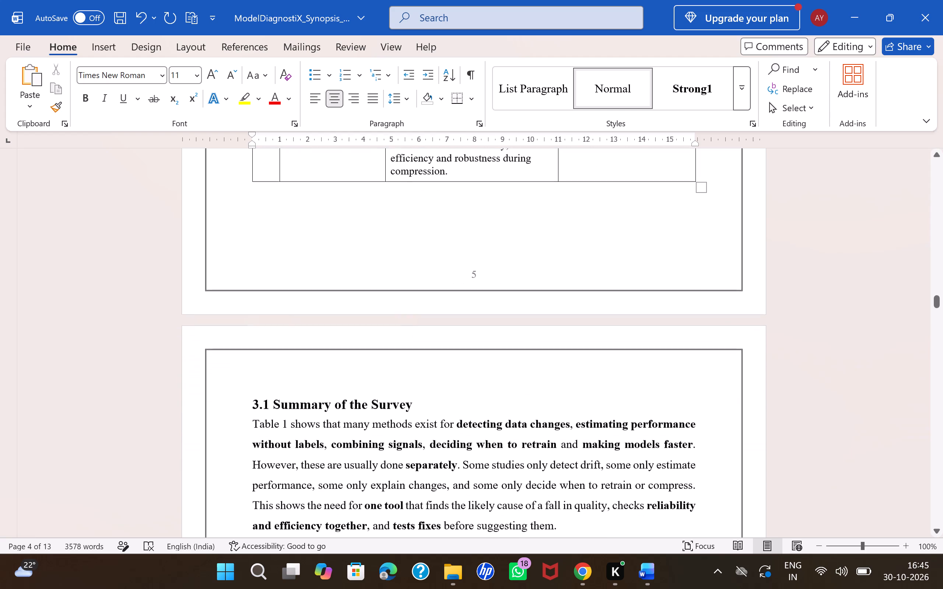
scroll(529, 383, down, 2)
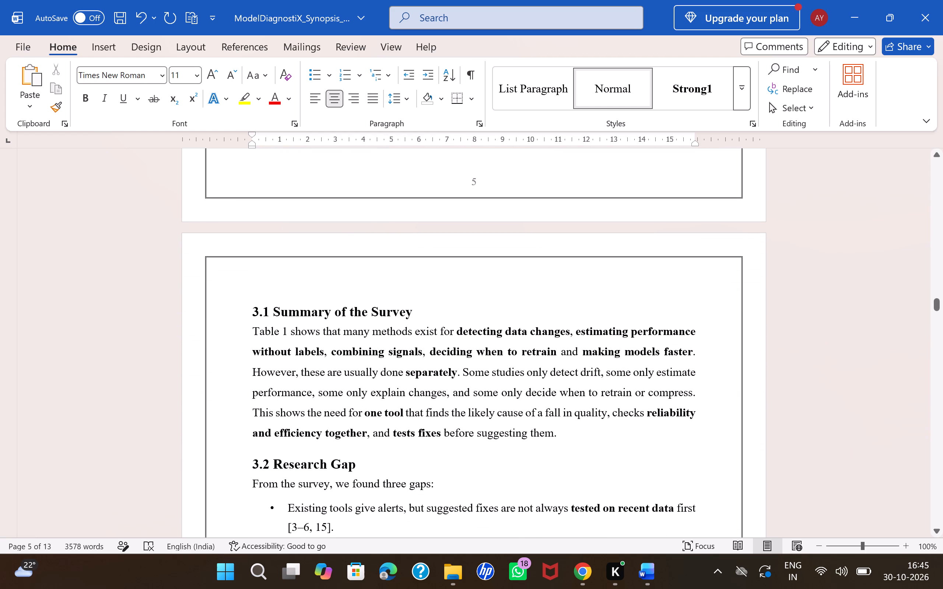
scroll(509, 428, down, 2)
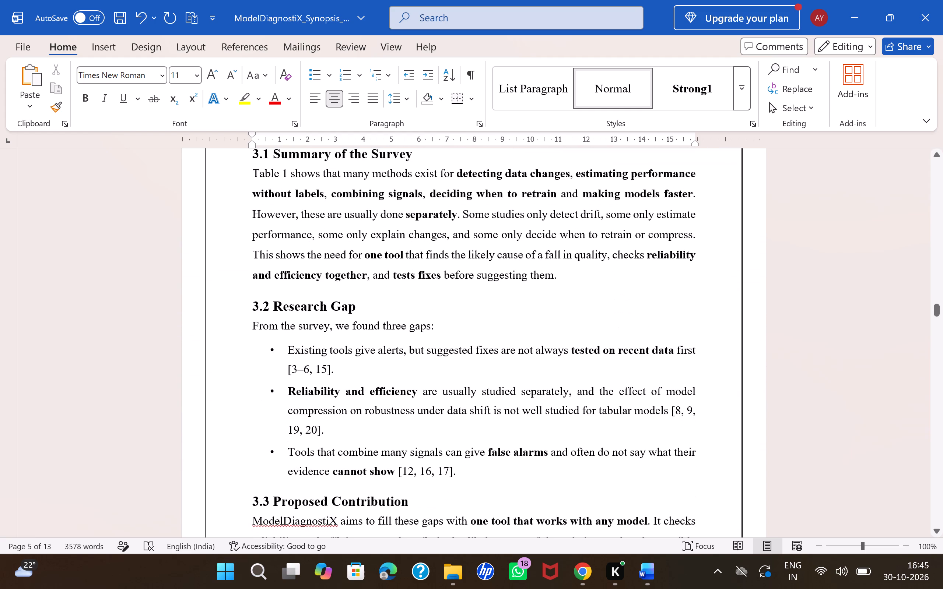
scroll(509, 428, down, 1)
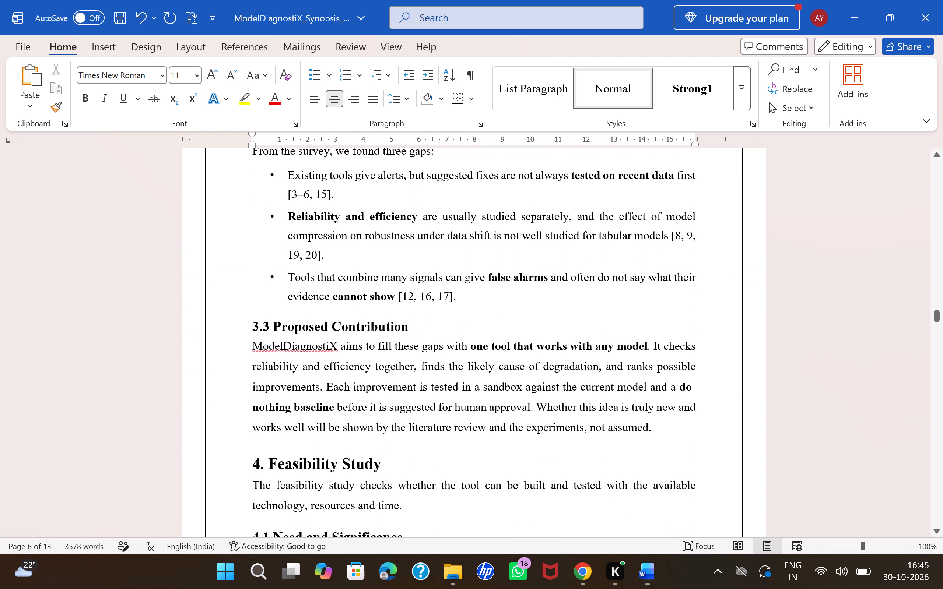
scroll(509, 428, down, 1)
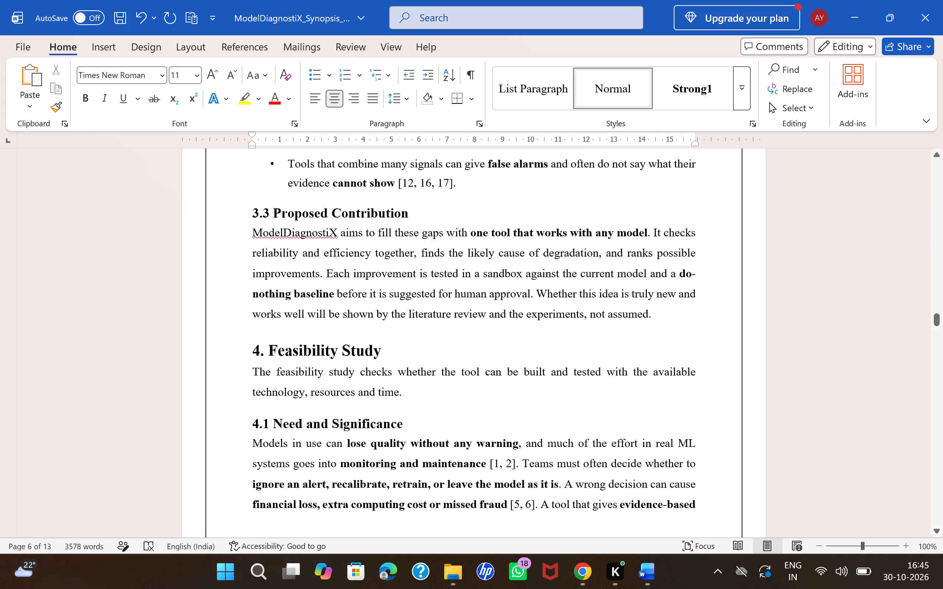
scroll(431, 375, down, 1)
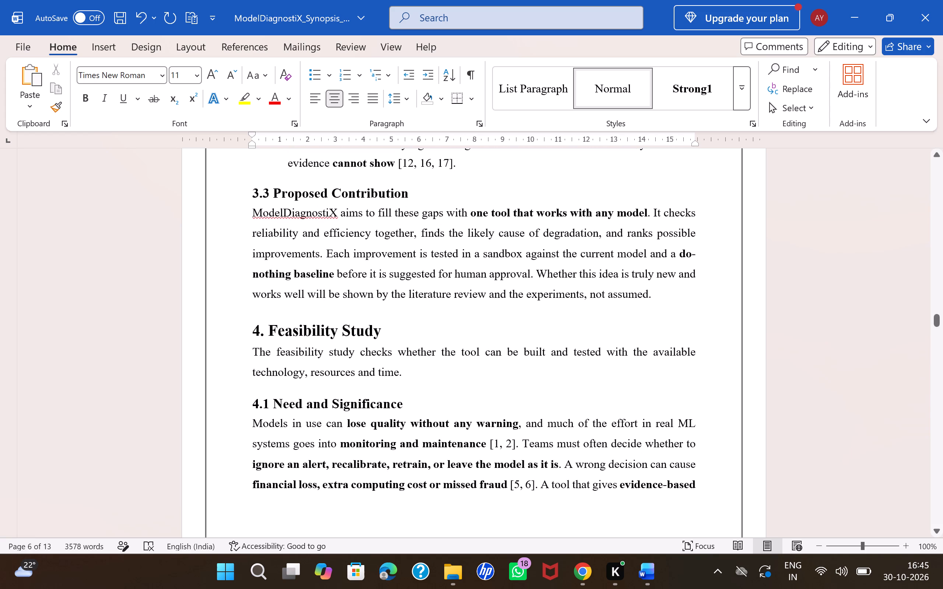
scroll(431, 375, down, 1)
drag(676, 250, 339, 272)
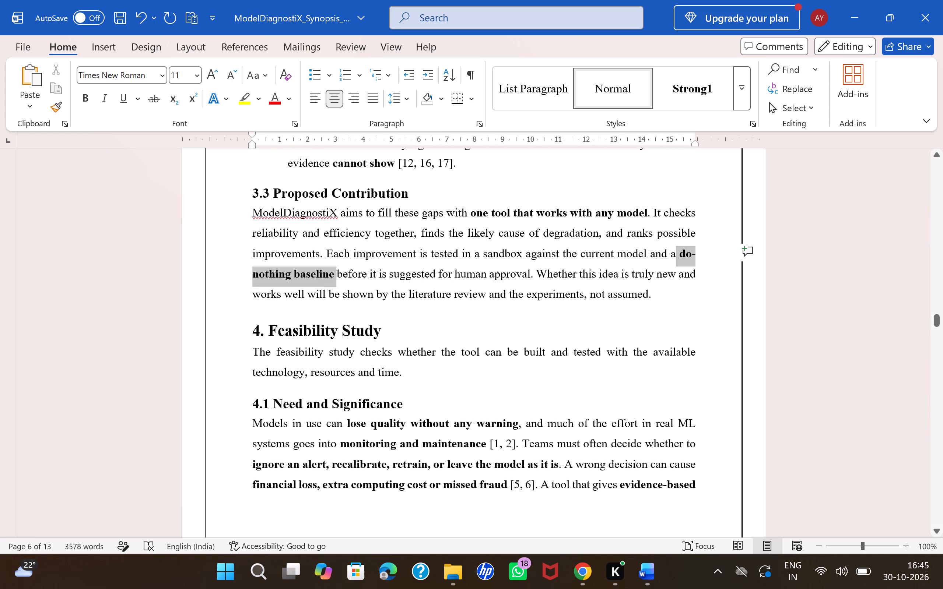
drag(339, 272, 334, 272)
click(348, 239)
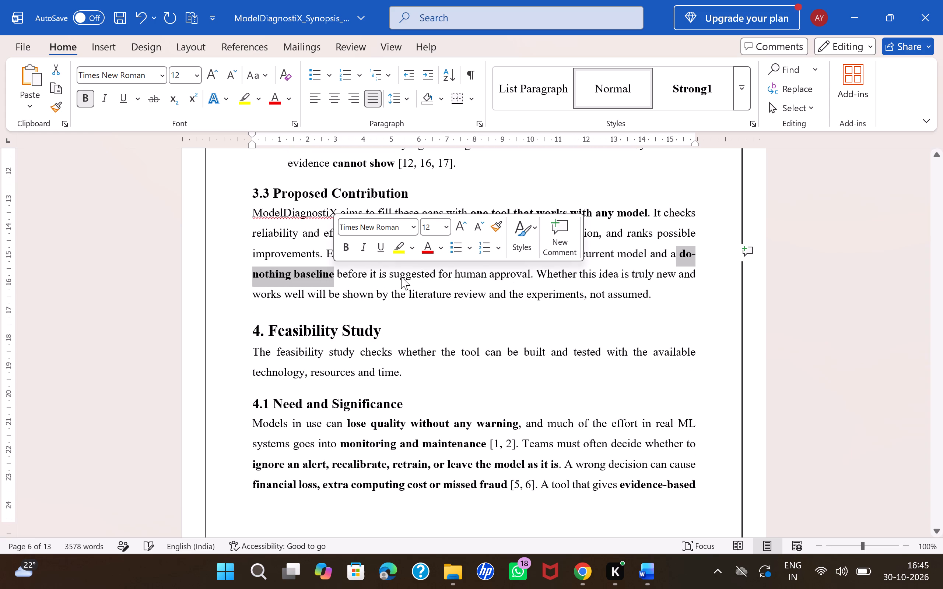
click(423, 288)
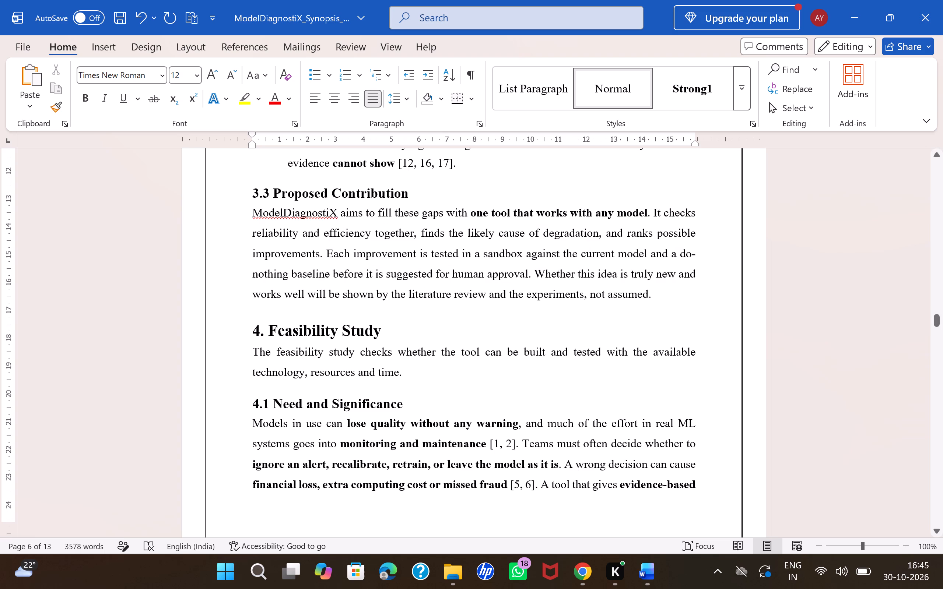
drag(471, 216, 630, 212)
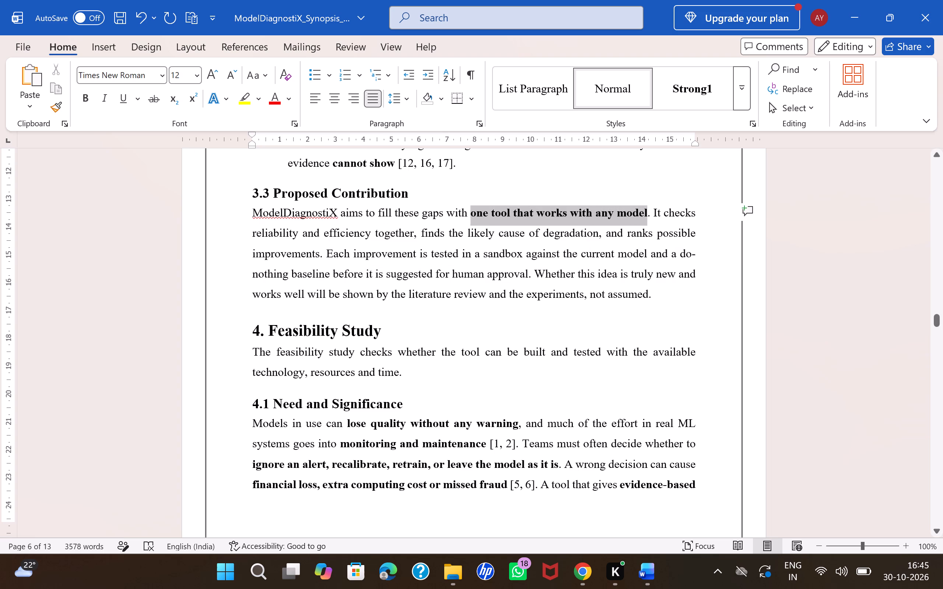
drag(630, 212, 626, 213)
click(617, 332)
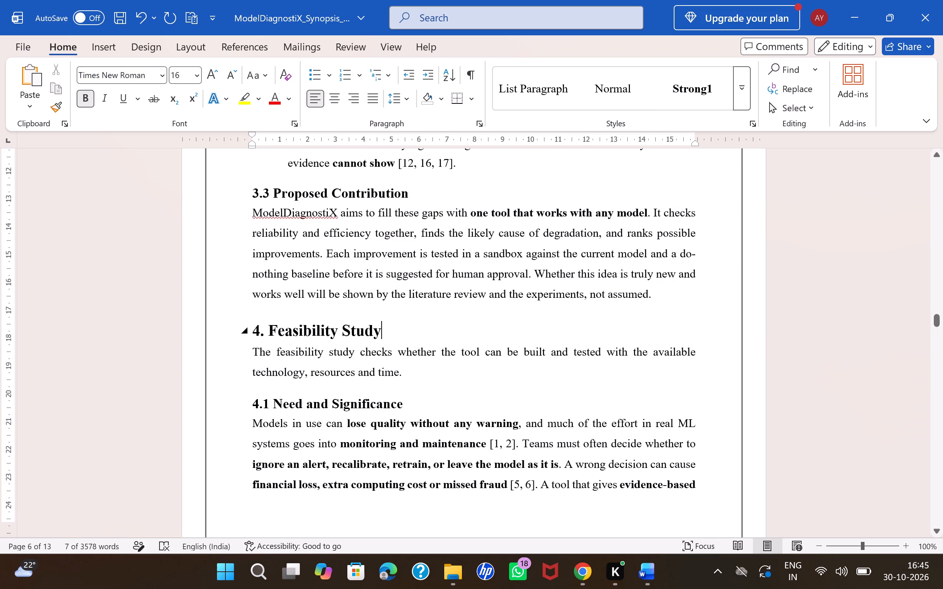
Review the text from 4. Feasibility Study through 5. Methodology, down to the architecture diagram in 5.1 Overview.
scroll(535, 413, down, 1)
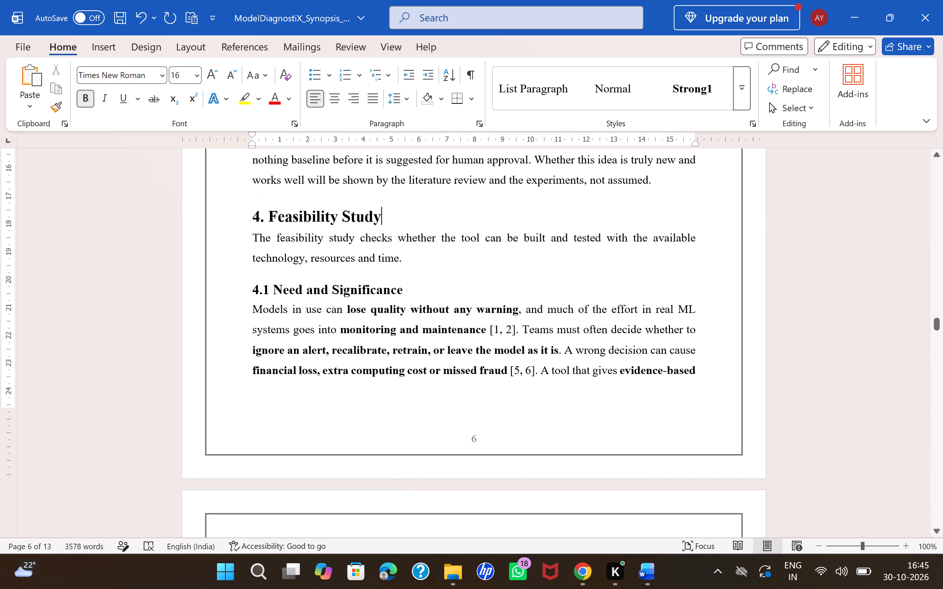
scroll(450, 440, down, 2)
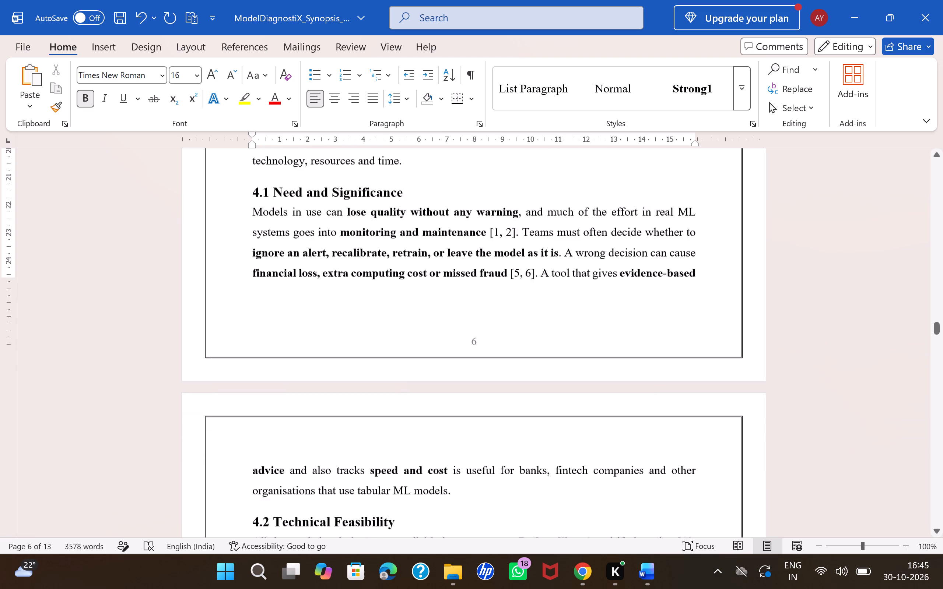
scroll(450, 440, down, 5)
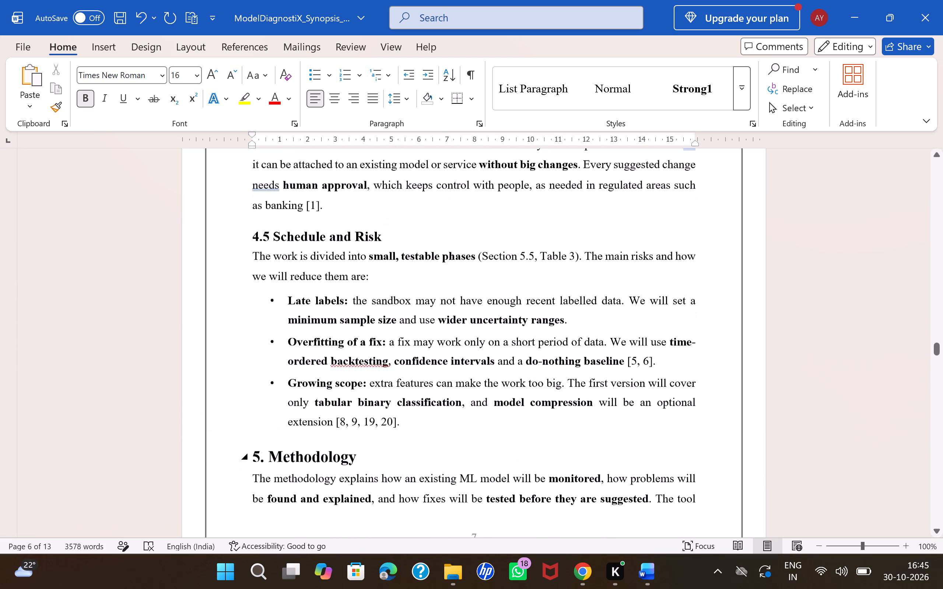
scroll(450, 440, down, 3)
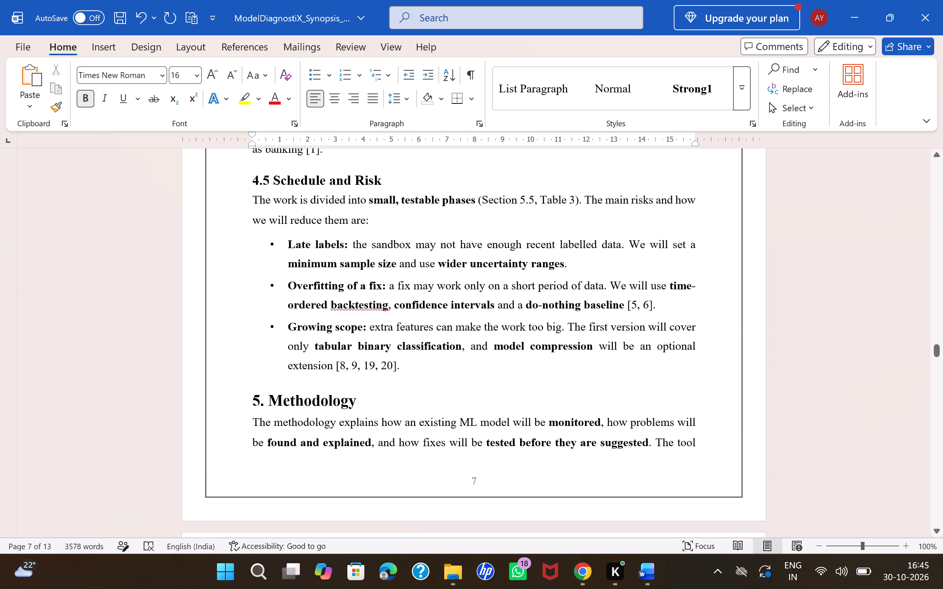
scroll(450, 440, down, 3)
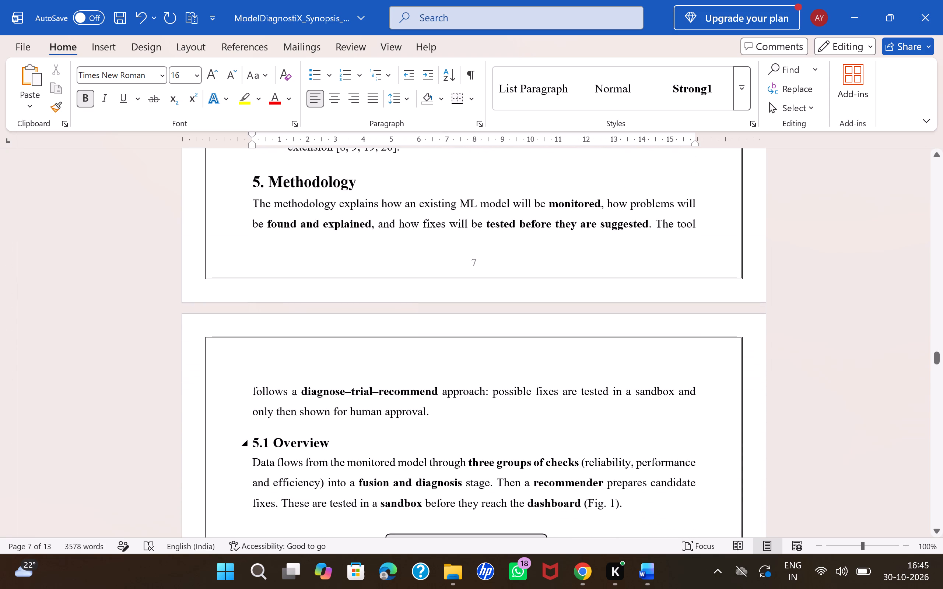
scroll(470, 424, down, 1)
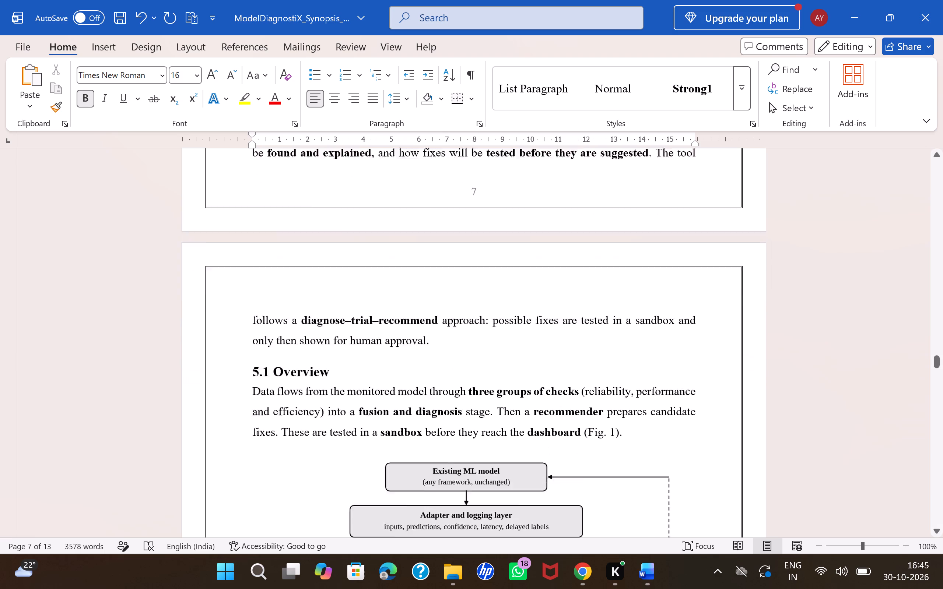
scroll(470, 424, down, 2)
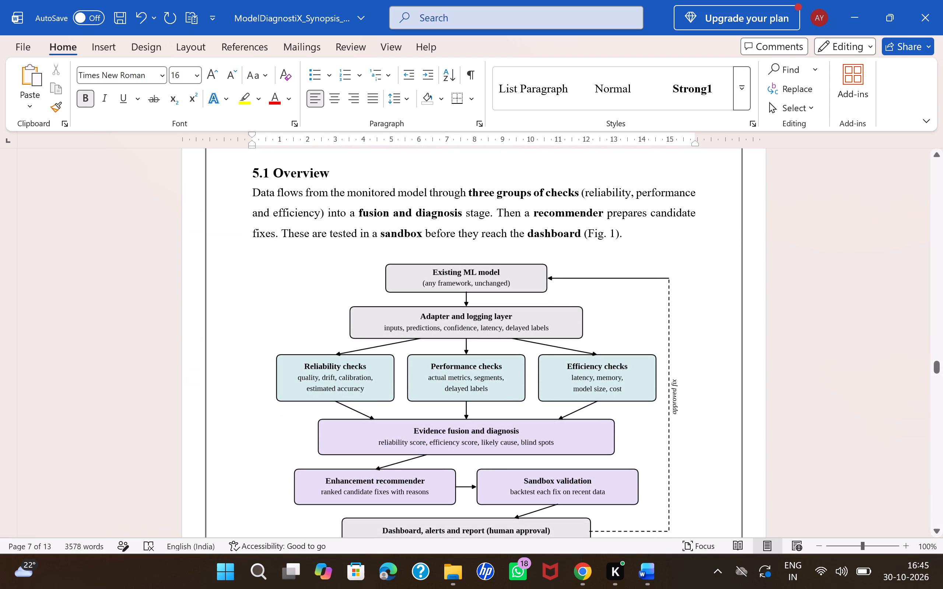
click(404, 265)
click(413, 272)
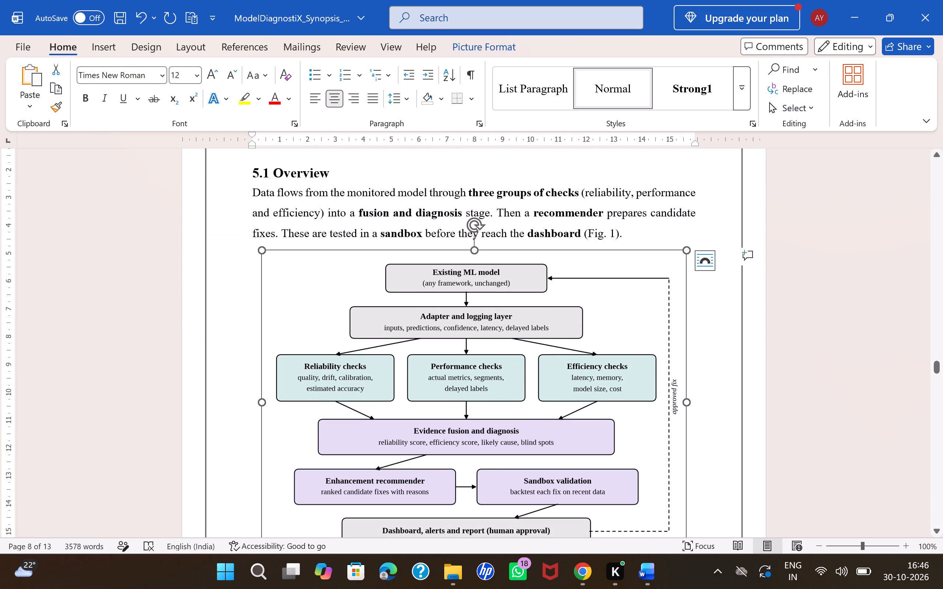
Insert "yet" before "to be implemented" in the Fig. 1 caption below the architecture diagram.
scroll(464, 392, down, 3)
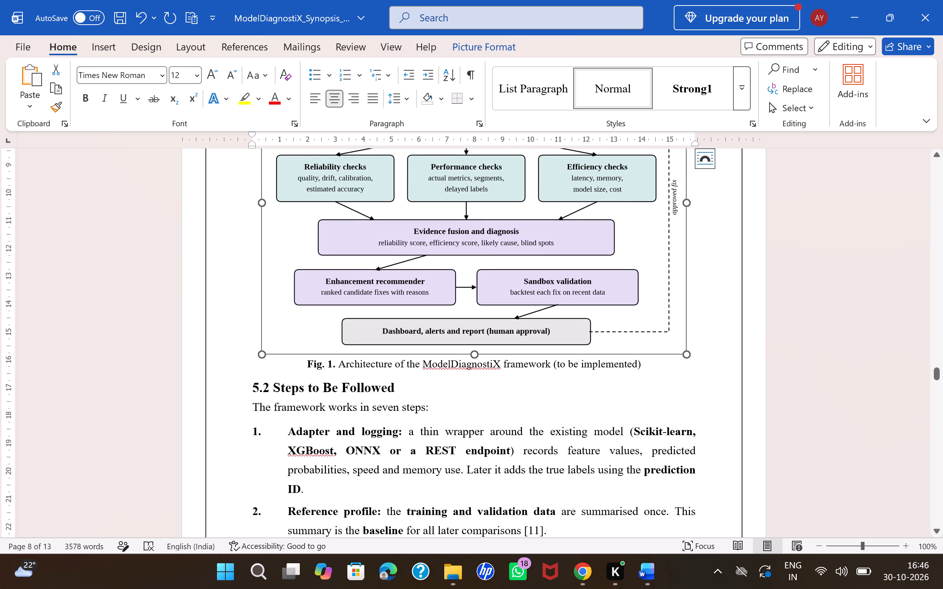
click(555, 361)
text(yet)
key(space)
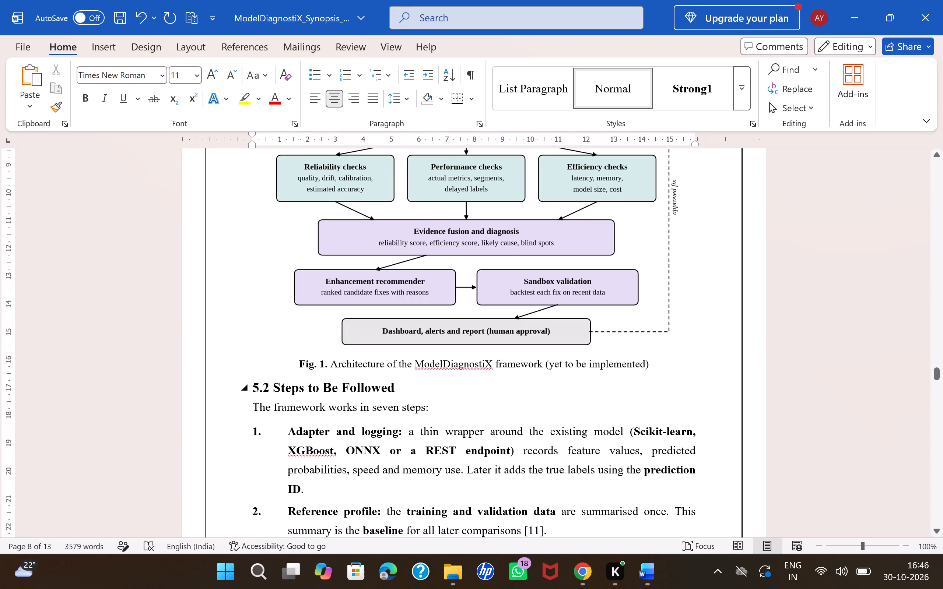
Review the rest of the synopsis from 5.2 Steps to Be Followed to the end of the references, and return to the title page.
scroll(483, 382, down, 2)
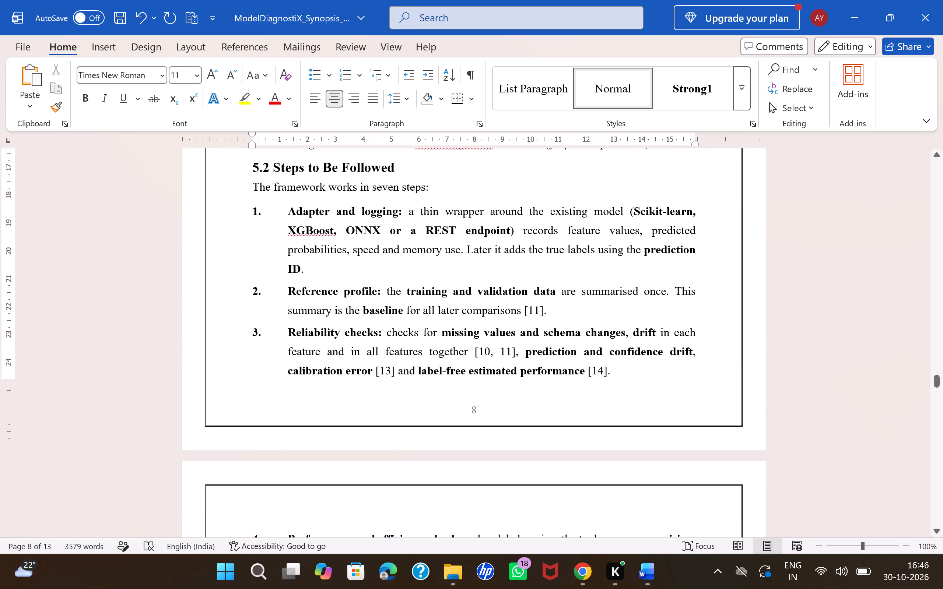
scroll(483, 382, down, 4)
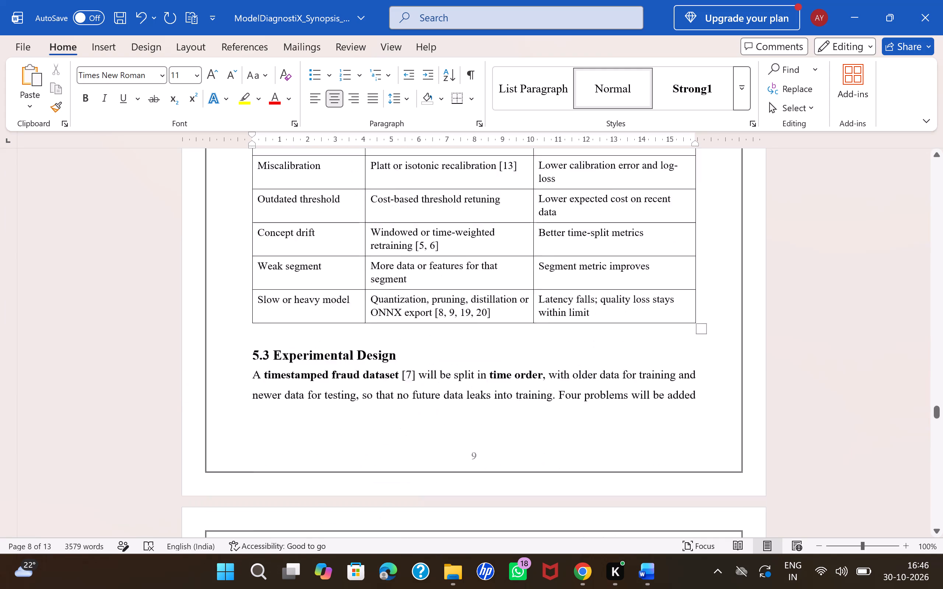
scroll(483, 382, down, 2)
scroll(483, 382, up, 1)
scroll(483, 382, down, 2)
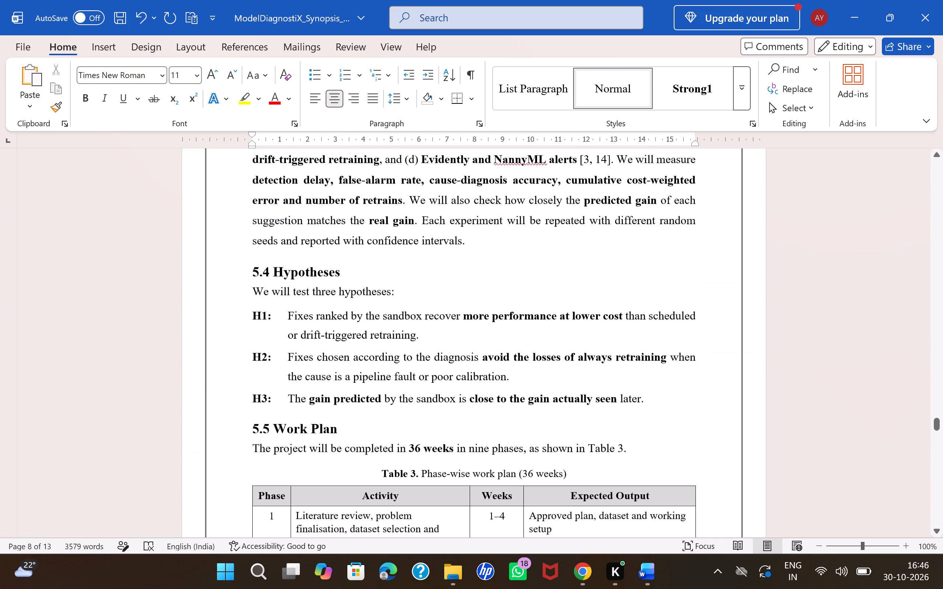
scroll(483, 382, down, 3)
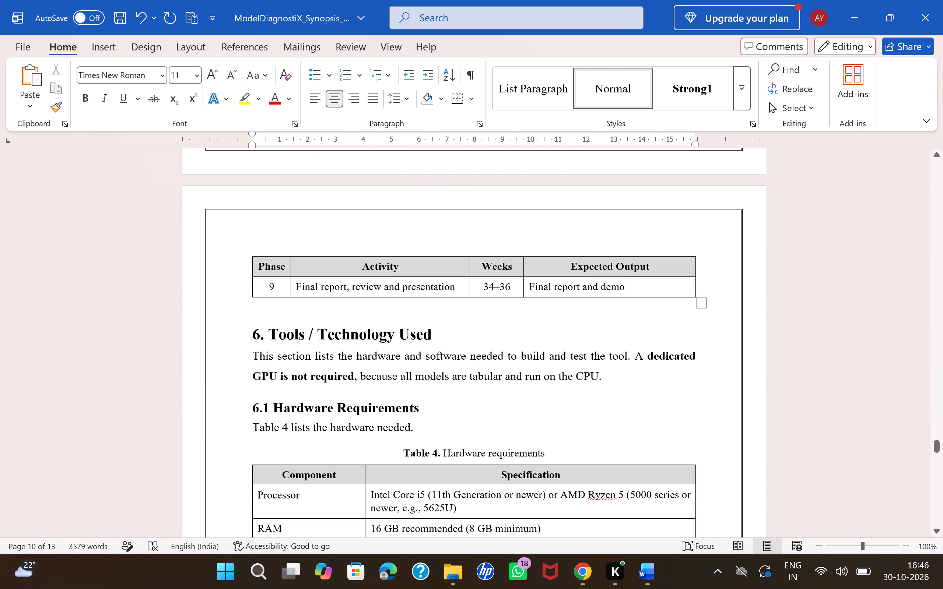
scroll(519, 381, down, 1)
scroll(519, 381, up, 1)
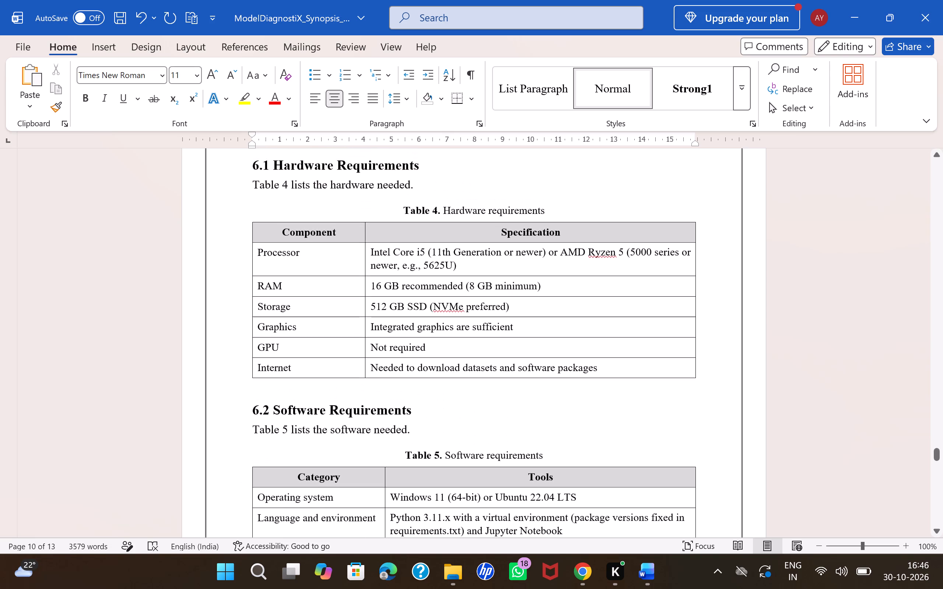
scroll(519, 381, down, 17)
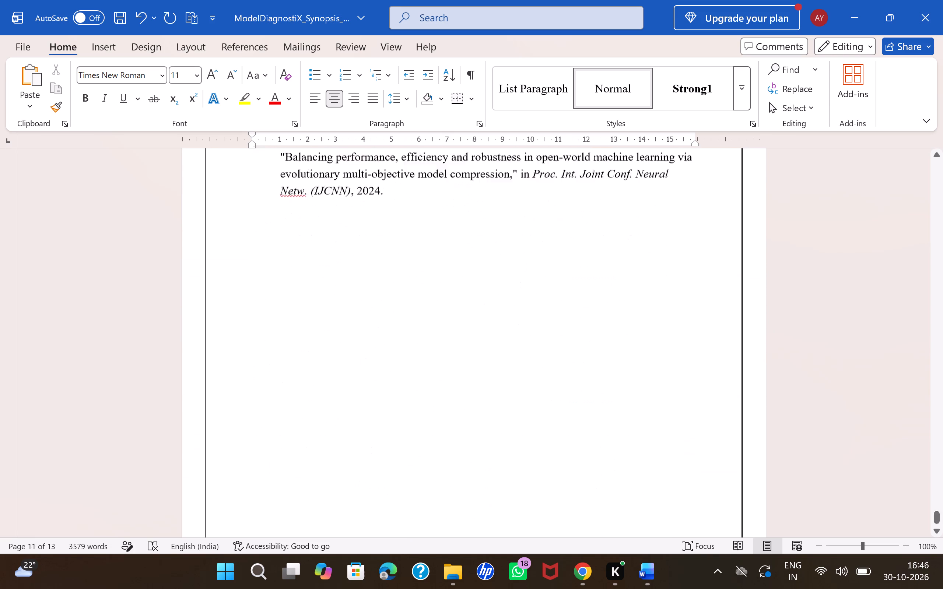
scroll(519, 381, down, 7)
scroll(519, 381, up, 20)
scroll(519, 381, up, 20)
scroll(519, 381, up, 20)
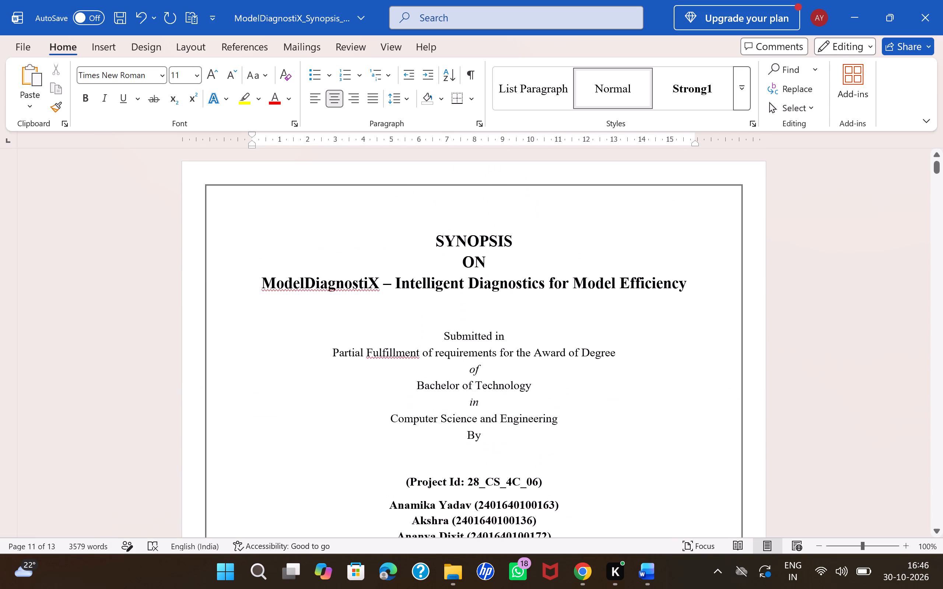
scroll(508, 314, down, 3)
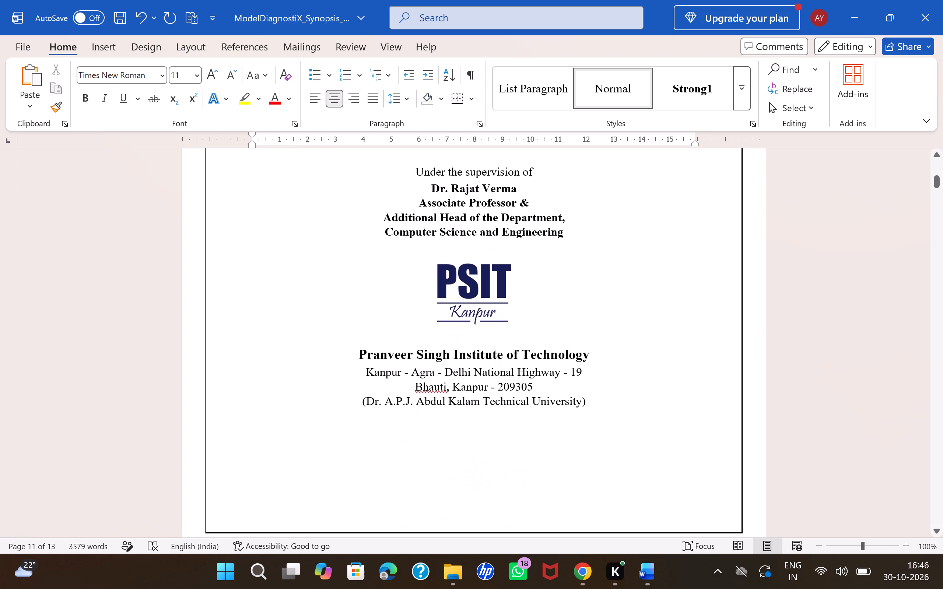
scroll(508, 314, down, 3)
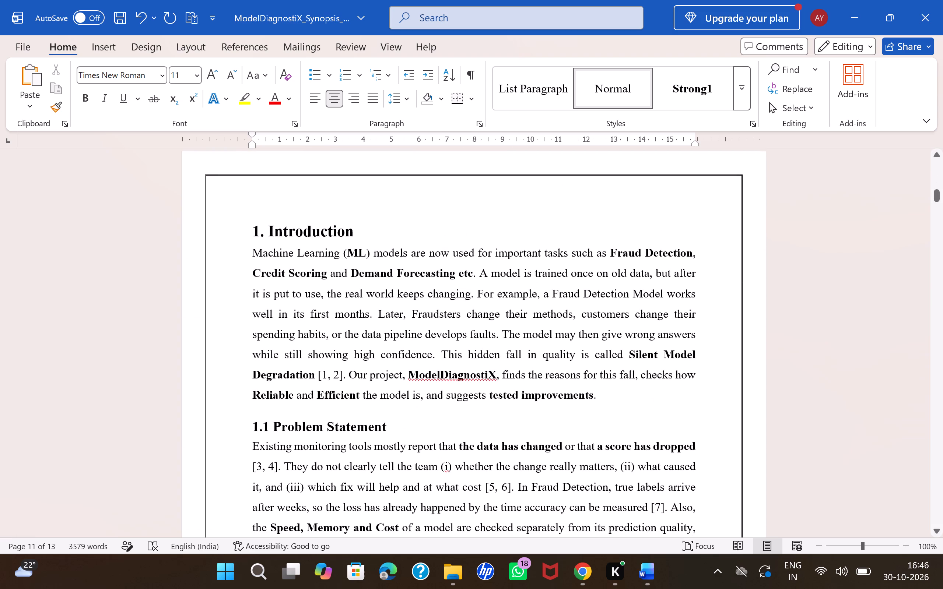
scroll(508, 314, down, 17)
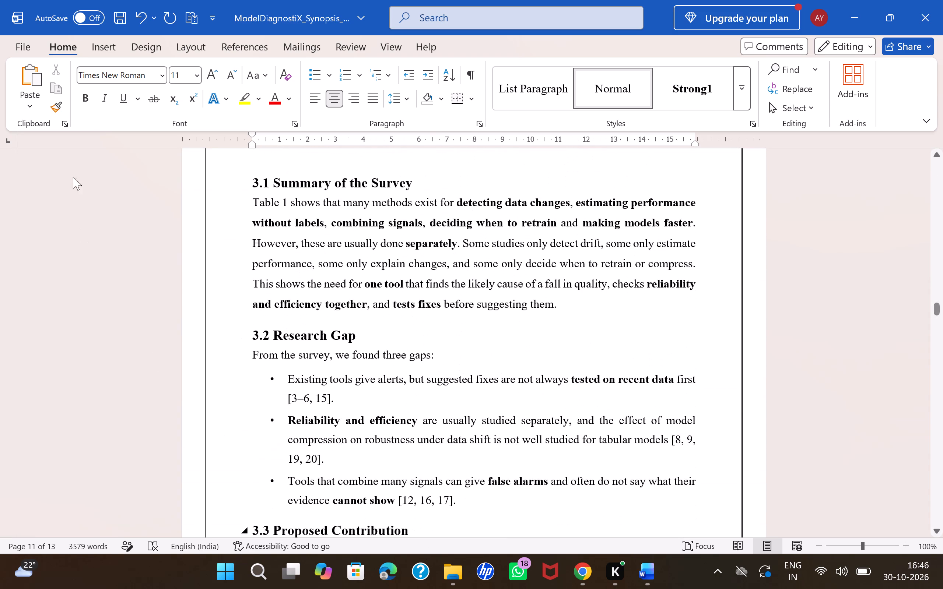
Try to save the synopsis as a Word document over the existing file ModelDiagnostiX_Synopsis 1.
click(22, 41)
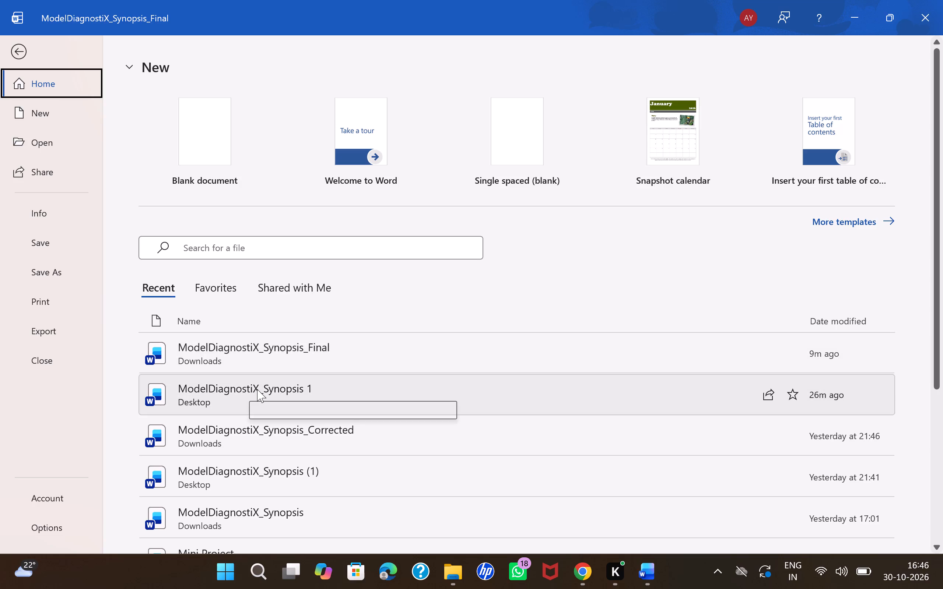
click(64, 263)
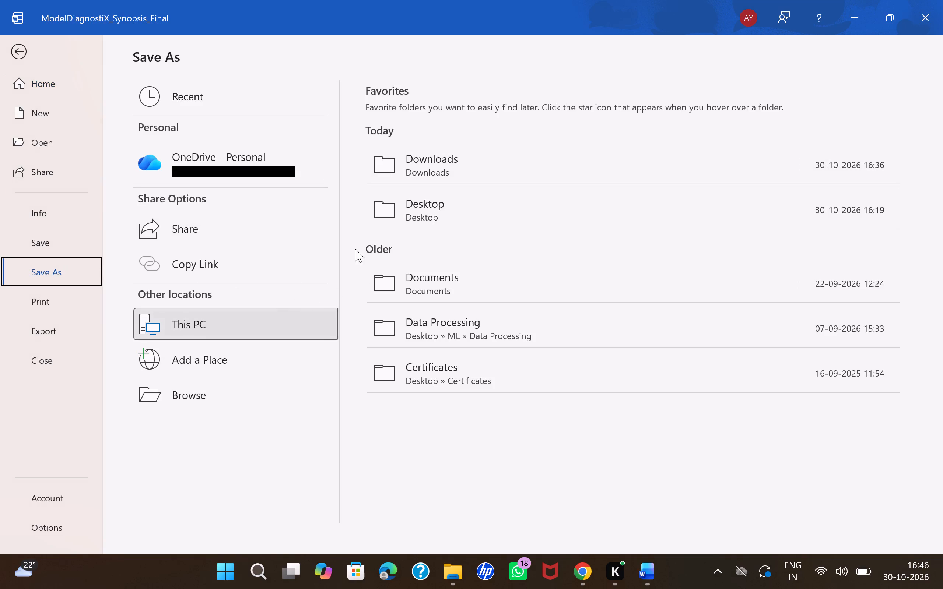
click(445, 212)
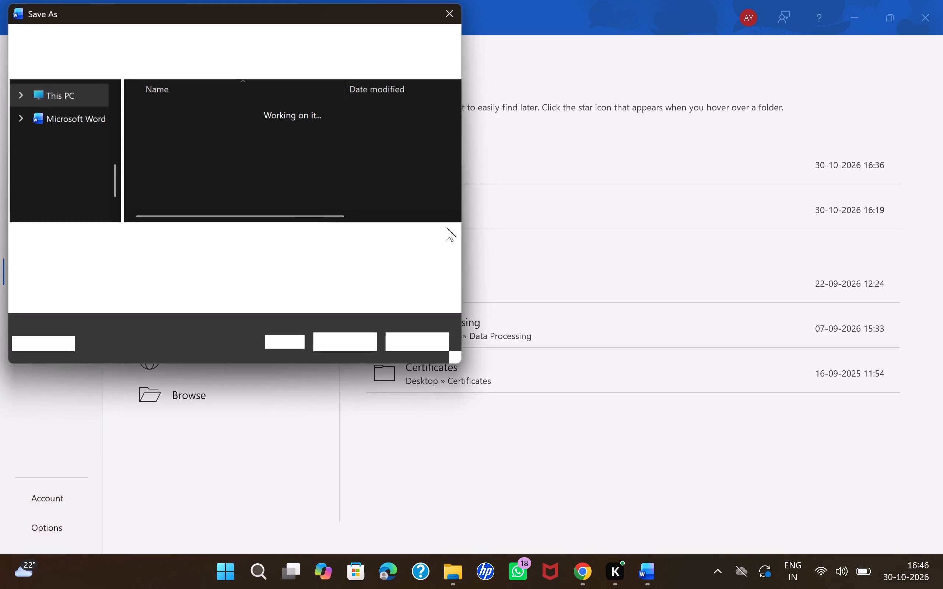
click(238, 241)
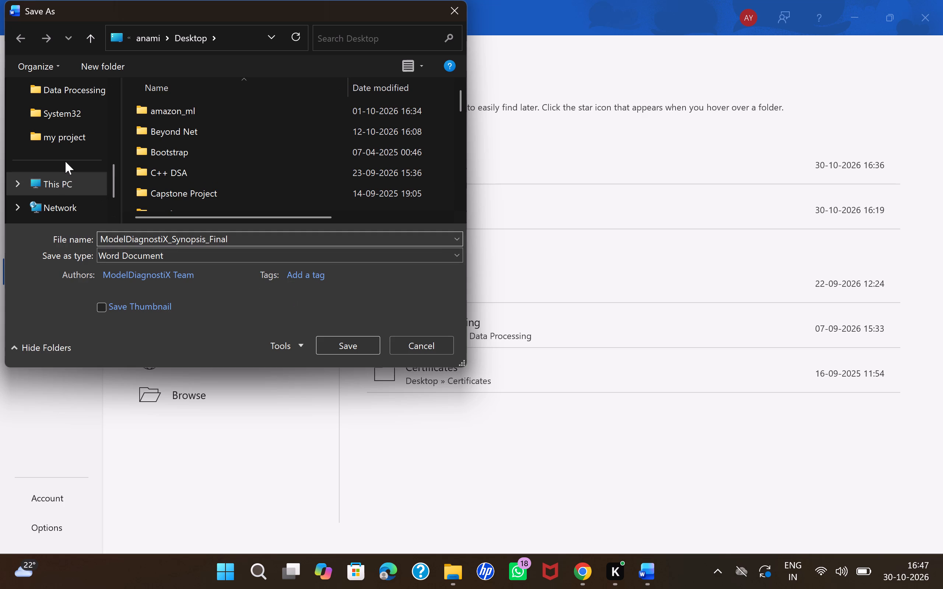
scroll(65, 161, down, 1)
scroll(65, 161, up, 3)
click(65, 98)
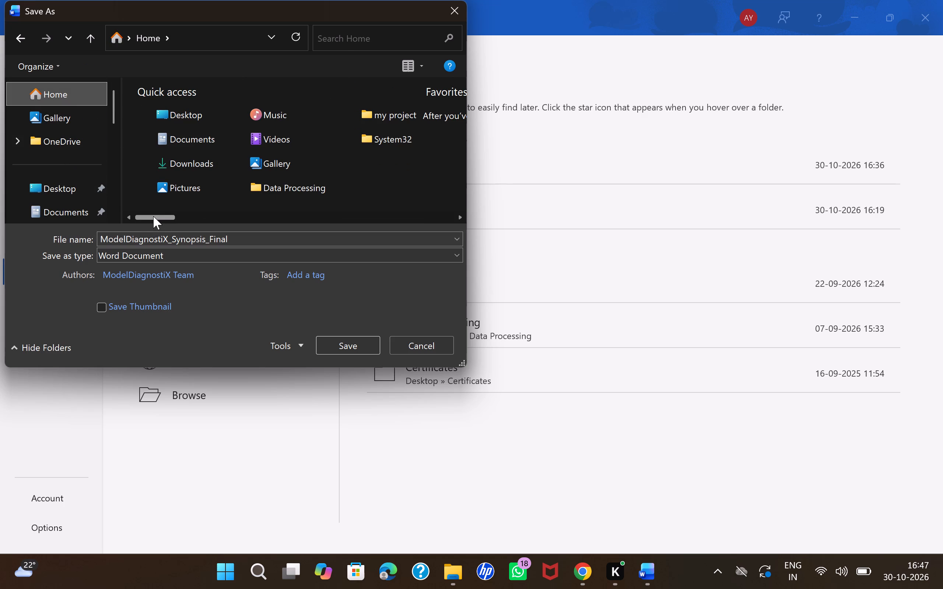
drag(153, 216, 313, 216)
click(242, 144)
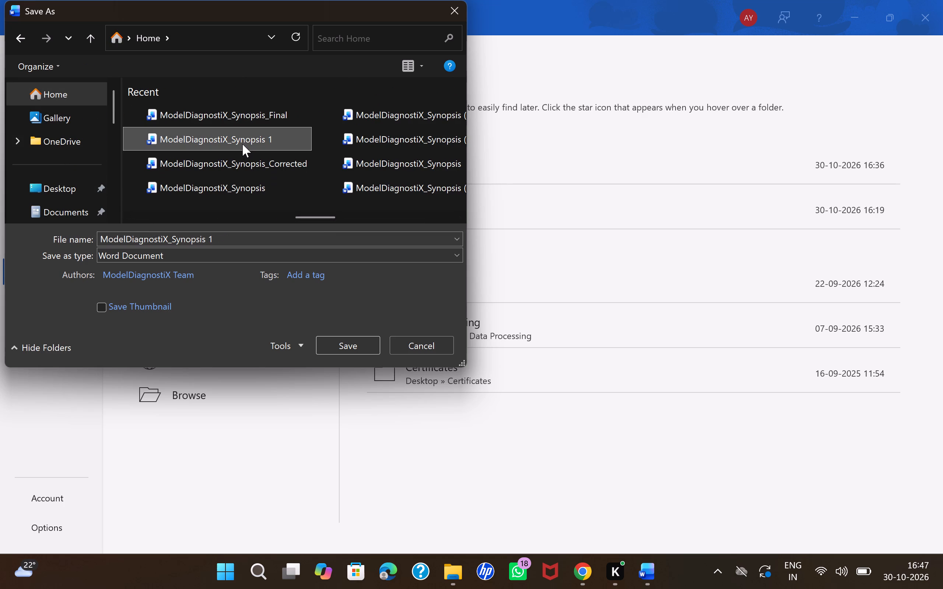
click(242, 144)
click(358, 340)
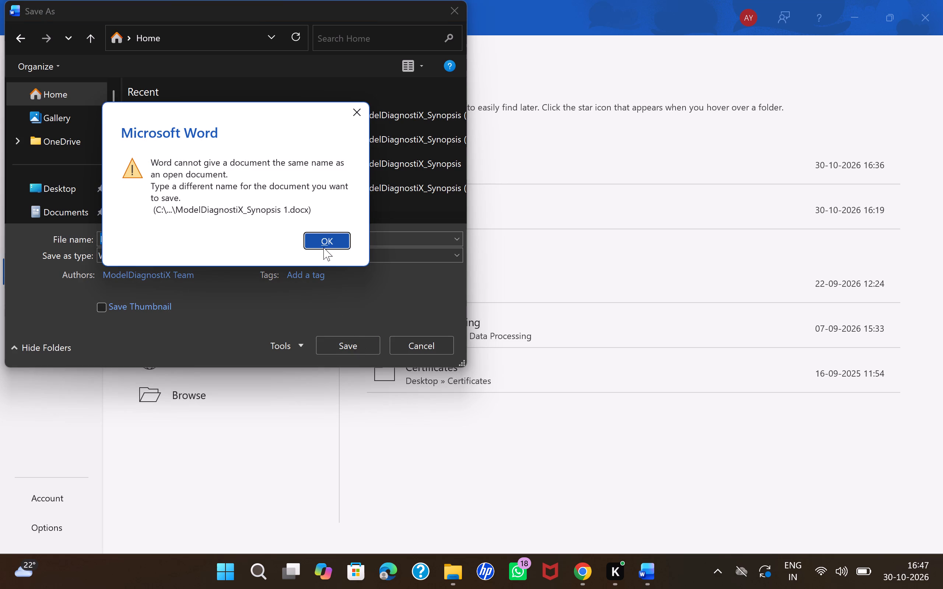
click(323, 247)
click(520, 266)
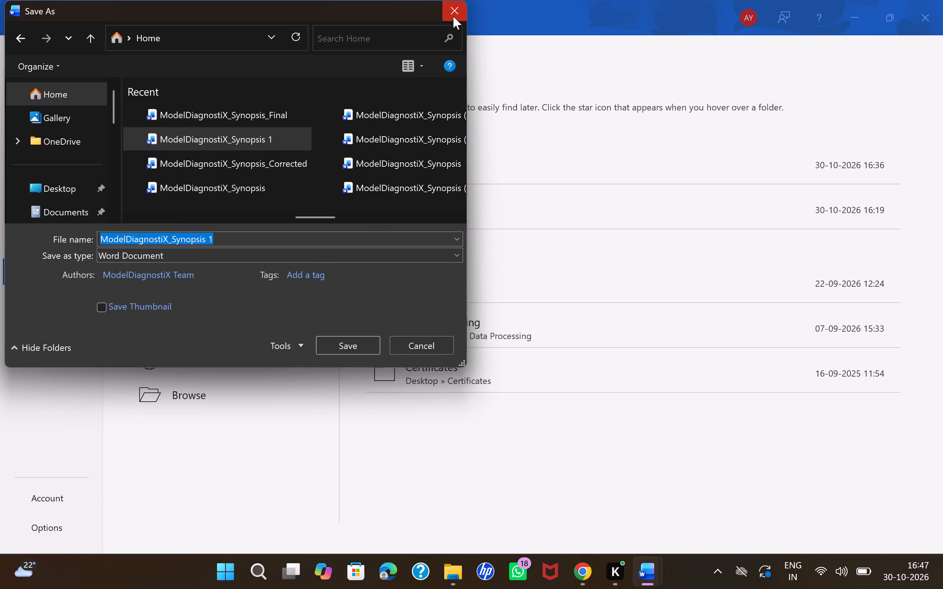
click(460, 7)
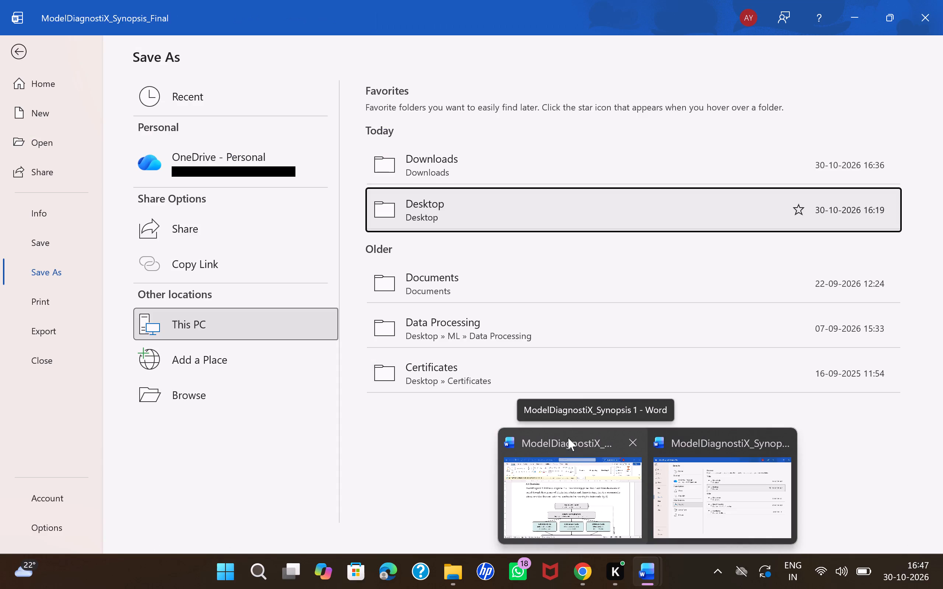
Close the other open document, ModelDiagnostiX_Synopsis 1, saving its changes to the Desktop.
click(639, 441)
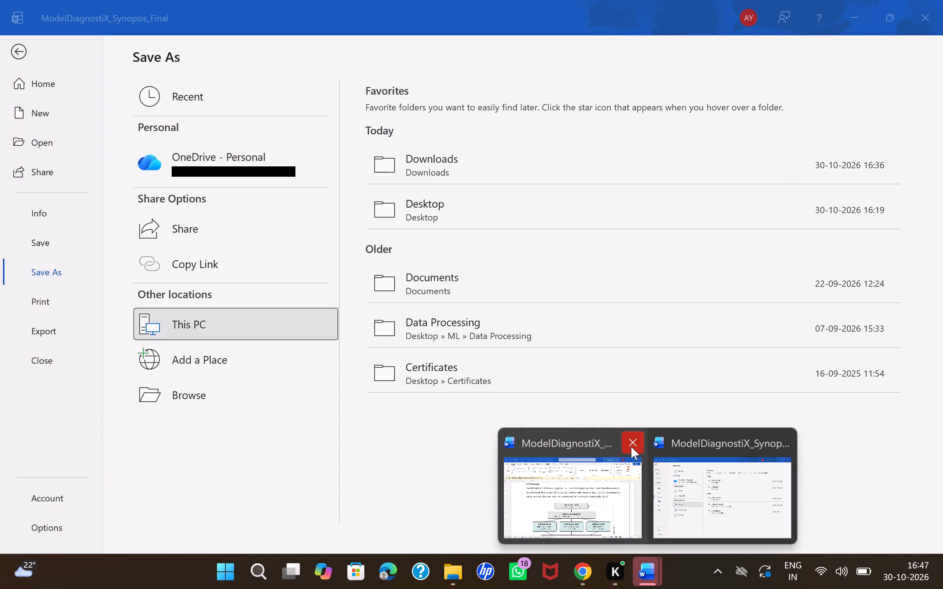
click(631, 447)
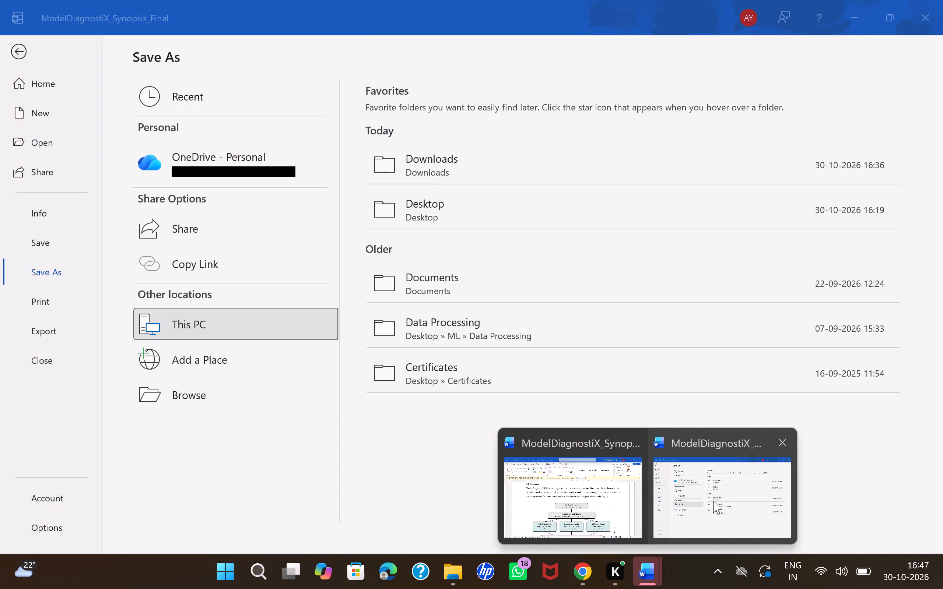
click(635, 445)
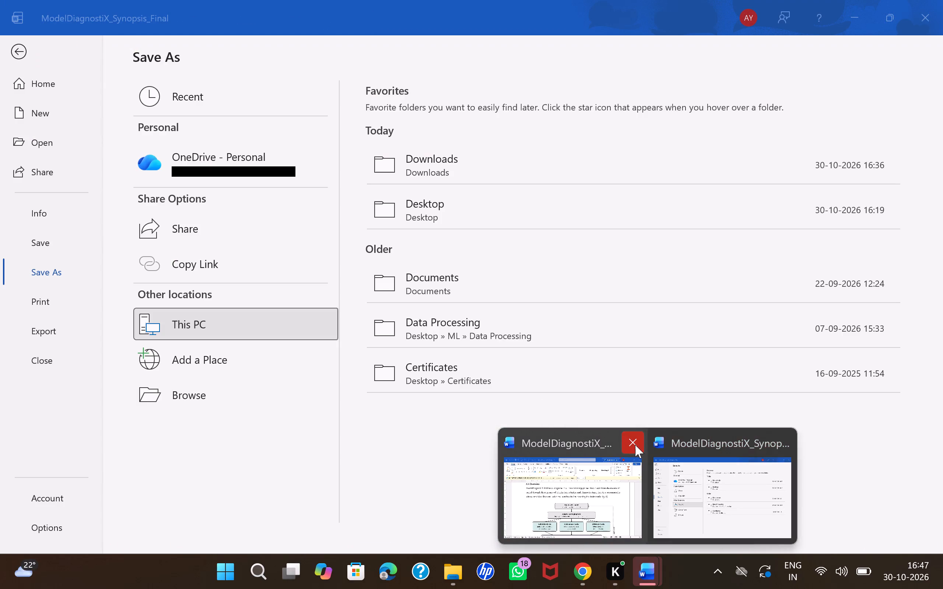
click(573, 439)
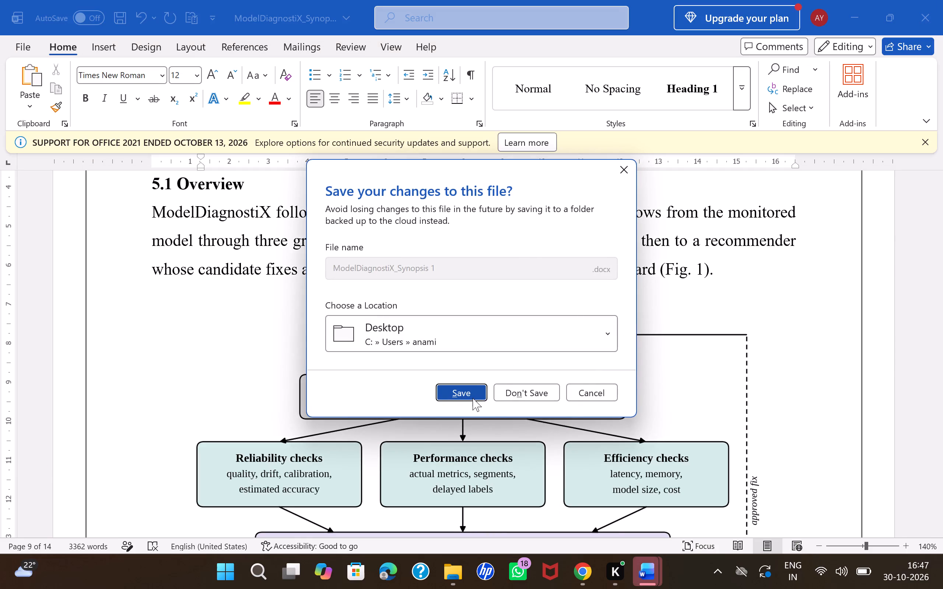
click(476, 398)
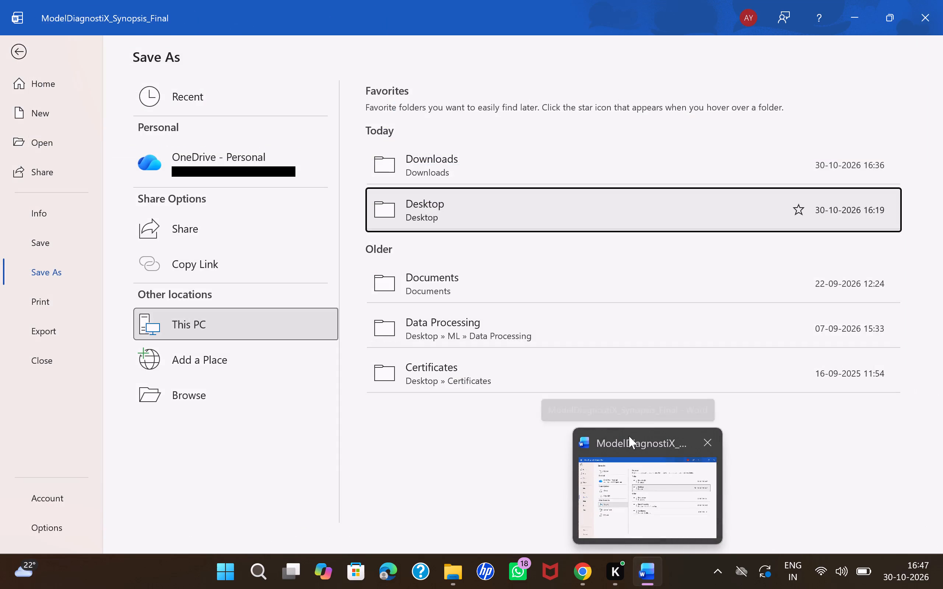
Save the ModelDiagnostiX_Synopsis_Final document as ModelDiagnostiX_Synopsis 1 in Word Document format, replacing the existing file.
click(638, 475)
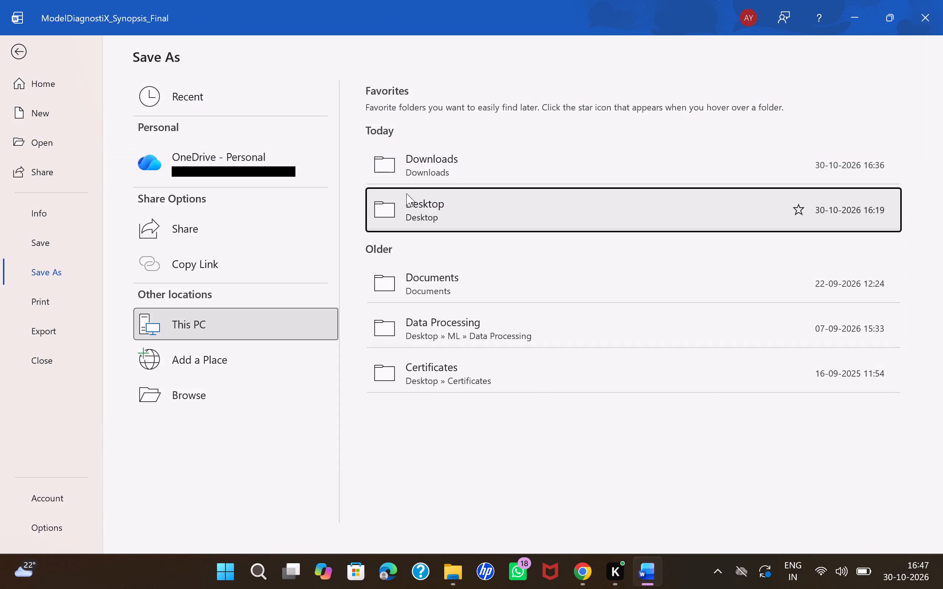
click(430, 213)
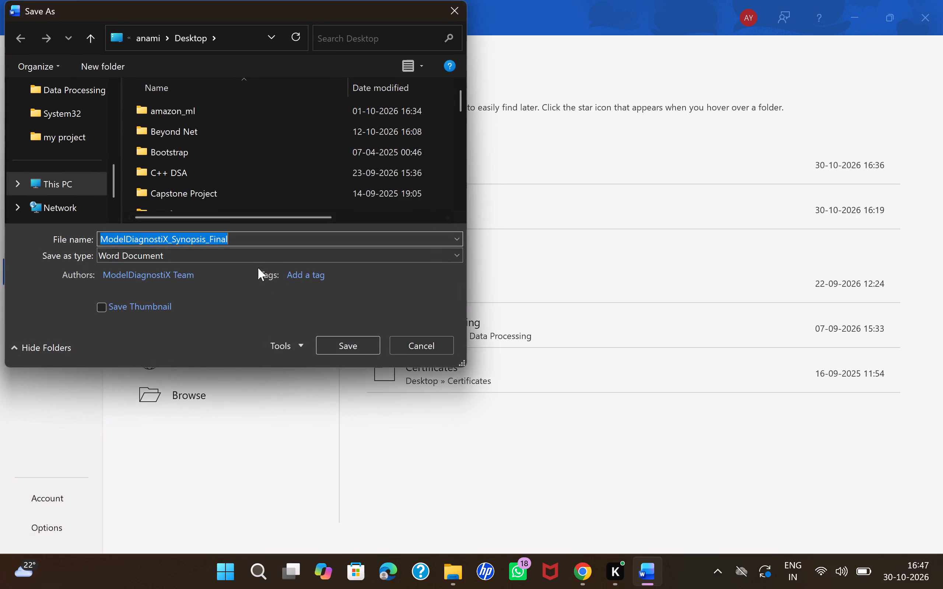
drag(225, 217, 363, 222)
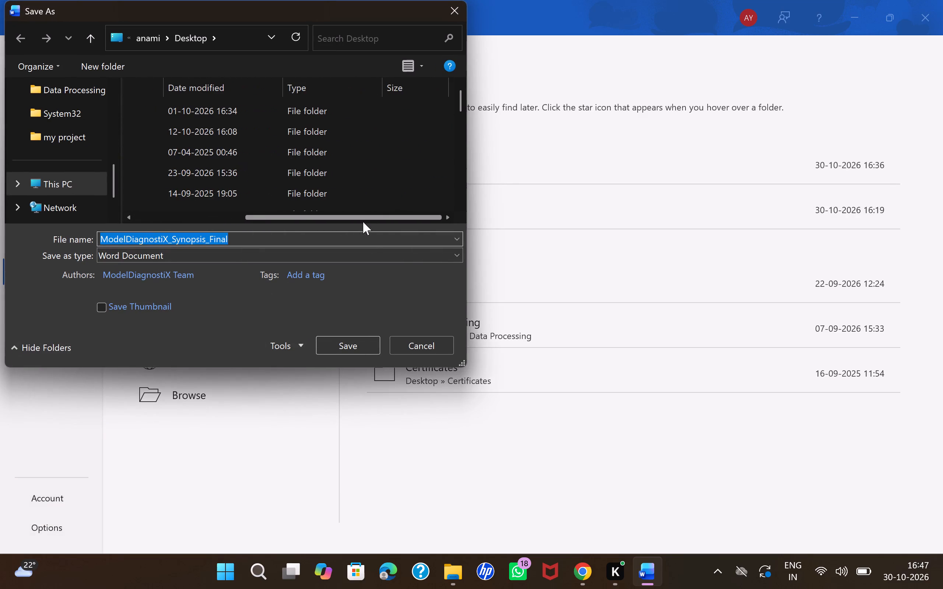
drag(363, 222, 194, 200)
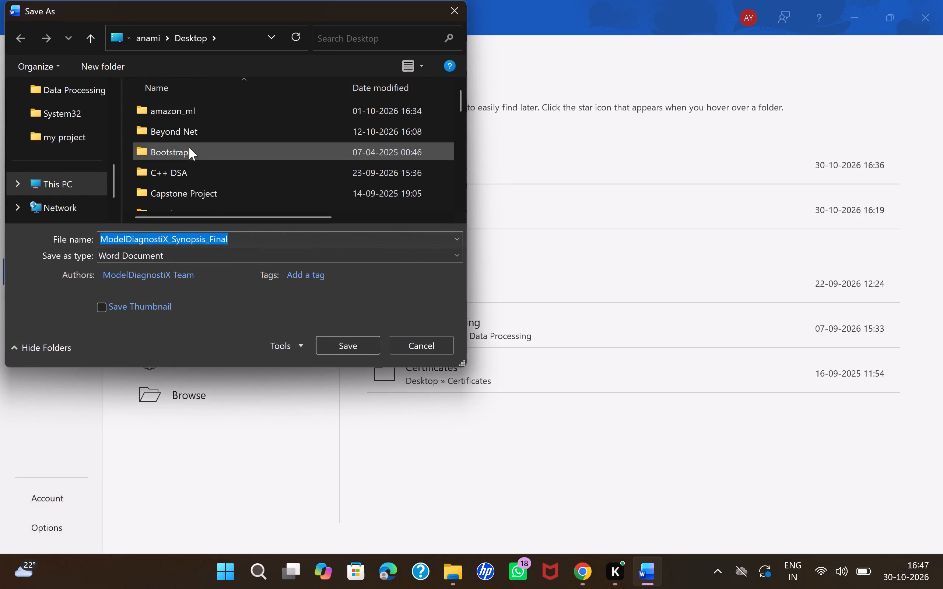
scroll(92, 119, up, 6)
click(73, 103)
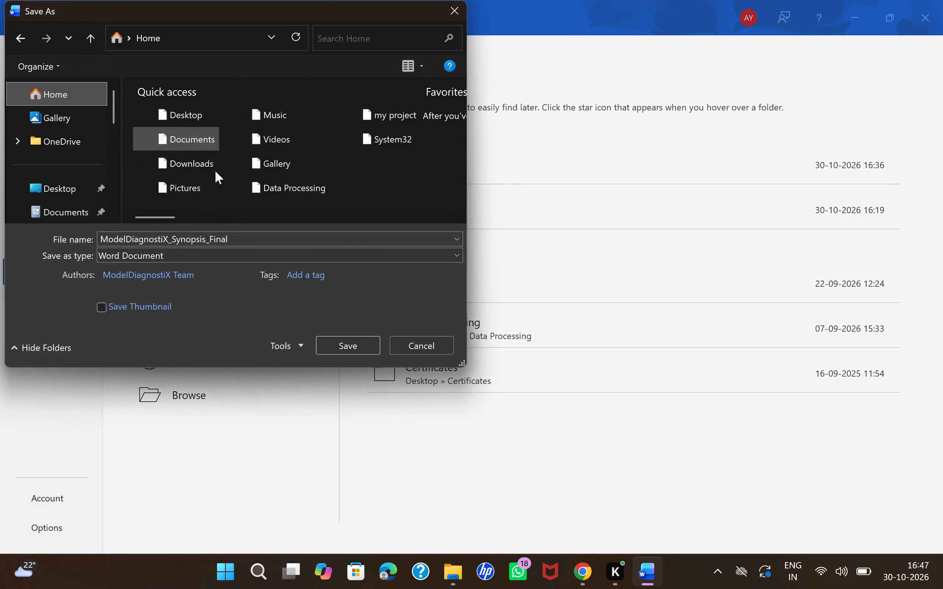
drag(165, 218, 242, 216)
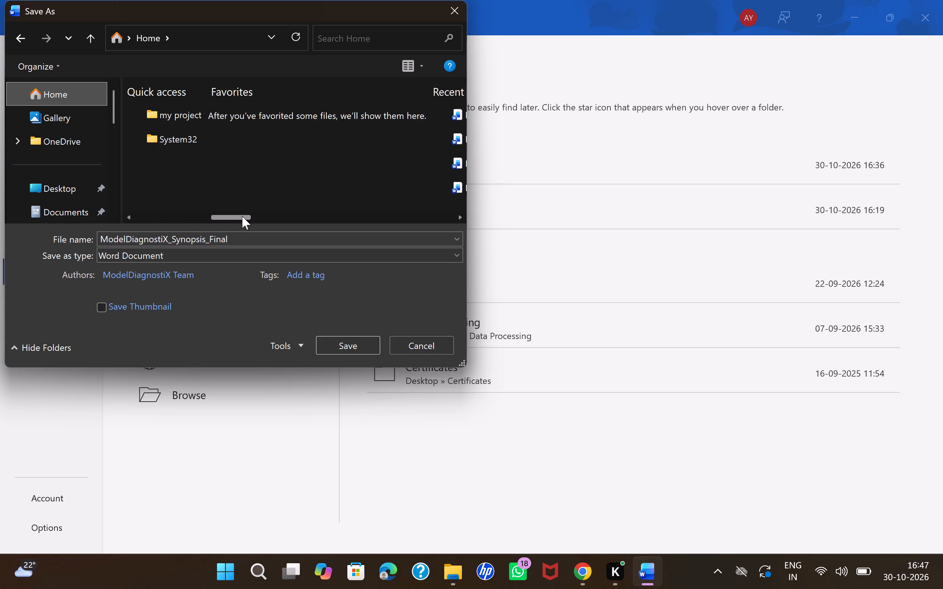
drag(242, 216, 314, 220)
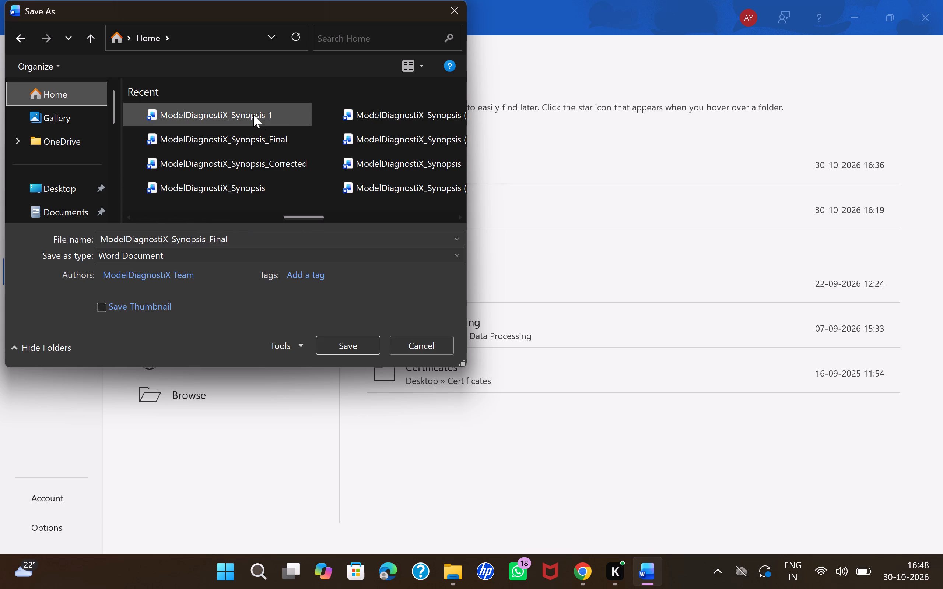
click(253, 115)
click(341, 344)
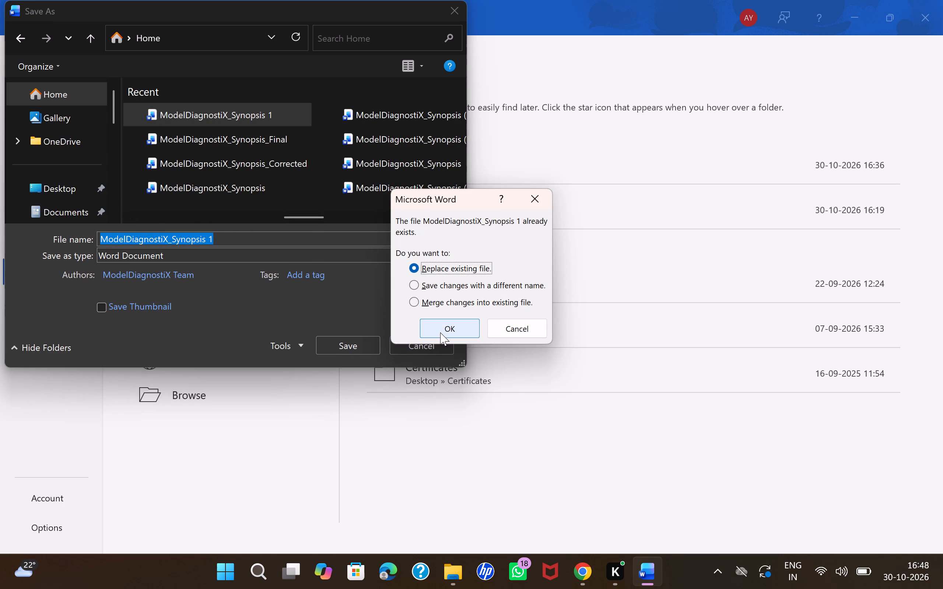